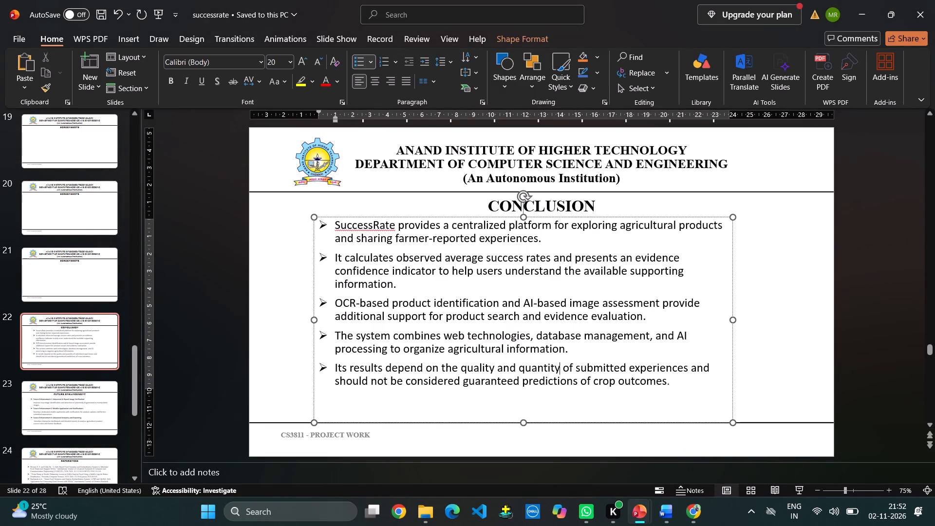
left_click(674, 383)
left_click_drag(674, 383, 450, 229)
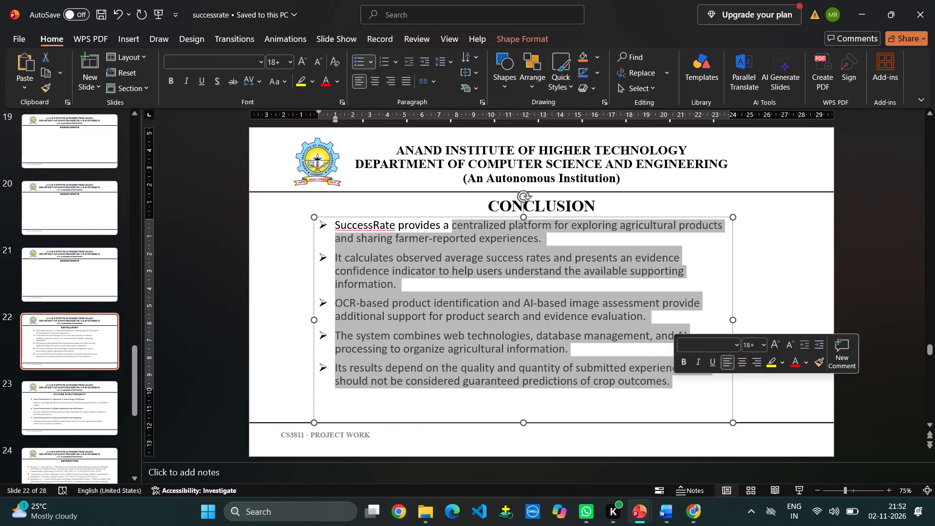
left_click_drag(450, 229, 421, 230)
key("BackSpace")
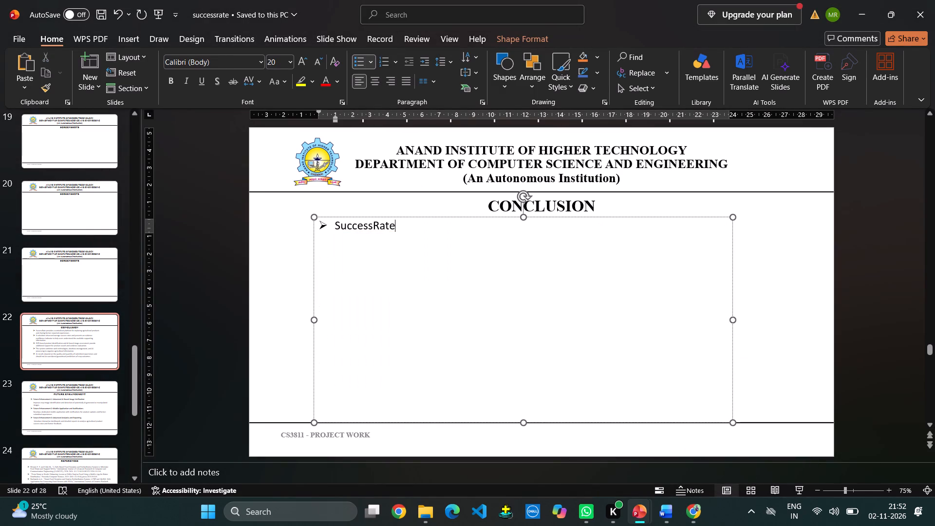
key("BackSpace")
key("BackSpace")
key("BackSpace")
key("BackSpace")
key("BackSpace")
key("BackSpace")
key("BackSpace")
key("BackSpace")
key("BackSpace")
key("BackSpace")
key("BackSpace")
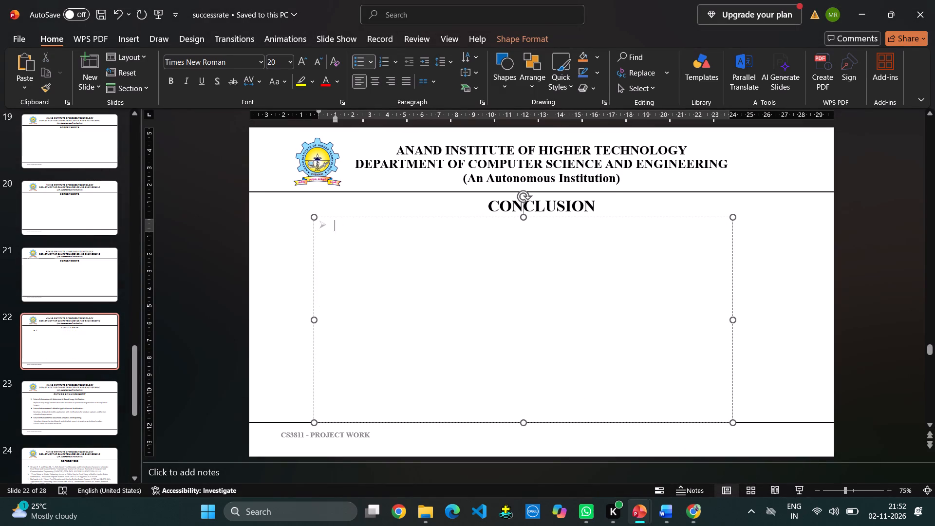
Paste the copied five conclusion points into the emptied text box and remove the blank line at the end.
key("ctrl+v")
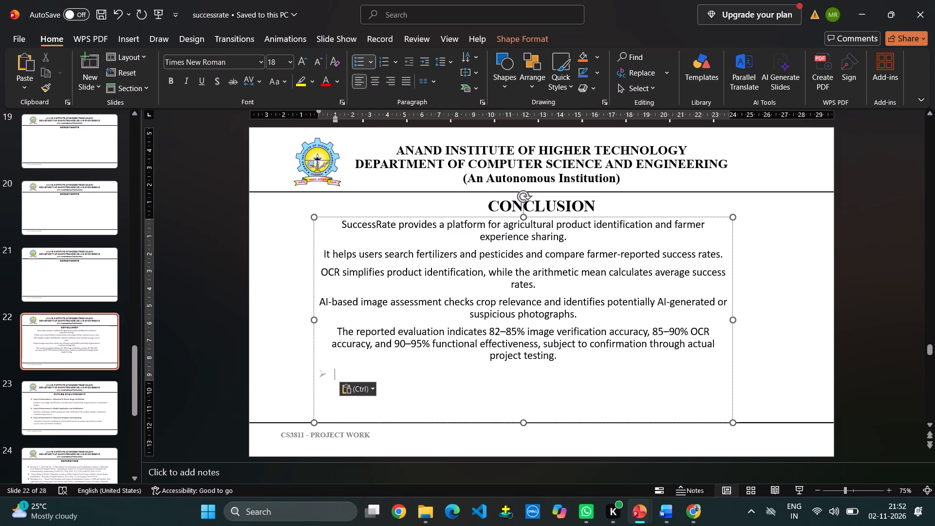
key("BackSpace")
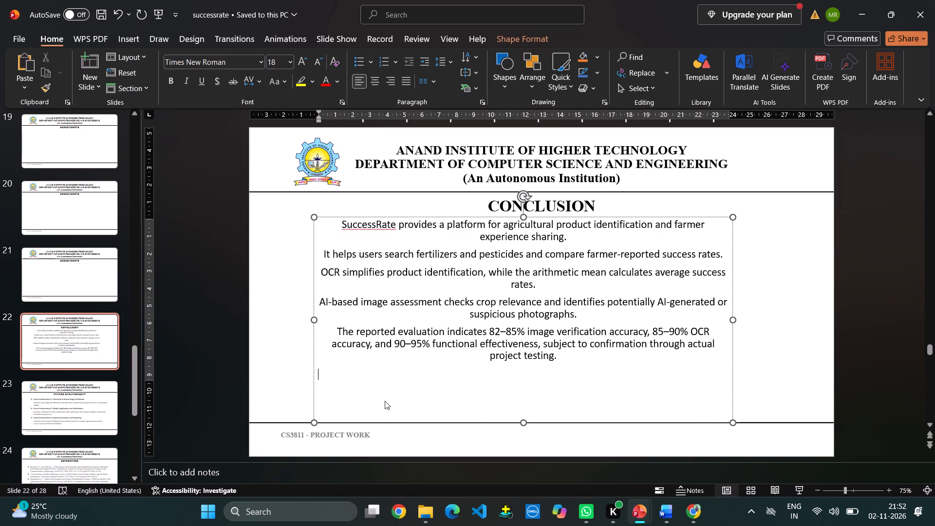
left_click(385, 402)
left_click(398, 341)
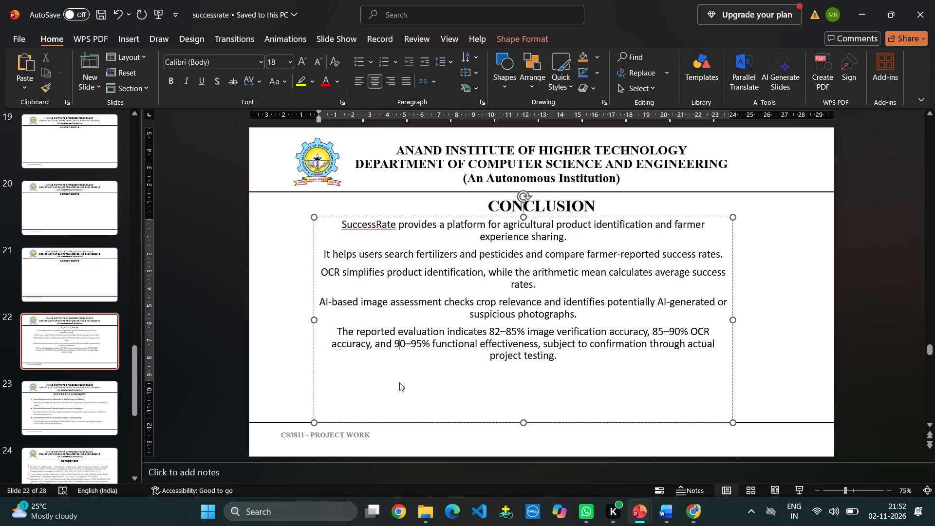
key("Down")
key("Down")
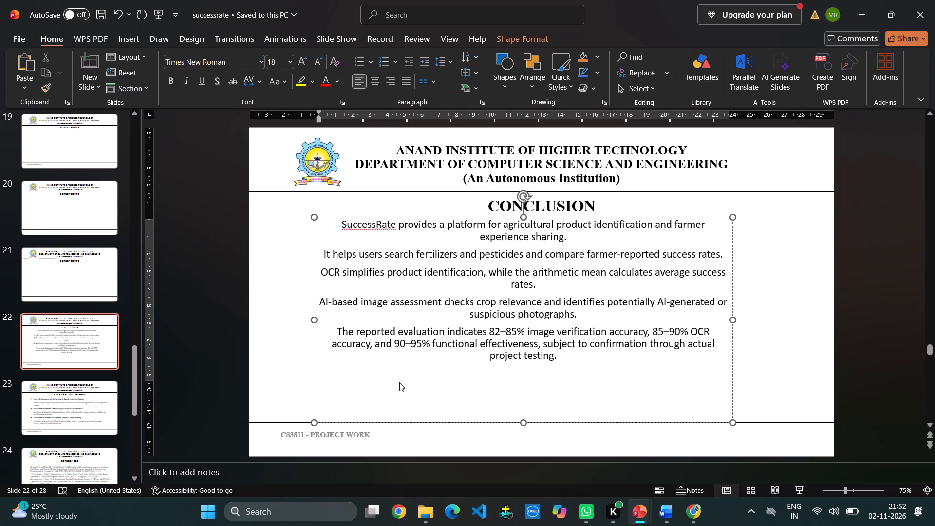
key("BackSpace")
Justify all five conclusion paragraphs and give them arrow bullets.
key("ctrl+a")
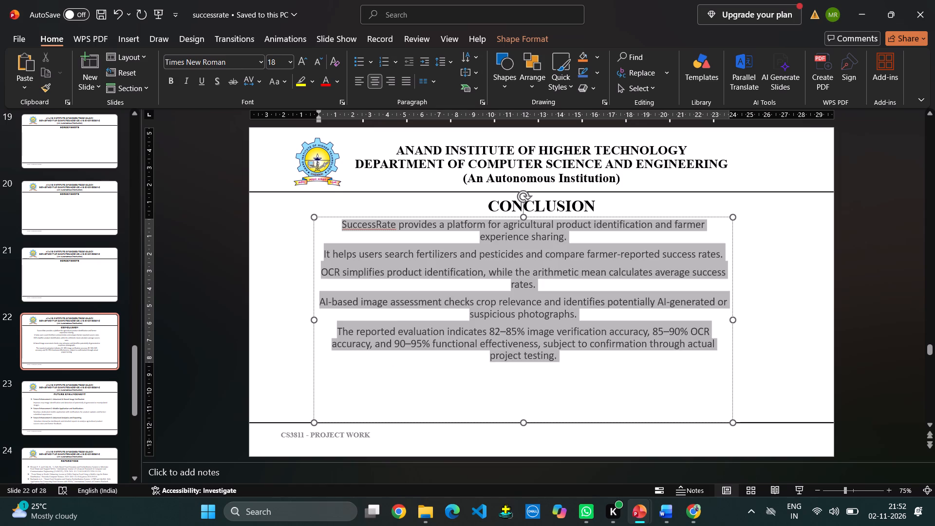
left_click(404, 80)
left_click(359, 57)
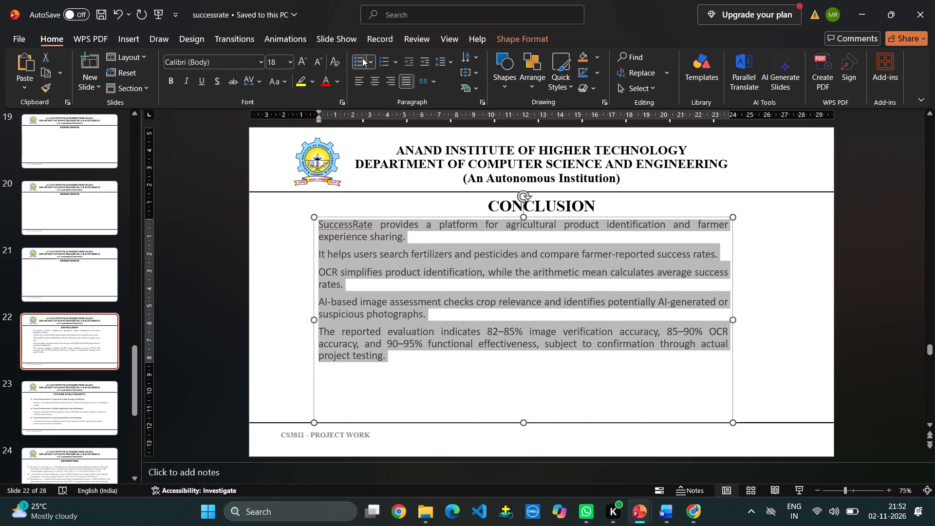
left_click(370, 60)
left_click(376, 188)
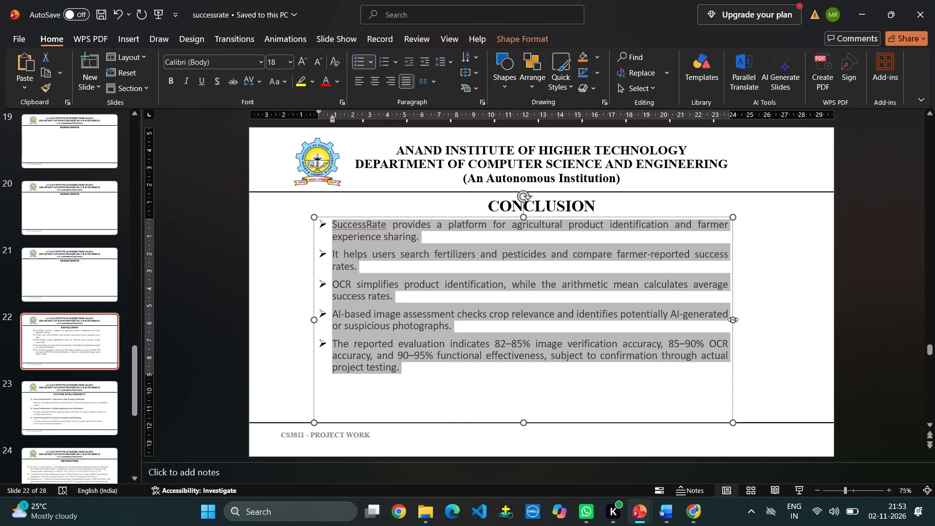
Widen the conclusion text box slightly by extending its right edge.
left_click_drag(732, 319, 742, 320)
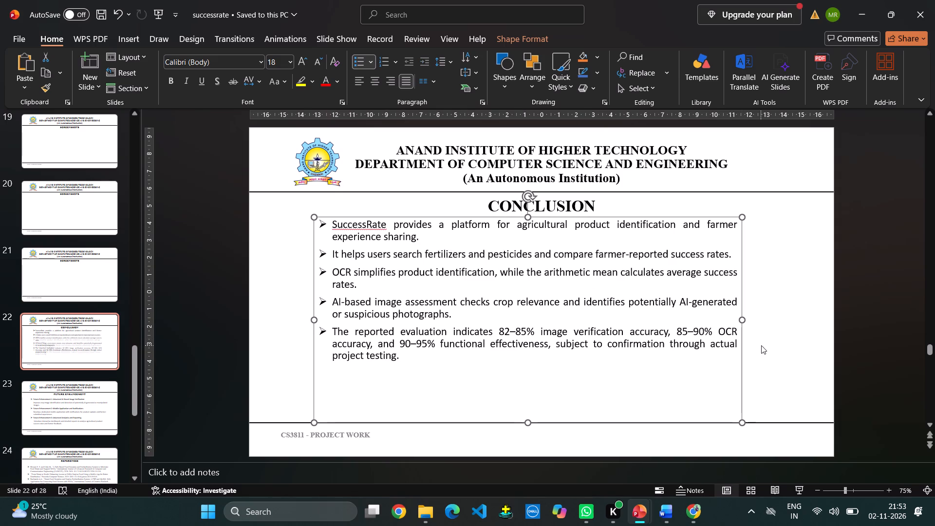
Set the font size of all the conclusion bullet text to 20.
left_click(286, 60)
left_click(401, 284)
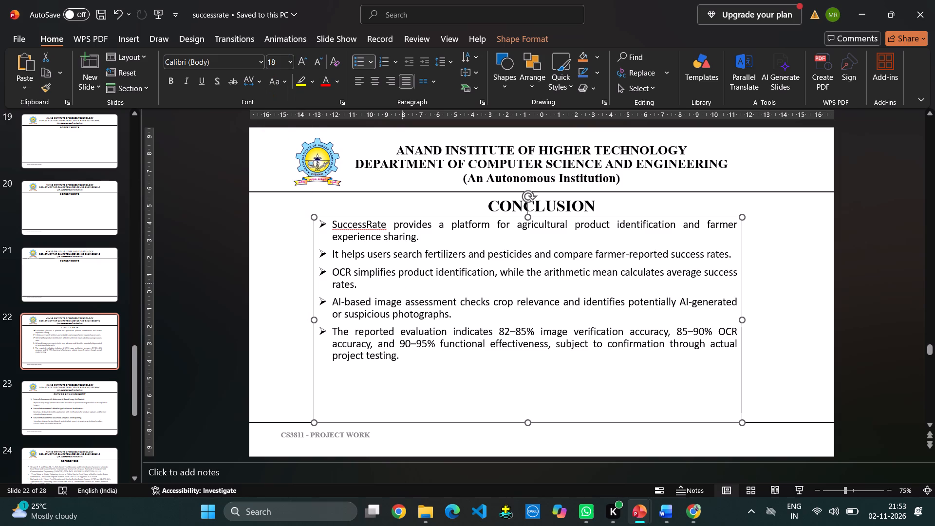
key("ctrl+a")
left_click(405, 287)
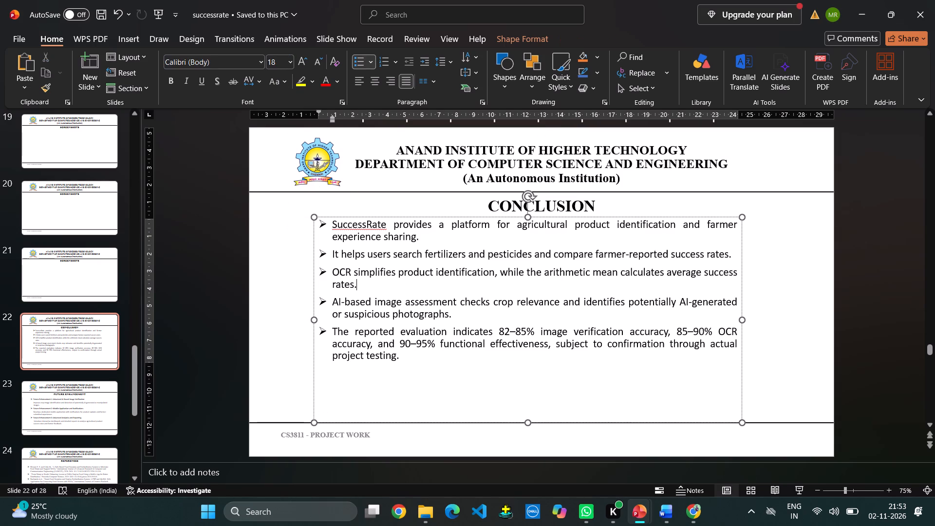
key("ctrl+a")
left_click(287, 55)
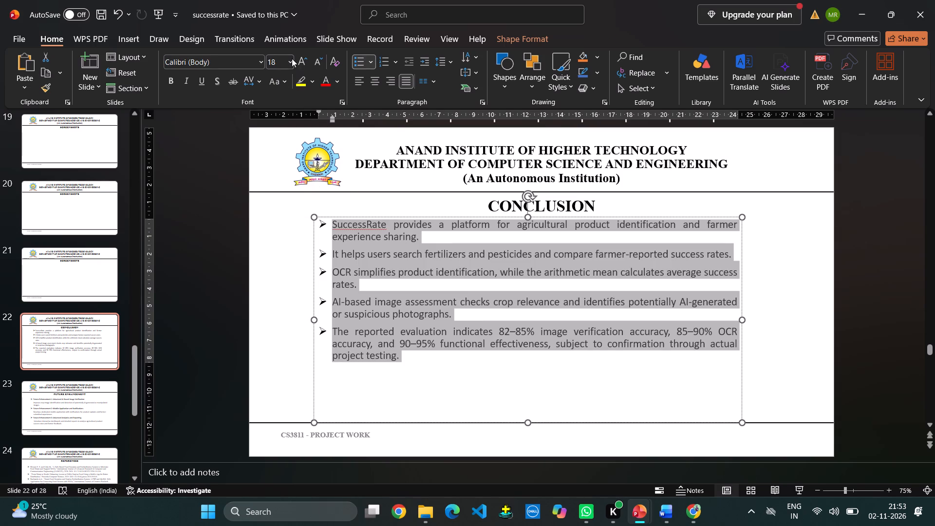
left_click(290, 58)
left_click(280, 212)
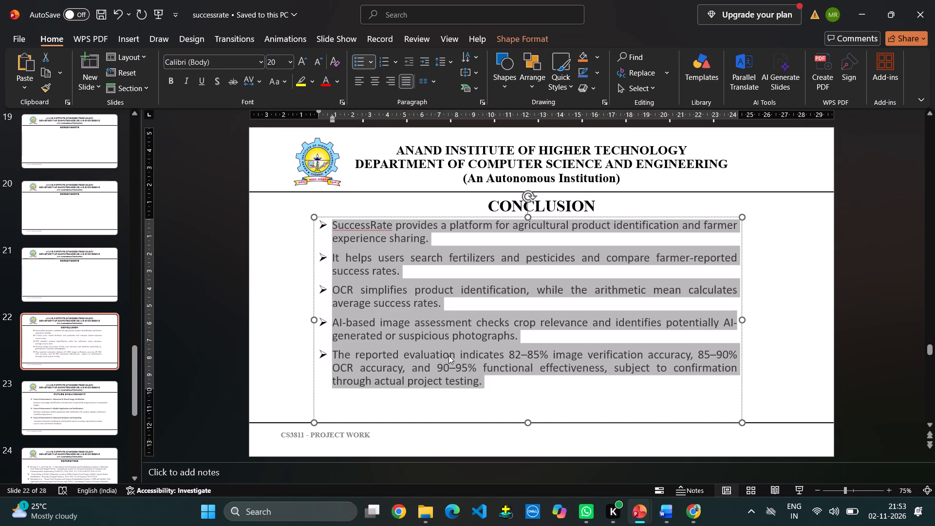
Shorten the conclusion text box by raising its bottom edge to just below the last bullet.
left_click(777, 355)
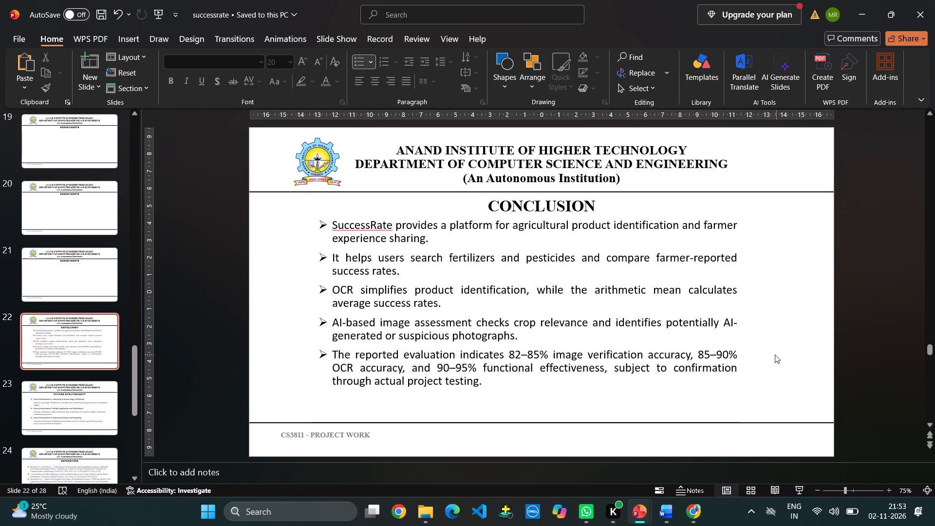
left_click(620, 329)
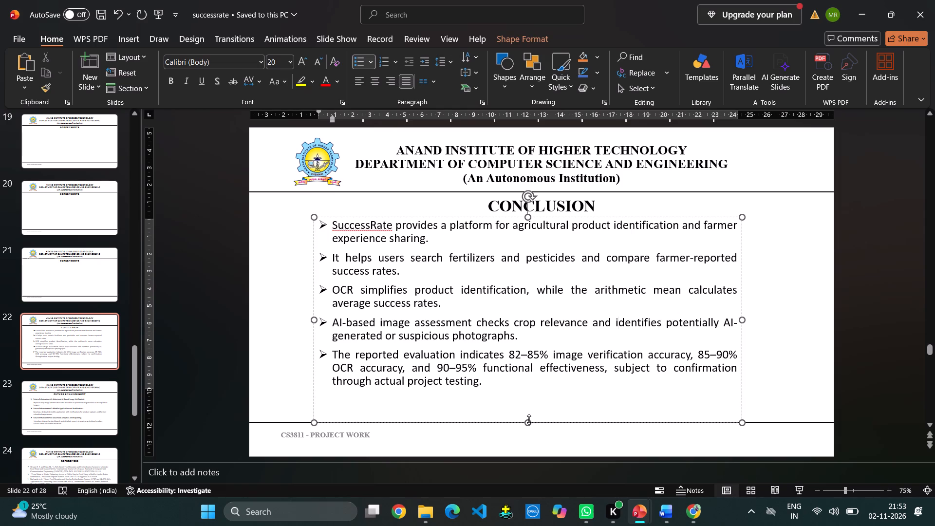
left_click_drag(529, 419, 530, 398)
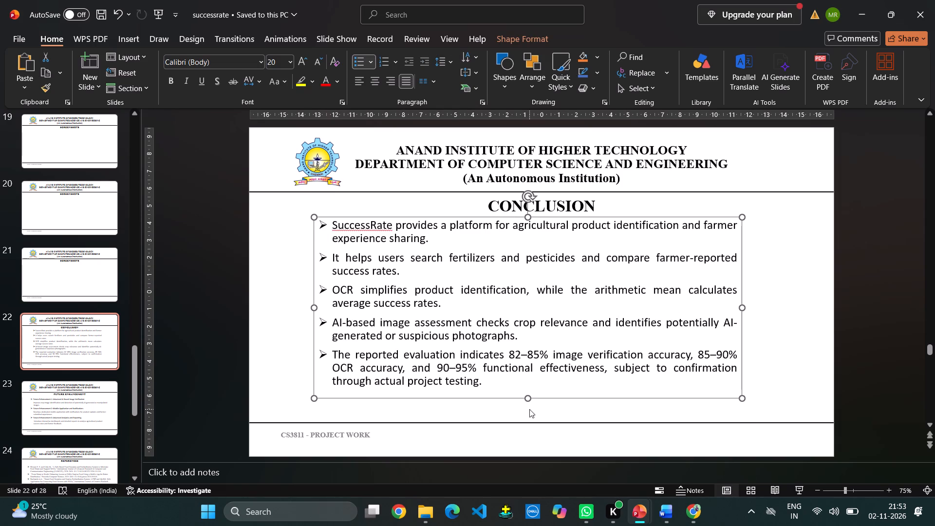
Nudge the conclusion text box slightly downward, away from the CONCLUSION heading.
left_click(741, 379)
key("Down")
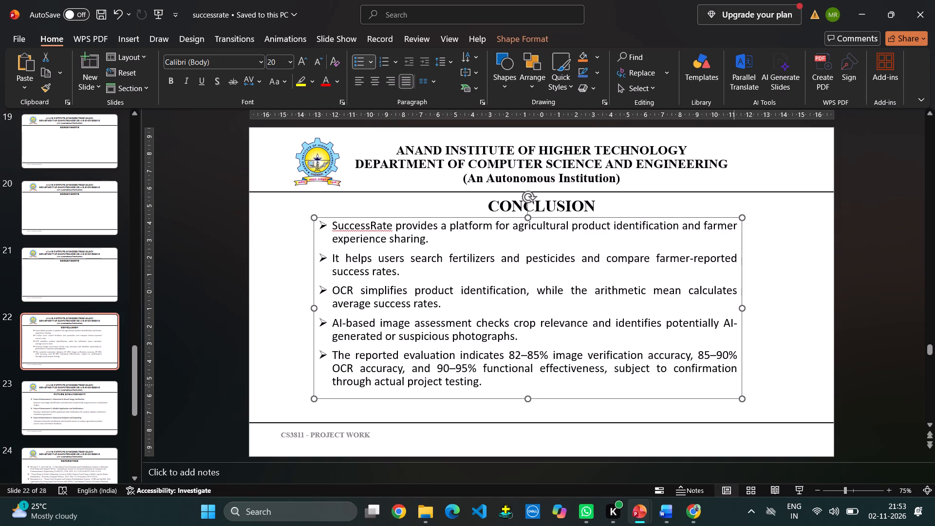
key("Down")
key("Down")
key("Down")
key("Down")
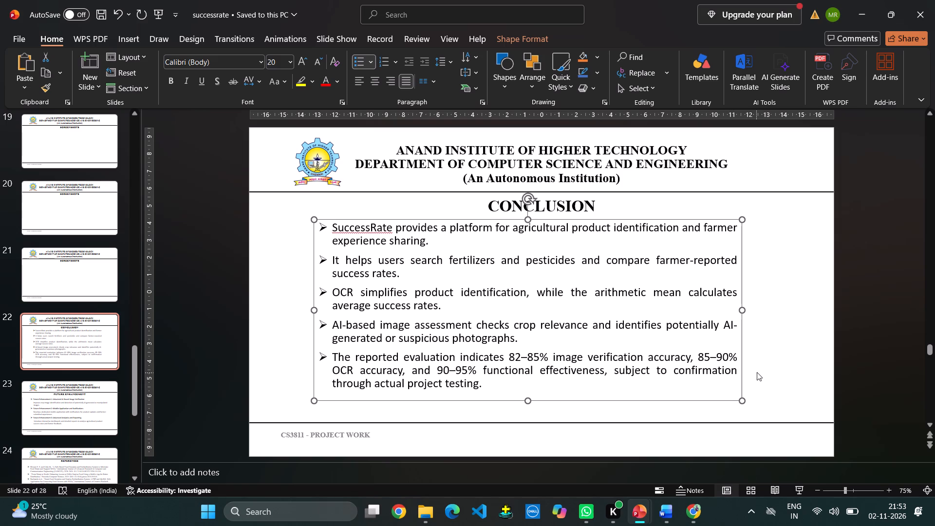
left_click(772, 355)
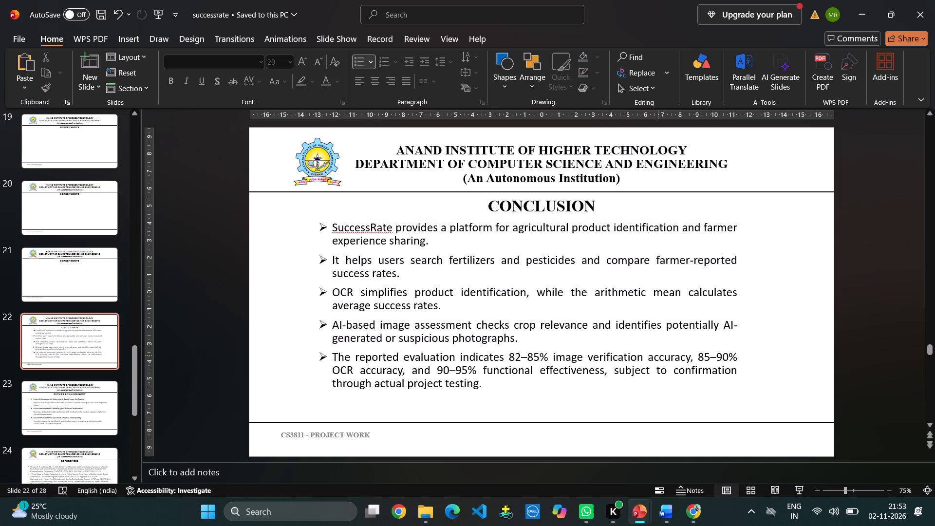
Widen the conclusion text box a little more by extending its right edge.
left_click(658, 356)
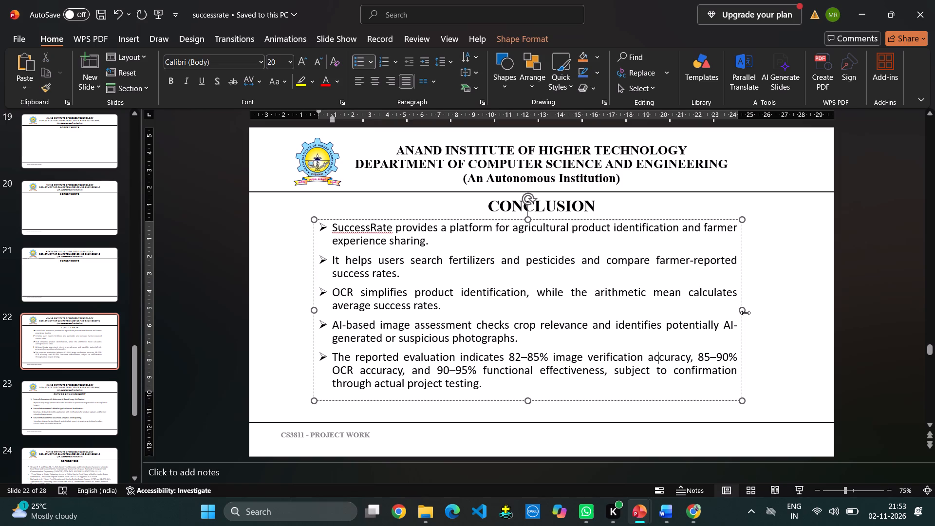
left_click_drag(739, 309, 756, 311)
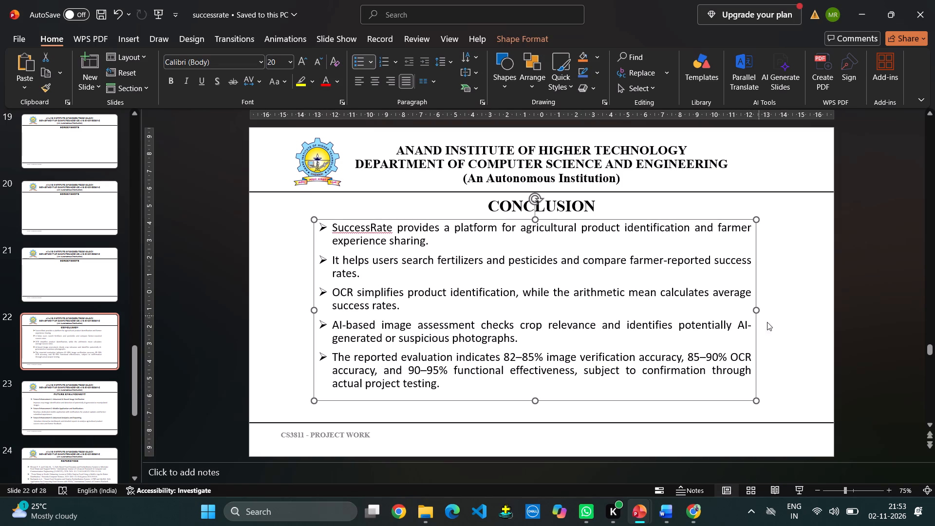
left_click(788, 338)
Increase the hanging indent of all five conclusion bullets to about 1.2 cm, widening the gap after the arrows.
left_click(337, 235)
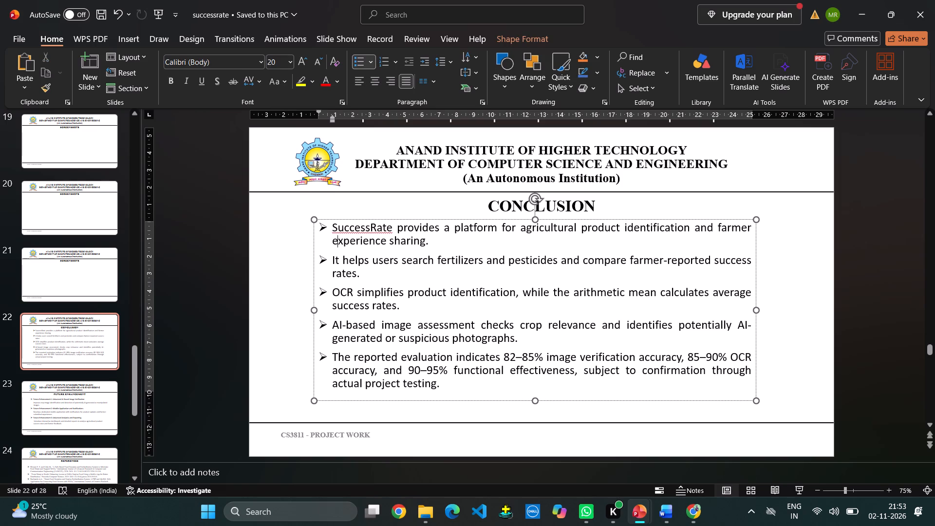
left_click(333, 217)
left_click(349, 268)
key("ctrl+a")
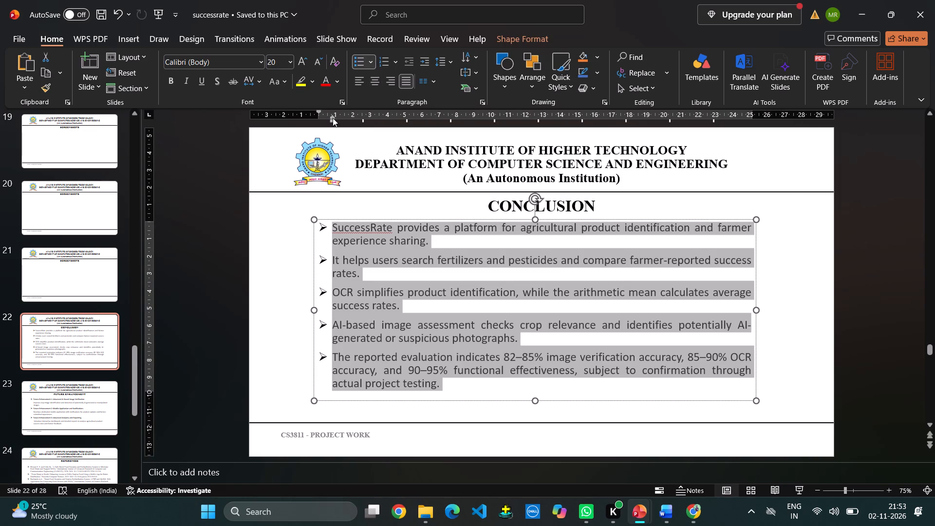
left_click_drag(333, 118, 343, 122)
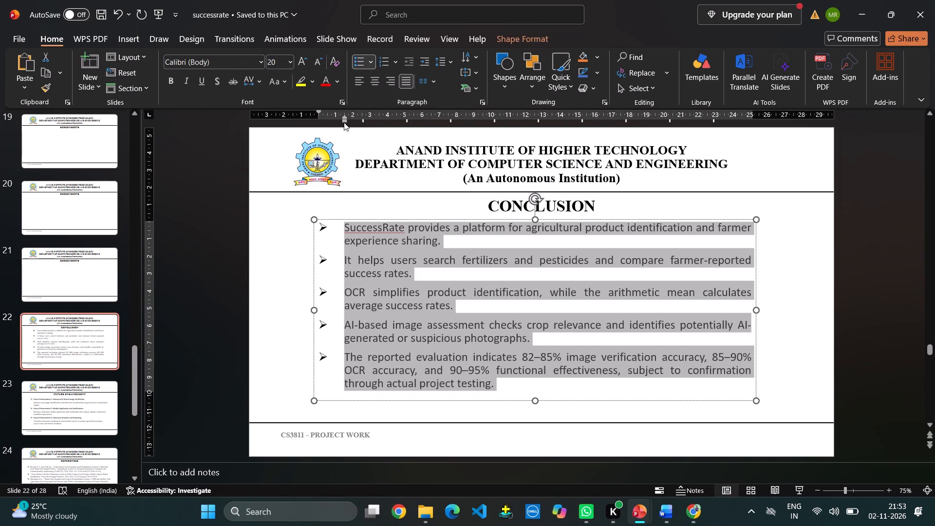
left_click_drag(344, 118, 339, 118)
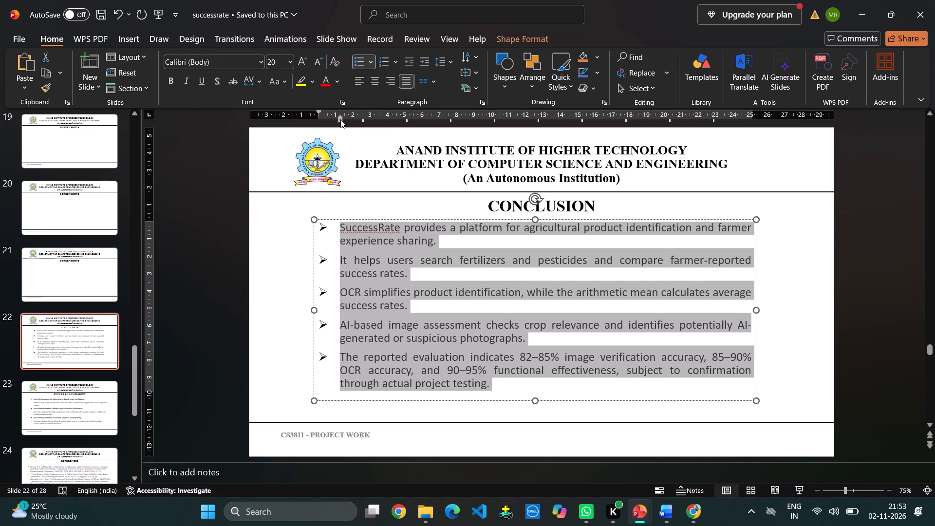
left_click(814, 311)
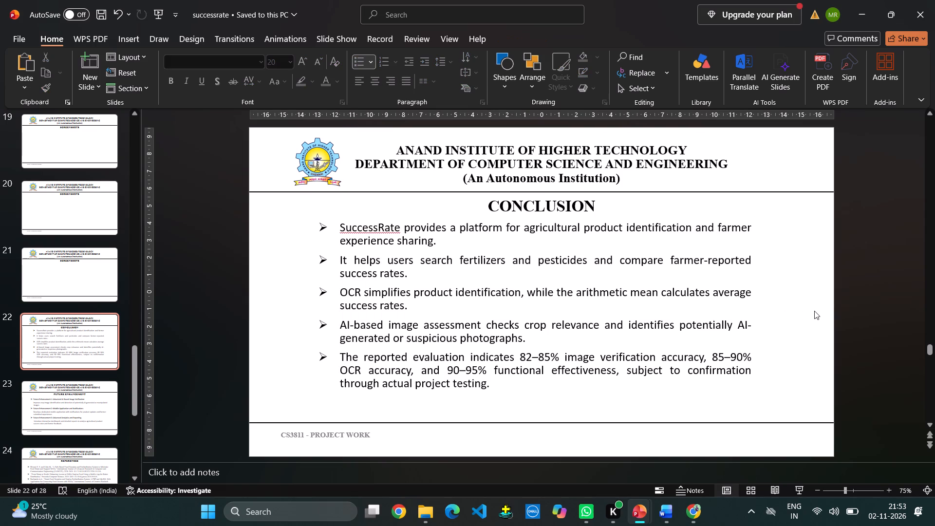
Check the neighbouring SCREENSHOTS and FUTURE ENHANCEMENT slides, and return to the CONCLUSION slide.
left_click(75, 280)
scroll(79, 225, "up", 1)
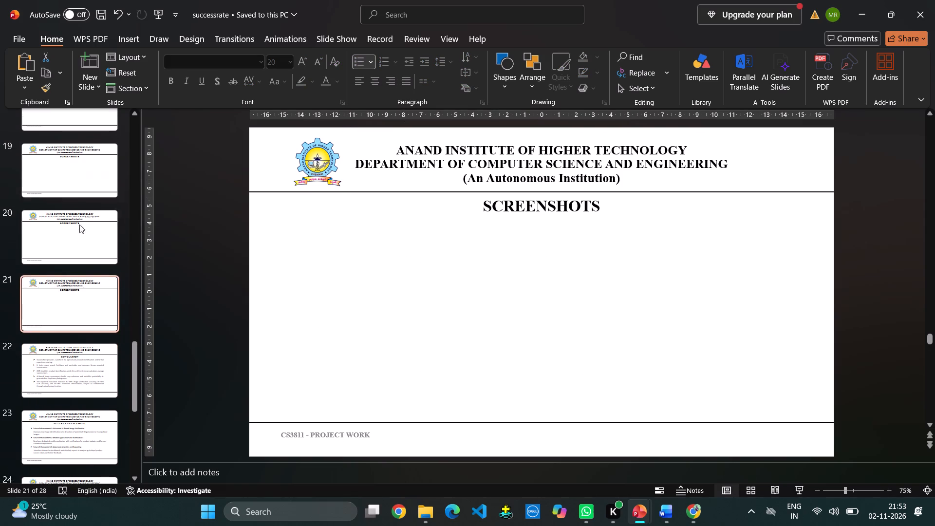
left_click(59, 445)
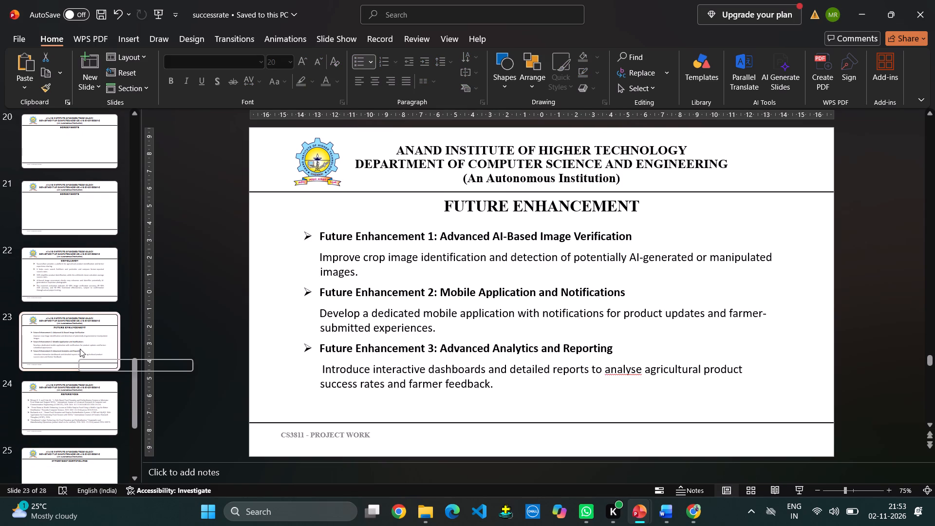
left_click(74, 285)
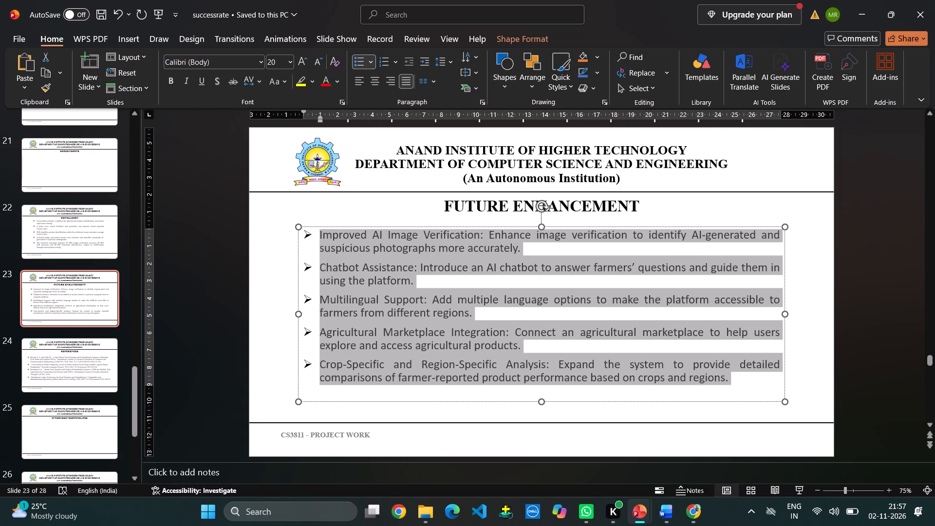
Increase the line spacing of the five FUTURE ENHANCEMENT points slightly so they fill the text box.
left_click(436, 63)
left_click(447, 75)
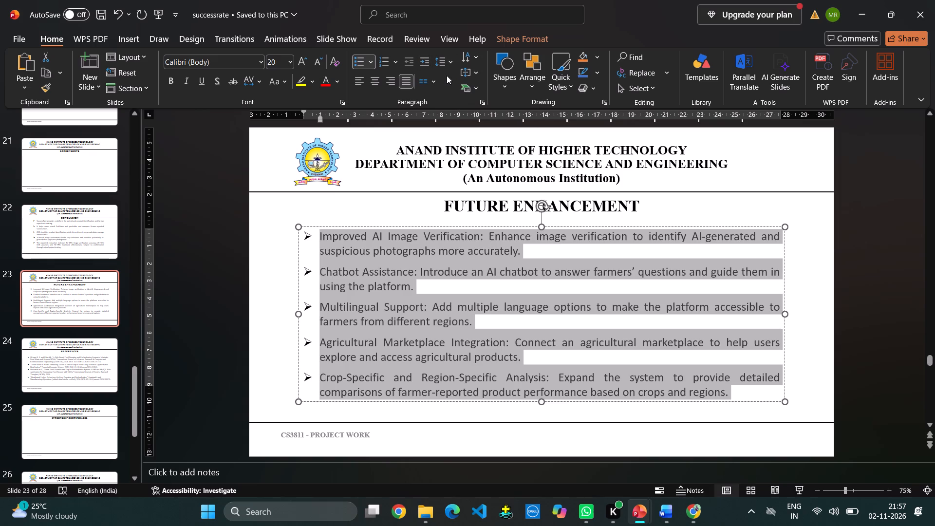
left_click(811, 311)
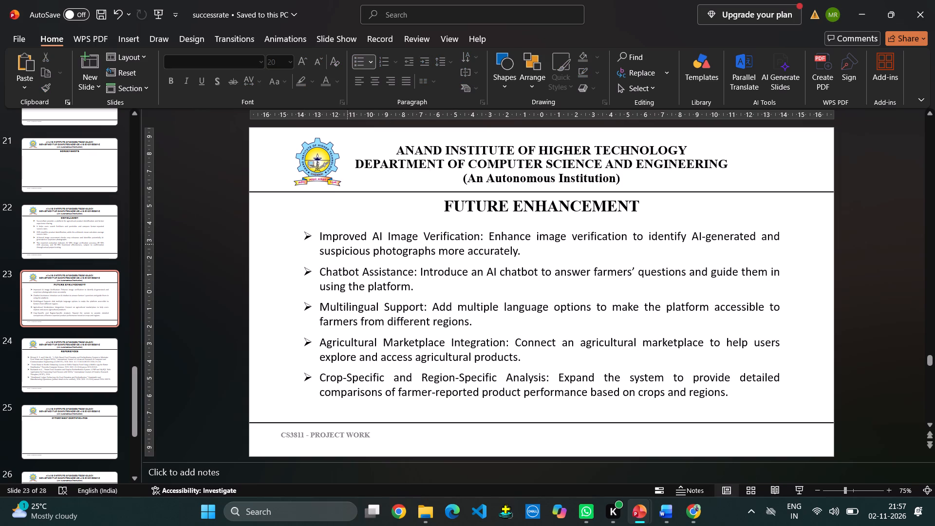
Bold the lead-in headings of all five points, from "Improved AI Image Verification:" through "Crop-Specific and Region-Specific Analysis:", including their colons.
left_click_drag(318, 234, 461, 234)
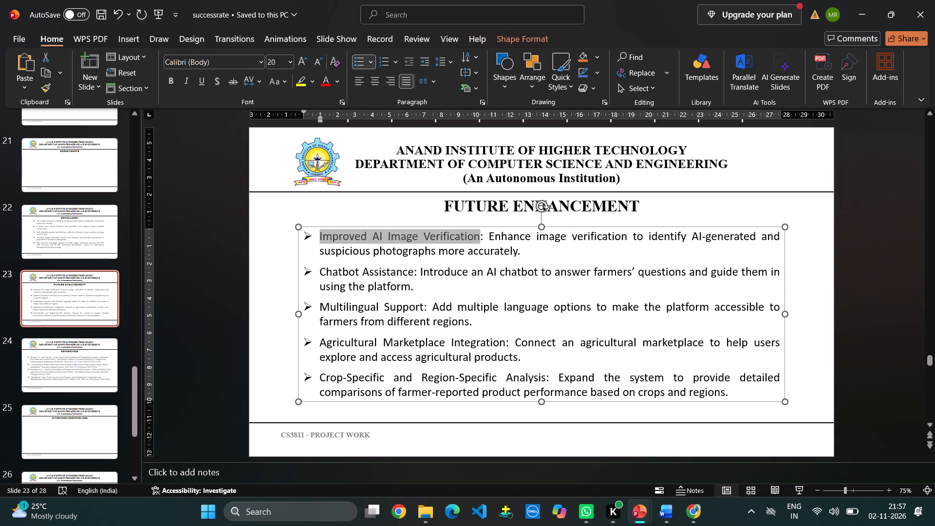
left_click_drag(461, 234, 486, 236)
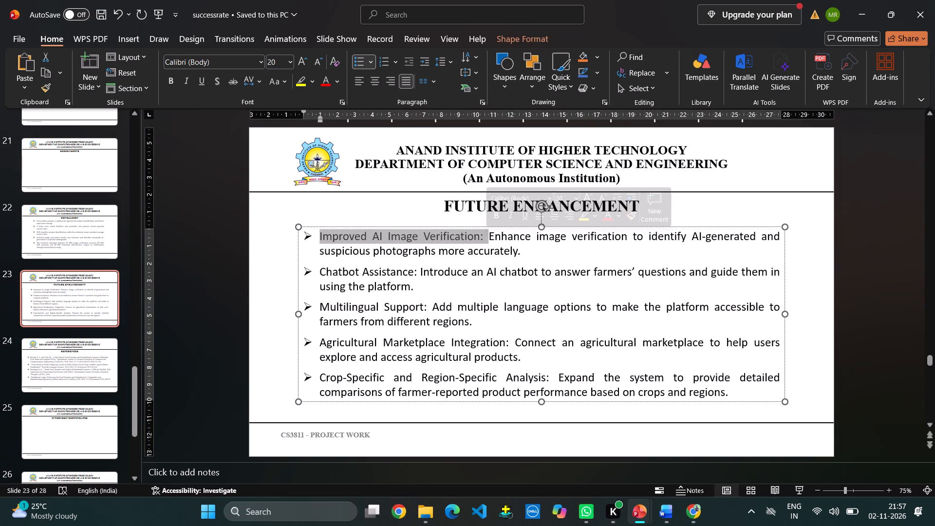
left_click_drag(320, 269, 411, 270, "ctrl")
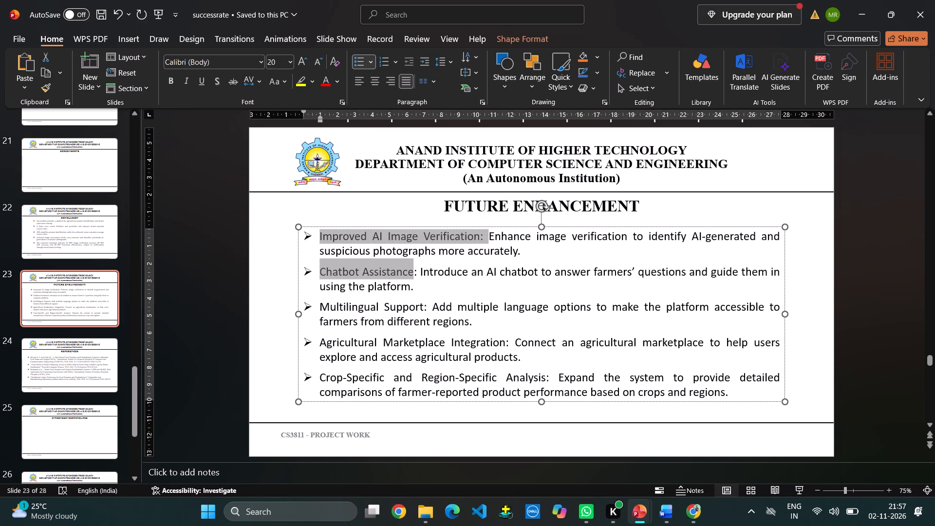
left_click_drag(411, 270, 416, 274, "ctrl")
left_click_drag(320, 304, 426, 307, "ctrl")
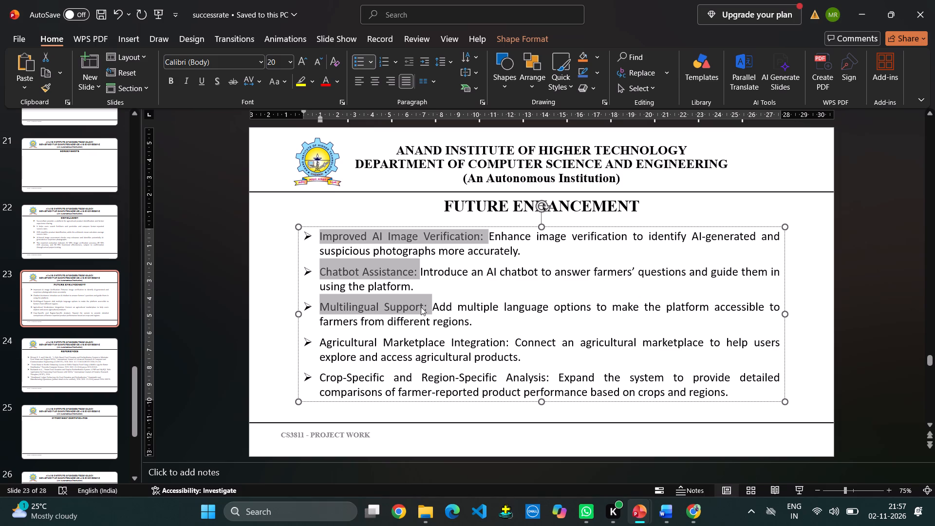
left_click_drag(319, 342, 503, 341, "ctrl")
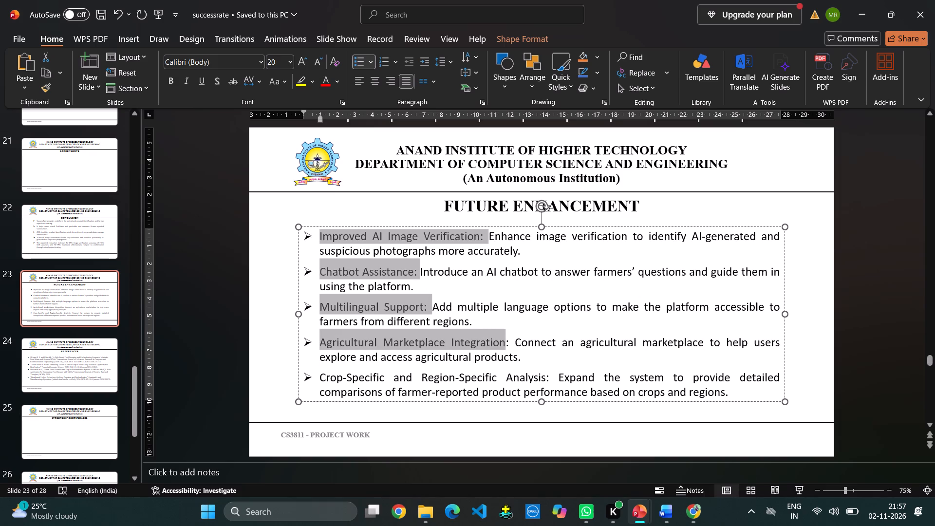
left_click_drag(503, 341, 508, 341, "ctrl")
left_click_drag(318, 373, 544, 380, "ctrl")
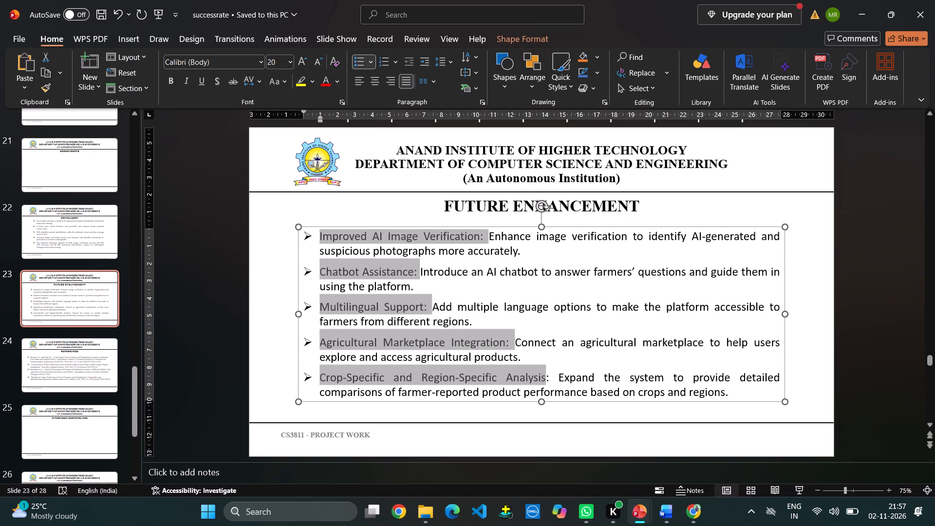
left_click_drag(544, 380, 549, 380, "ctrl")
left_click(169, 78)
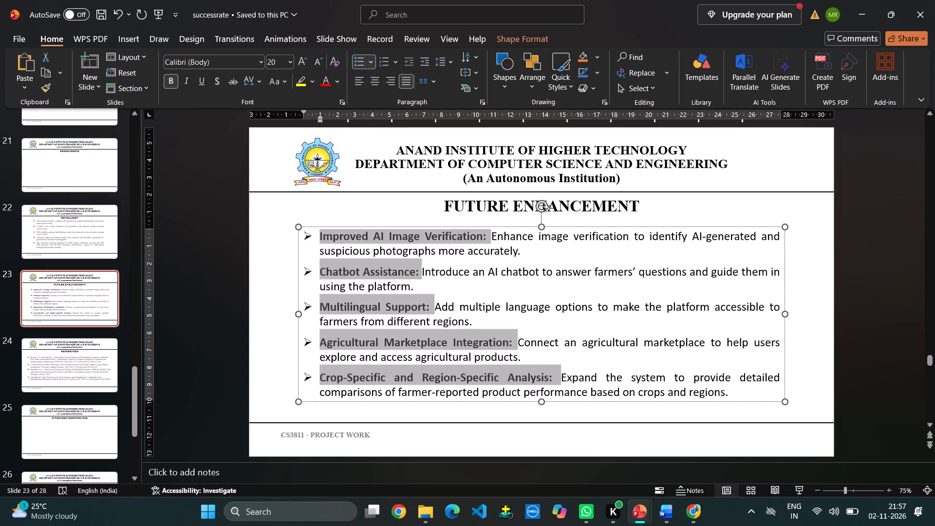
left_click(804, 315)
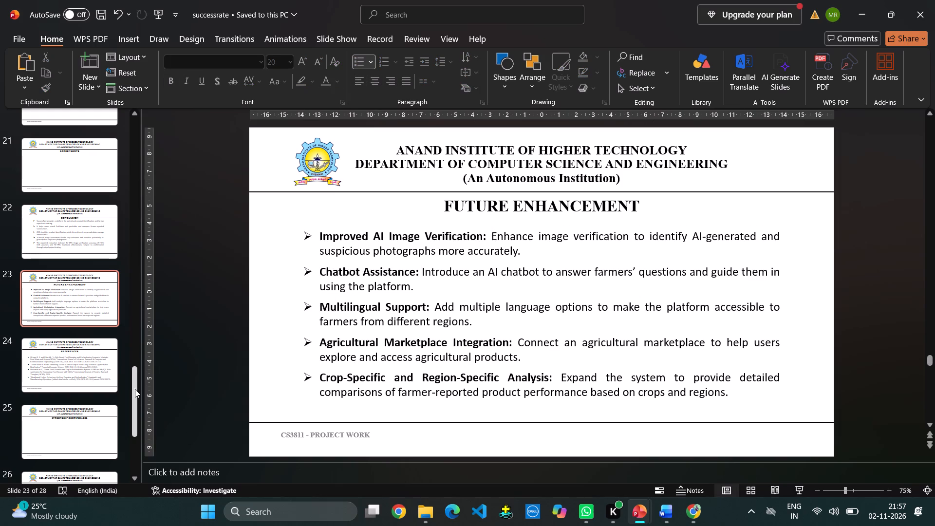
Look through the closing slides from CONCLUSION to THANK YOU to check which ones still need content.
left_click(71, 236)
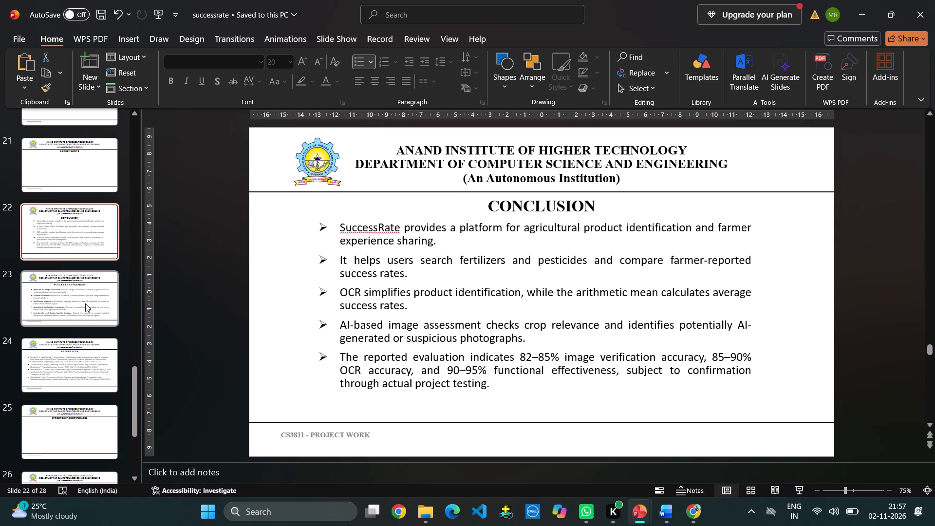
left_click(85, 303)
left_click(93, 357)
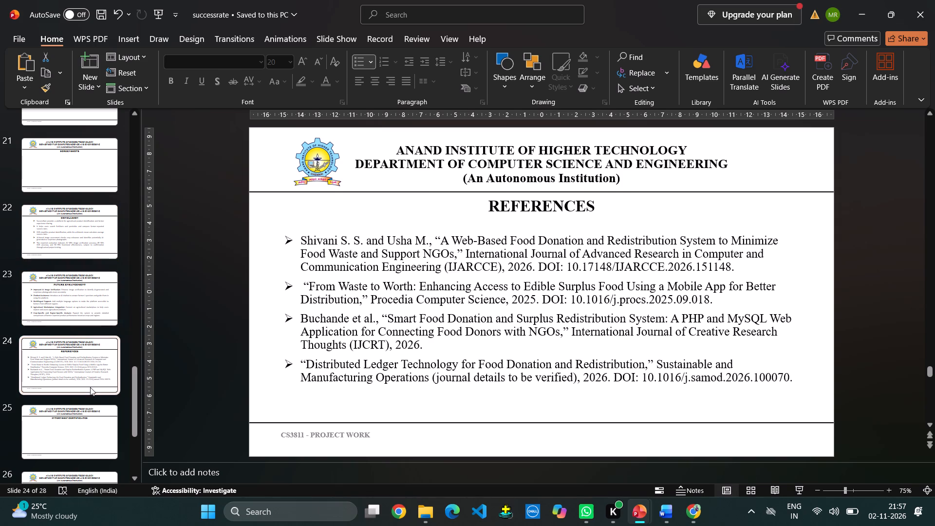
left_click(88, 412)
scroll(91, 408, "down", 1)
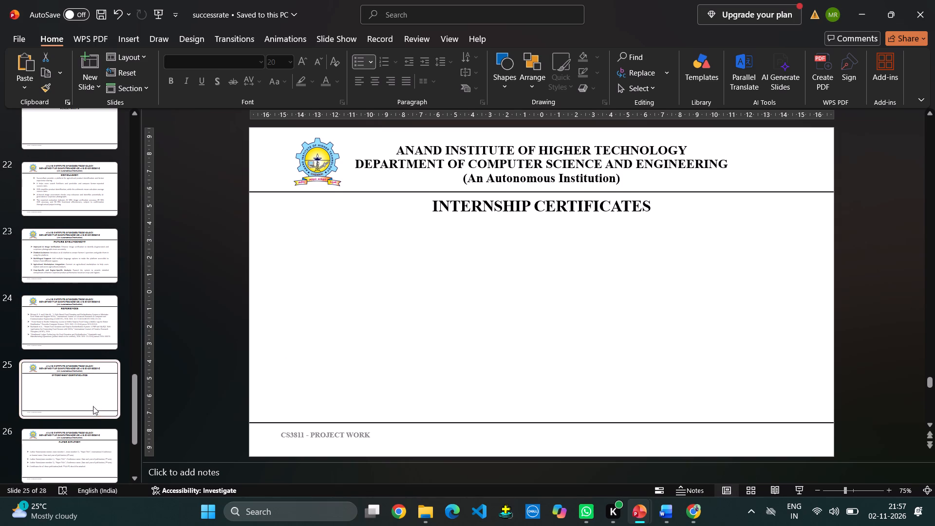
left_click(91, 438)
scroll(89, 427, "down", 2)
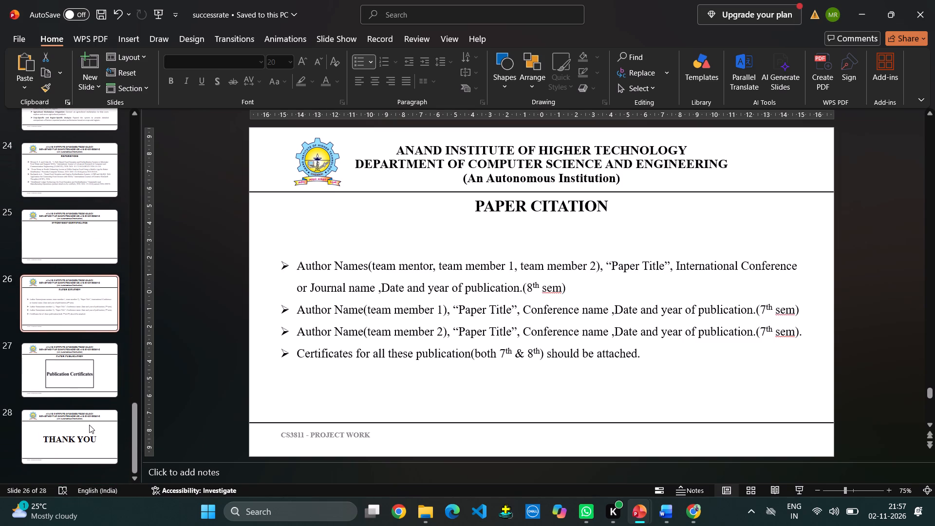
left_click(89, 425)
Look back through the SCREENSHOTS slides and the Module 4 and Module 3 description slides, ending on the CONCLUSION slide.
scroll(82, 368, "up", 5)
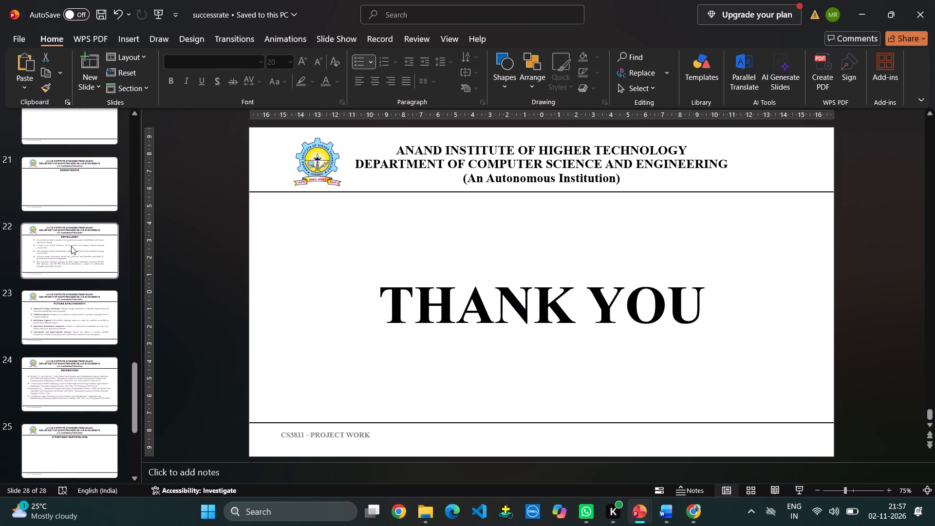
left_click(71, 240)
scroll(71, 240, "up", 1)
left_click(71, 239)
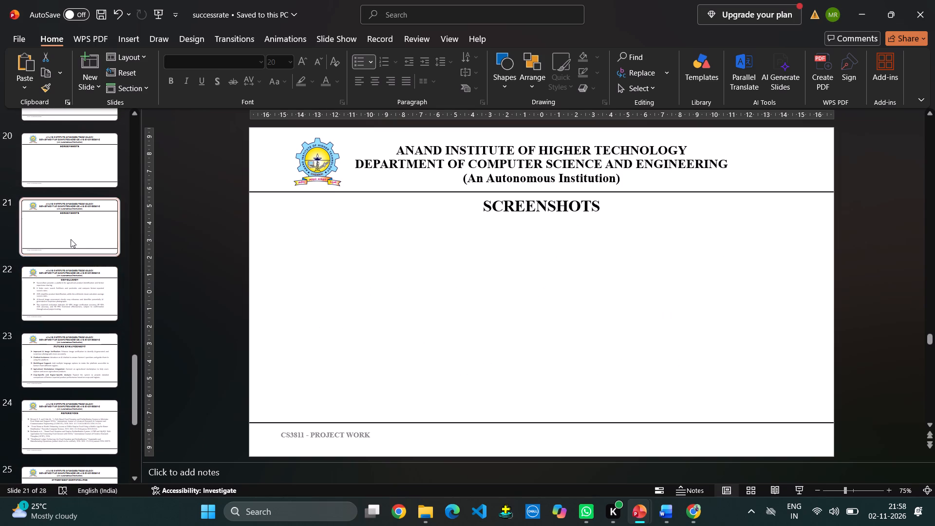
scroll(71, 239, "up", 3)
left_click(77, 281)
scroll(83, 240, "up", 3)
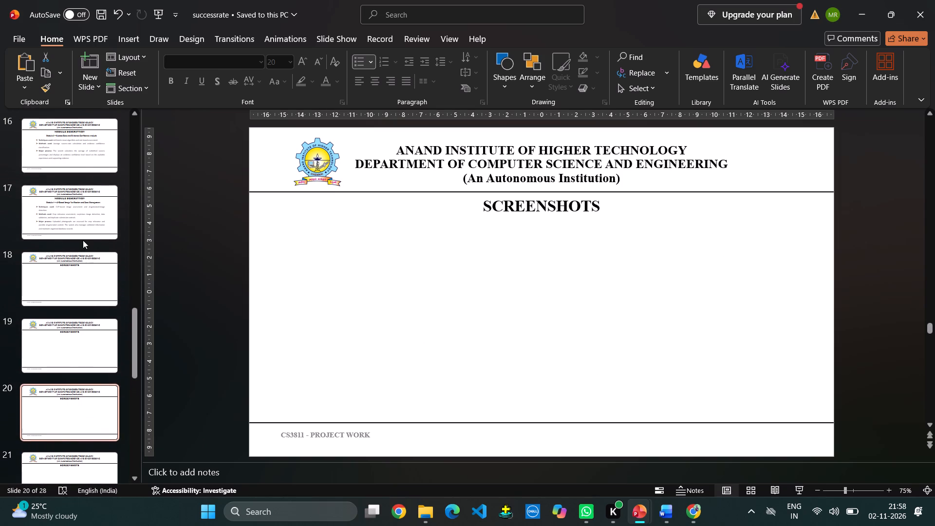
left_click(82, 222)
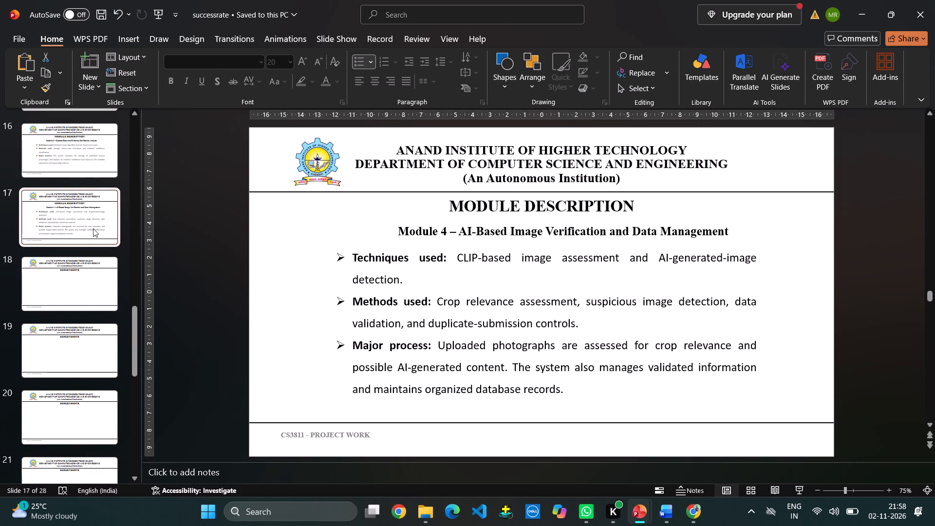
left_click(90, 166)
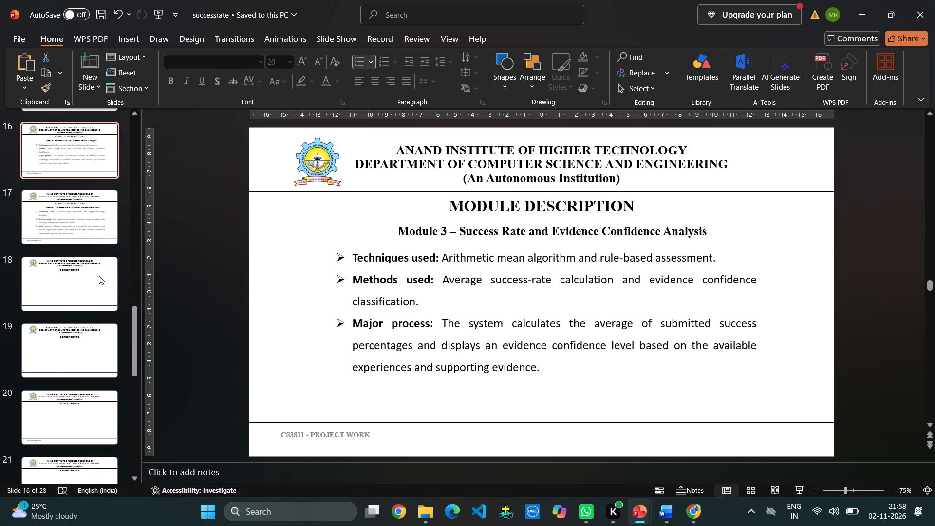
left_click(79, 359)
scroll(80, 364, "down", 3)
left_click(69, 417)
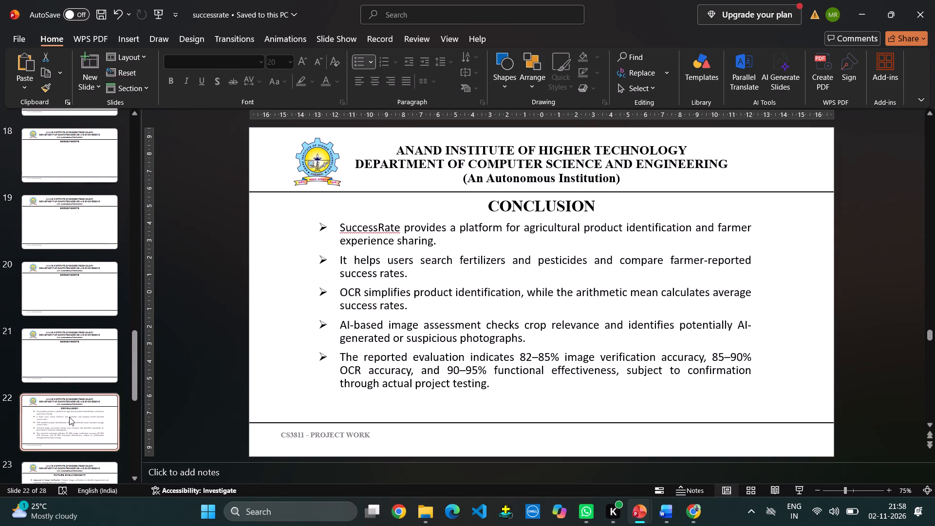
Switch to the Final Review Template presentation and check what its REFERENCES slide asks for.
left_click(692, 433)
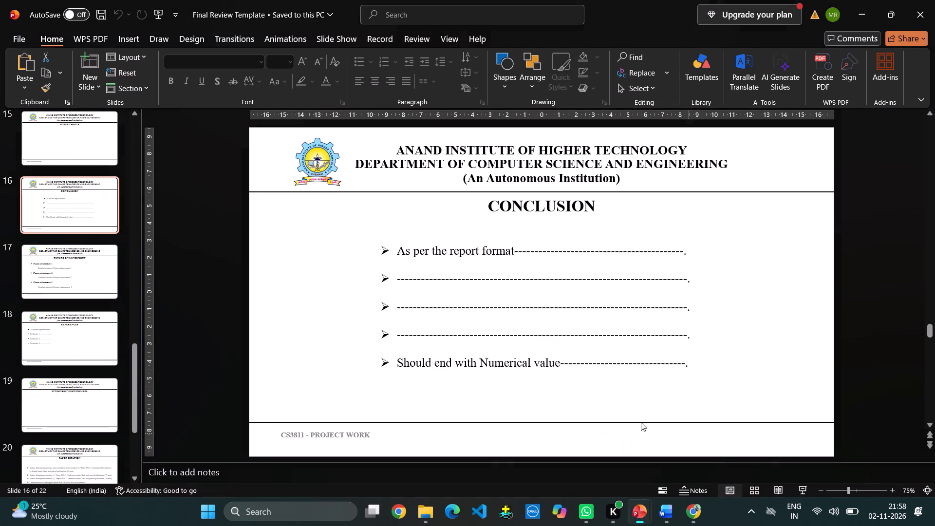
scroll(451, 361, "down", 2)
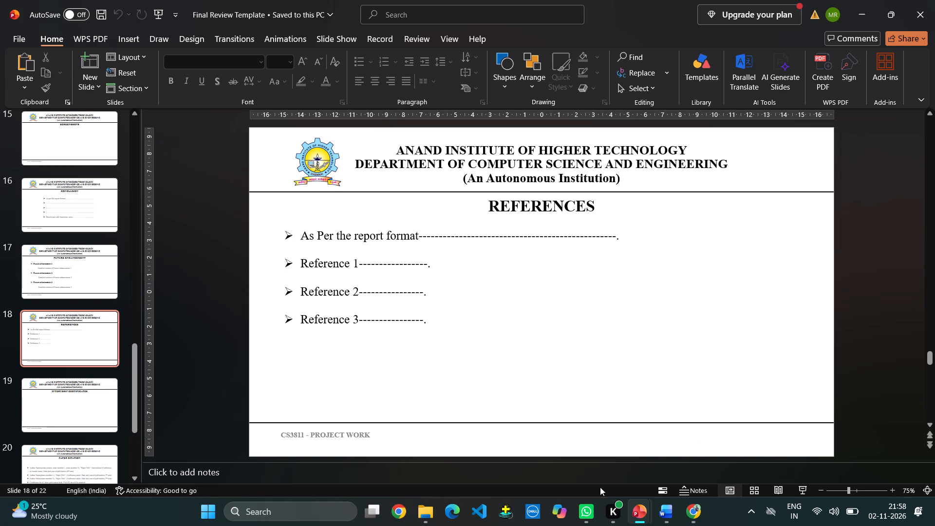
Switch to the successrate_report Word document and read through the REFERENCES list on its last page.
left_click(428, 517)
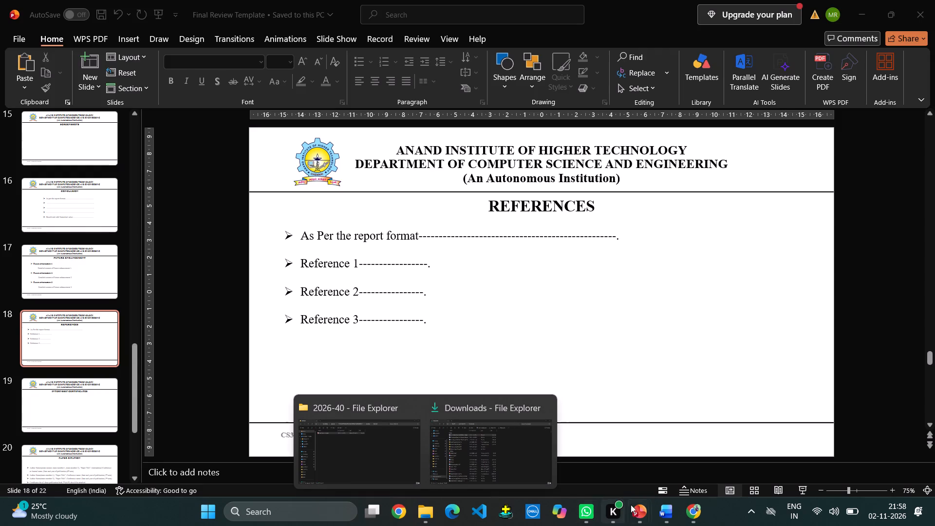
left_click(662, 519)
left_click(913, 263)
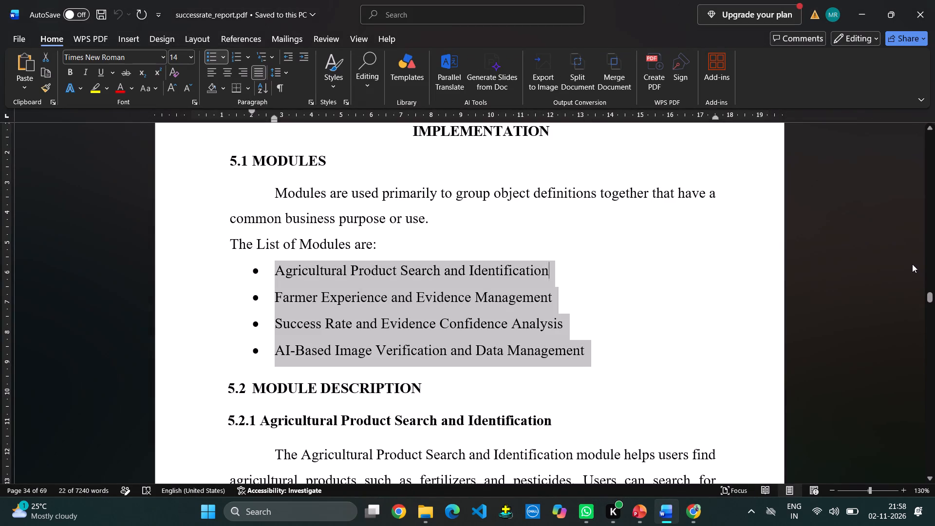
left_click_drag(927, 298, 919, 481)
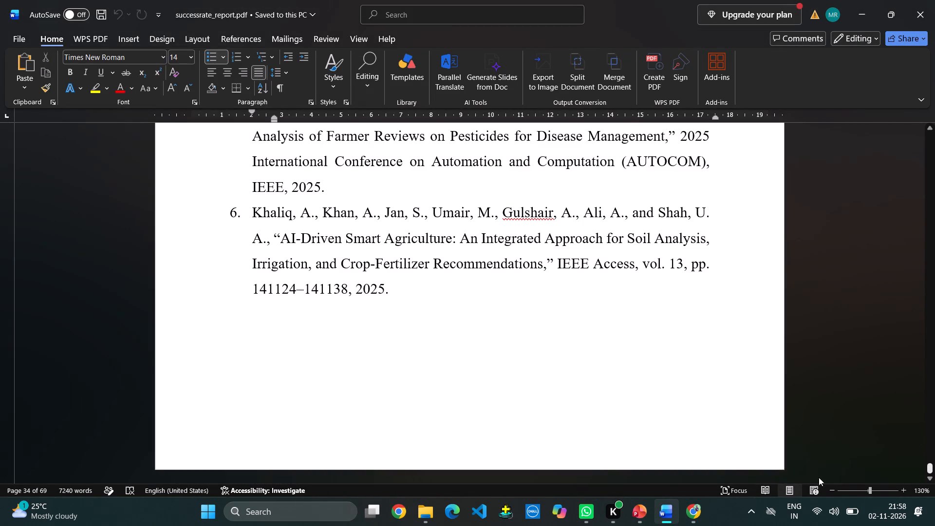
scroll(456, 360, "up", 10)
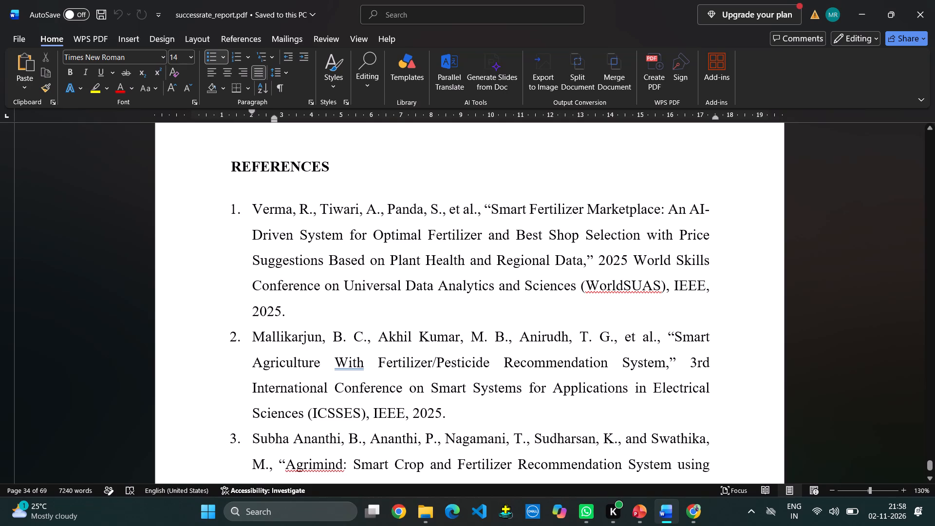
scroll(375, 312, "down", 2)
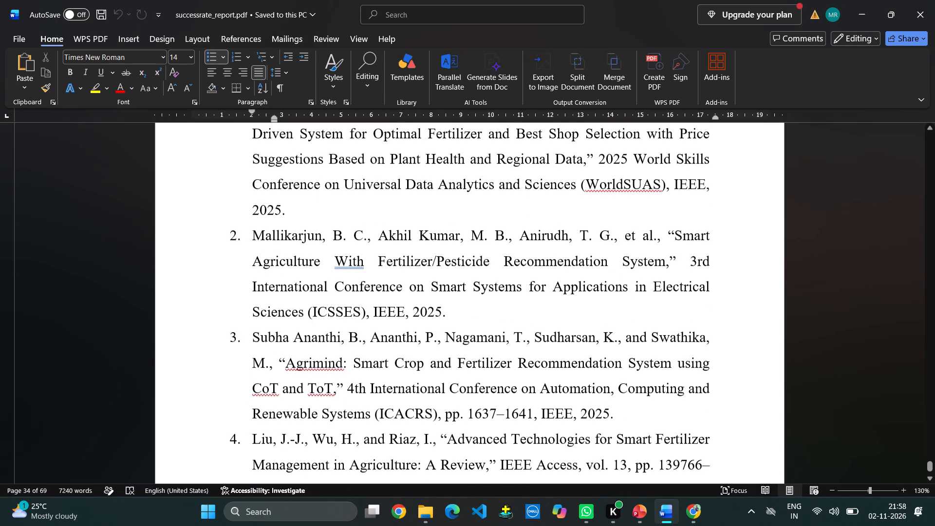
scroll(400, 310, "down", 2)
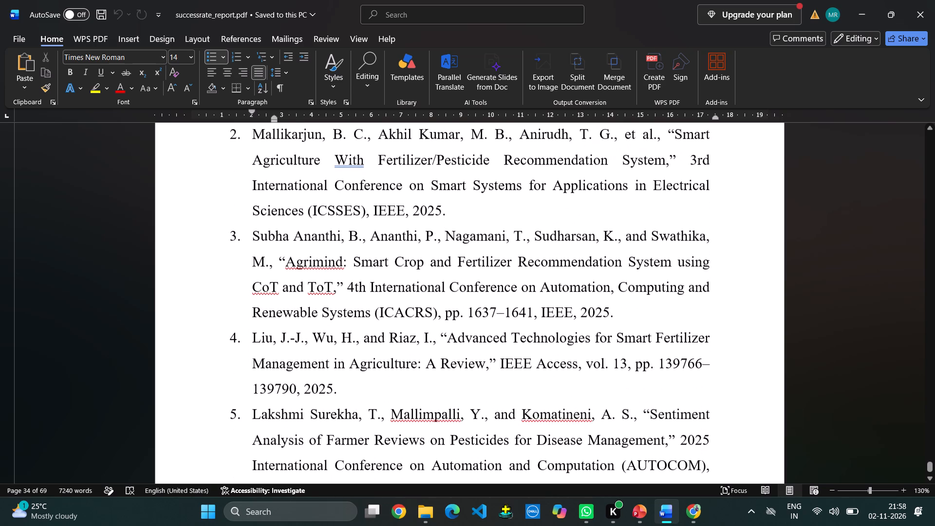
scroll(439, 352, "down", 2)
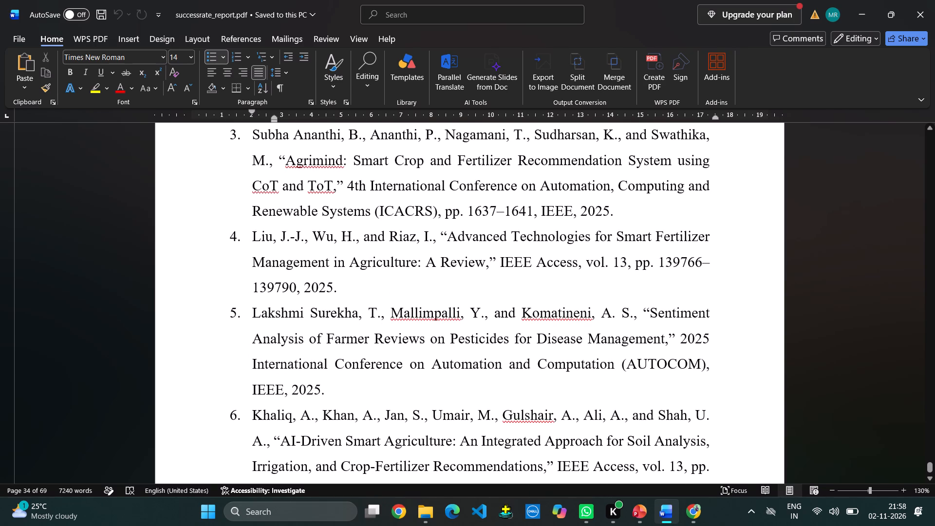
Replace all the food-donation references on the successrate REFERENCES slide with the report's reference 5, "Sentiment Analysis of Farmer Reviews on Pesticides for Disease Management".
left_click_drag(252, 308, 326, 389)
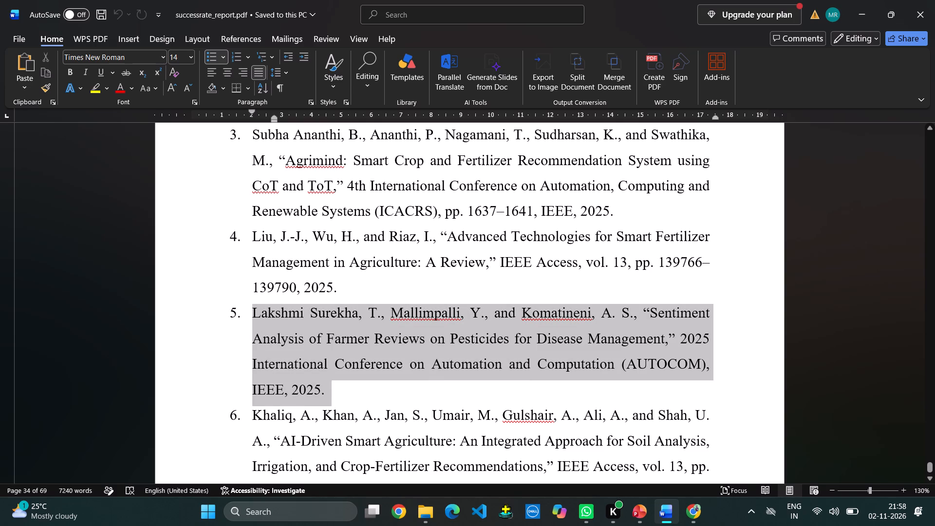
key("ctrl+c")
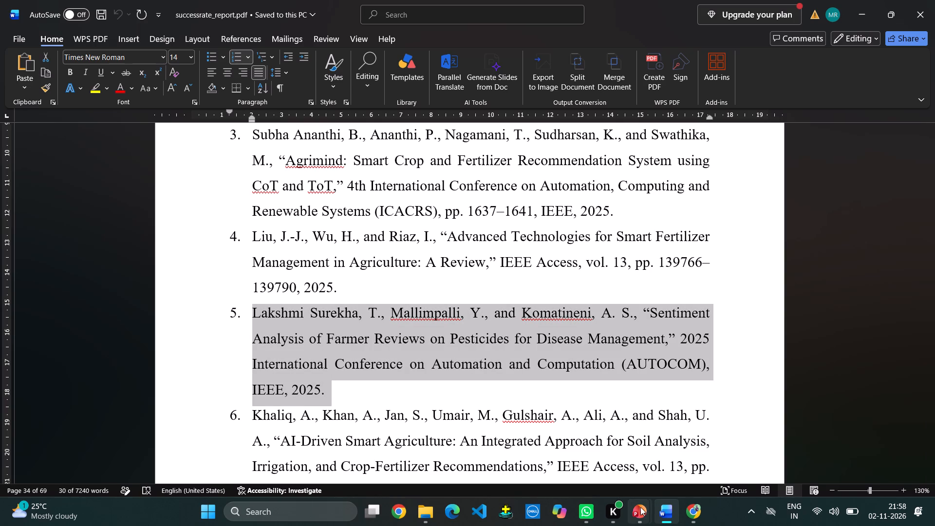
left_click(600, 467)
scroll(89, 433, "down", 2)
left_click(86, 451)
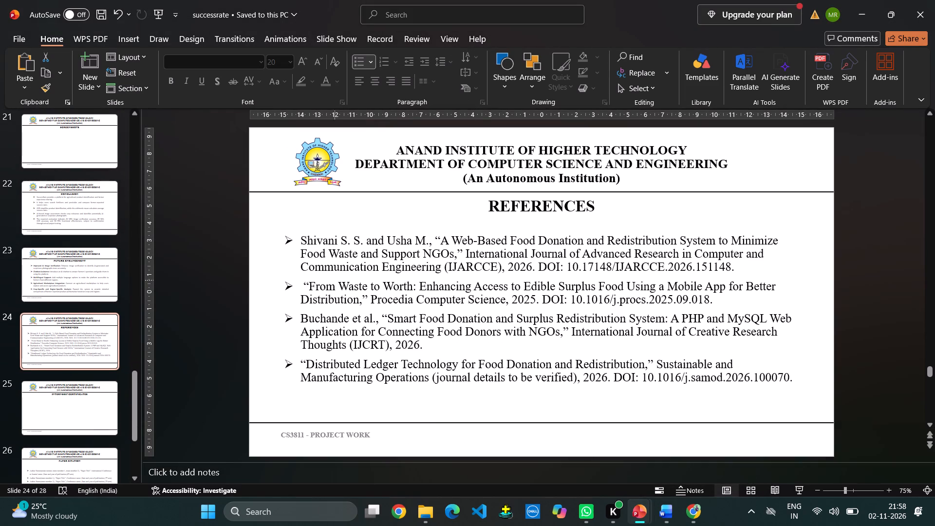
left_click(577, 332)
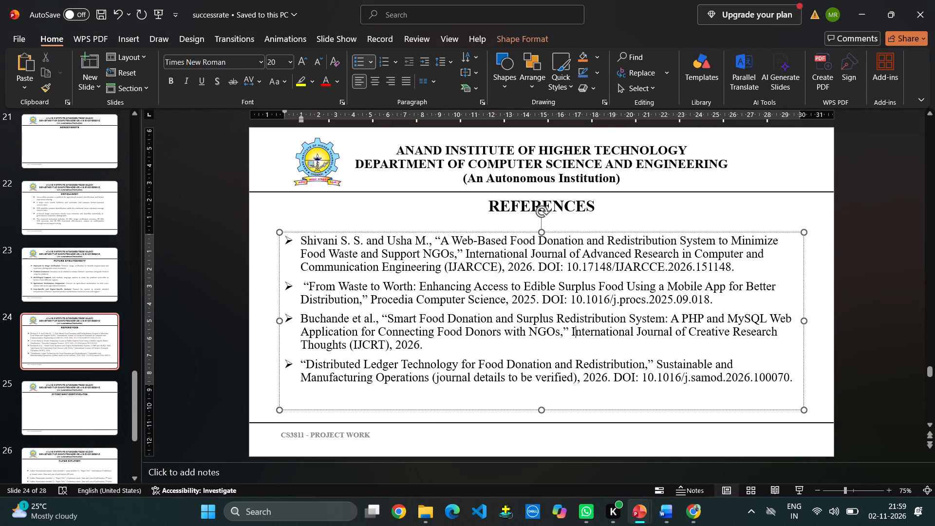
key("ctrl+a")
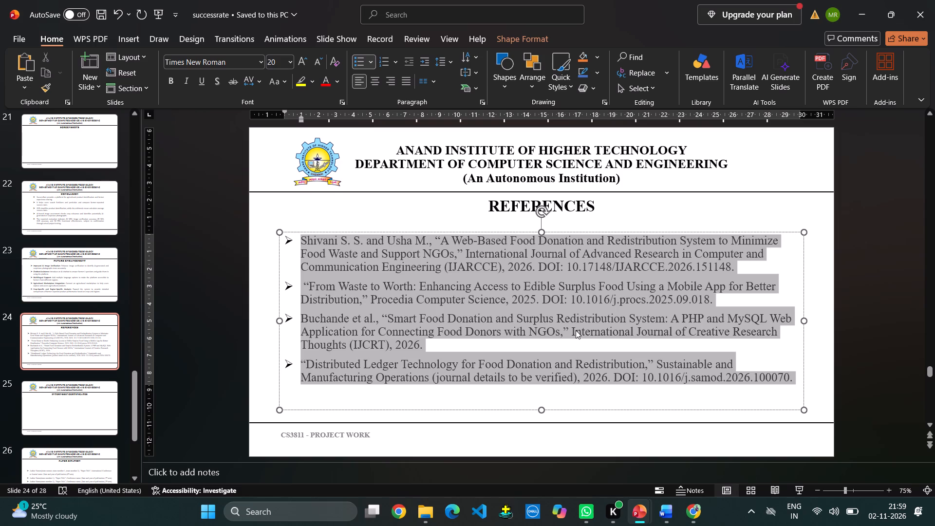
key("ctrl+v")
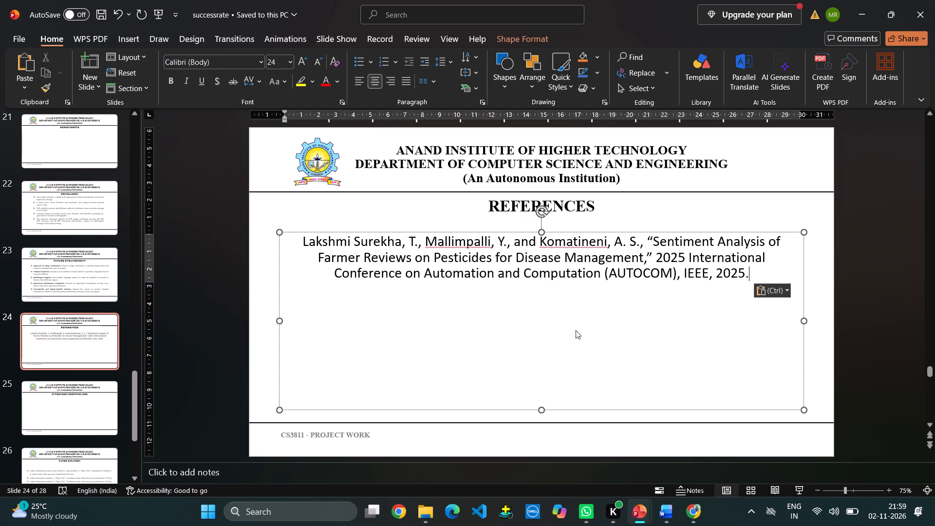
Copy reference 4, "Advanced Technologies for Smart Fertilizer Management in Agriculture: A Review", from the Word report and return to the successrate REFERENCES slide.
key("alt+Tab")
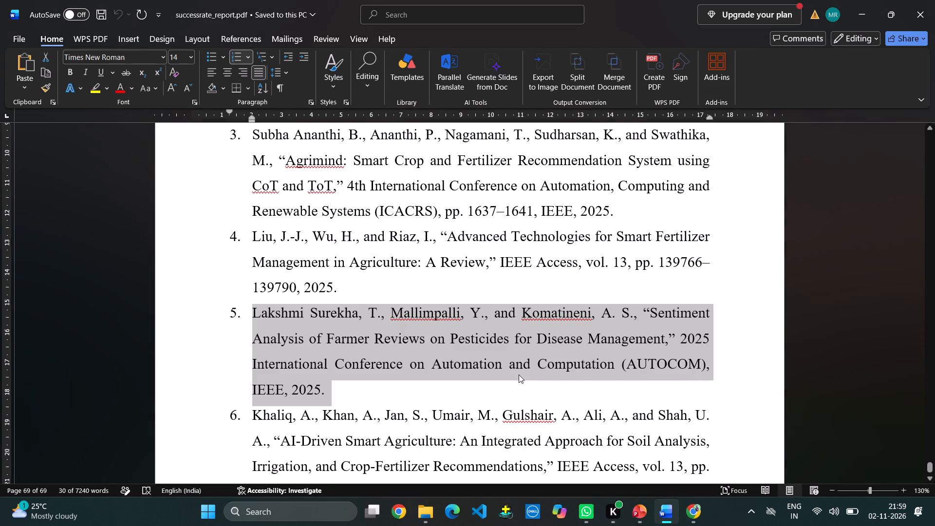
left_click(511, 388)
scroll(449, 360, "down", 1)
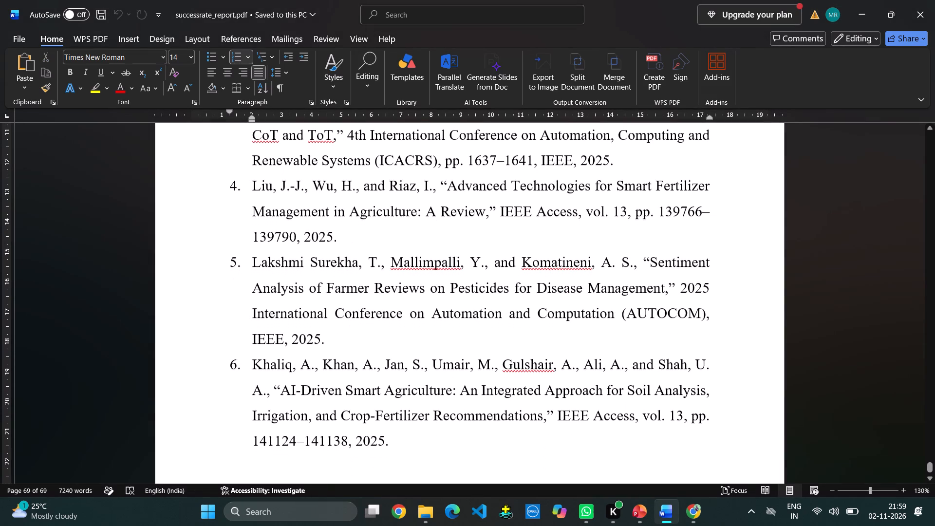
scroll(344, 307, "up", 2)
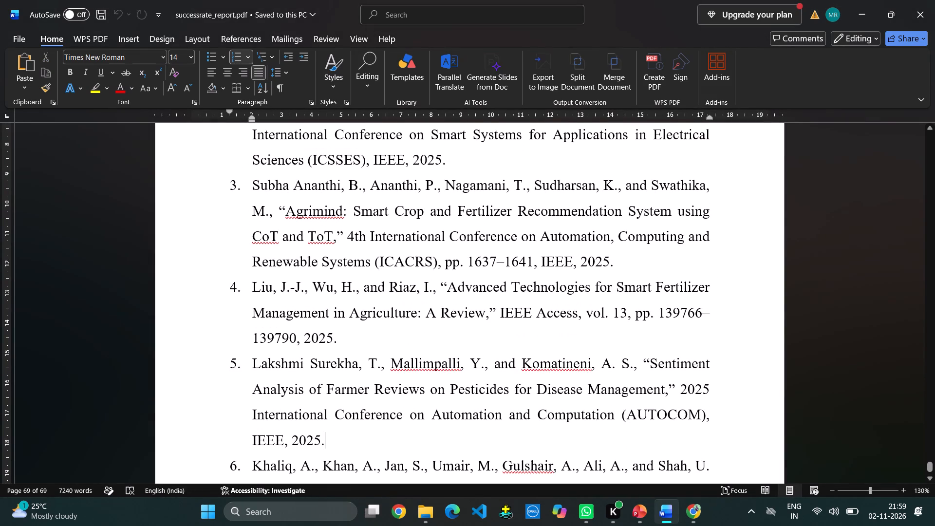
left_click(453, 311)
left_click_drag(252, 284, 346, 339)
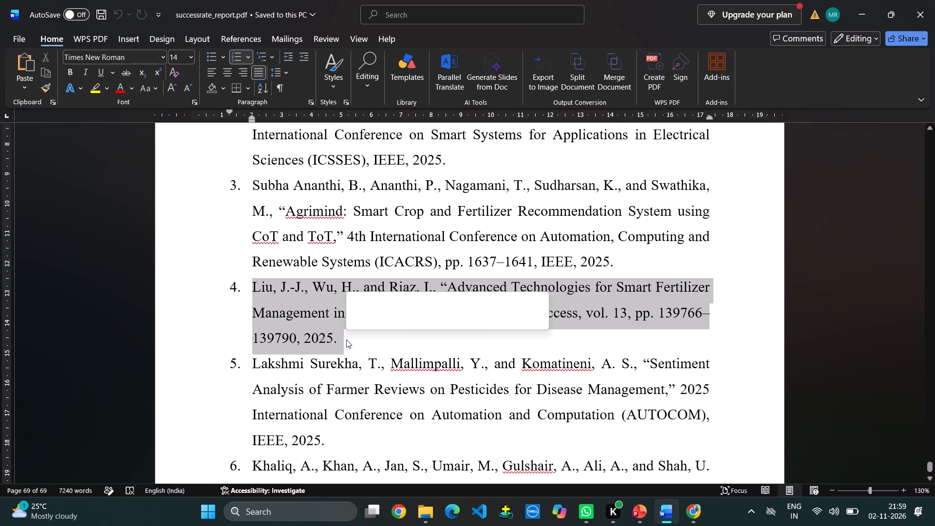
key("ctrl+c")
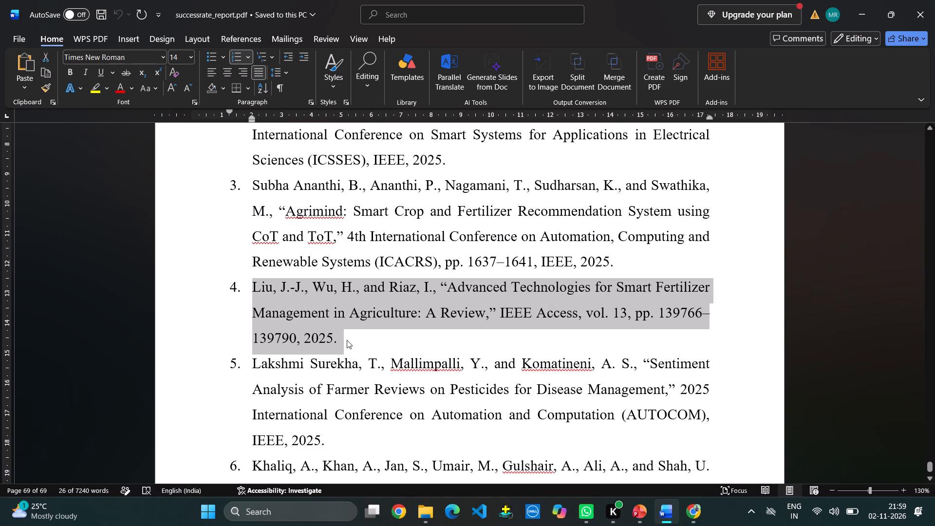
key("alt+Tab")
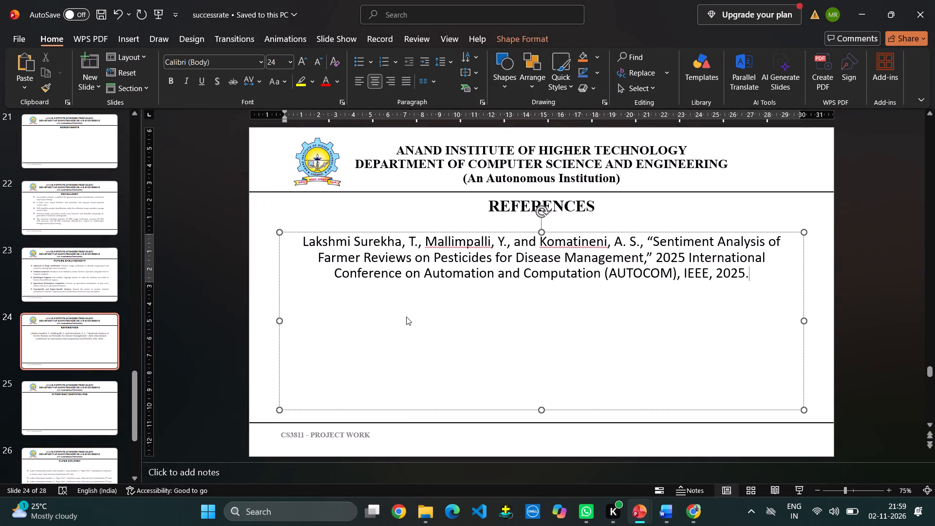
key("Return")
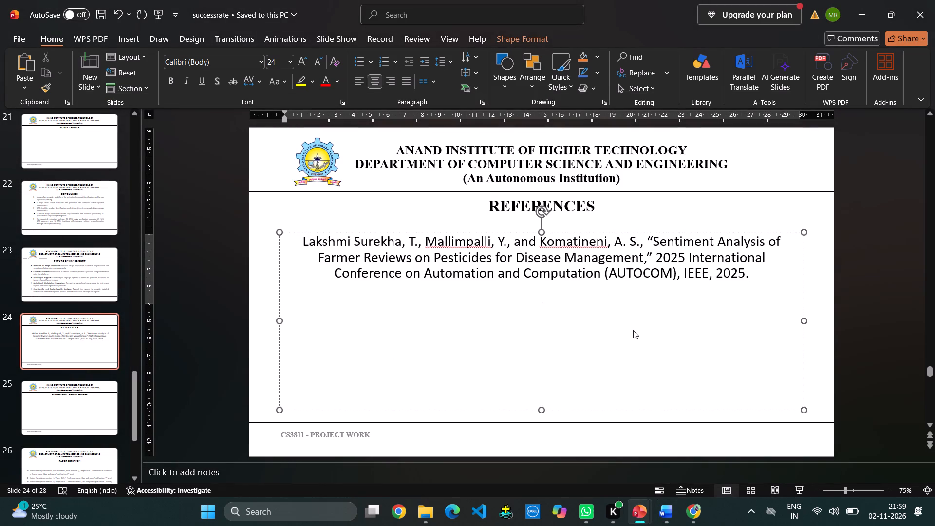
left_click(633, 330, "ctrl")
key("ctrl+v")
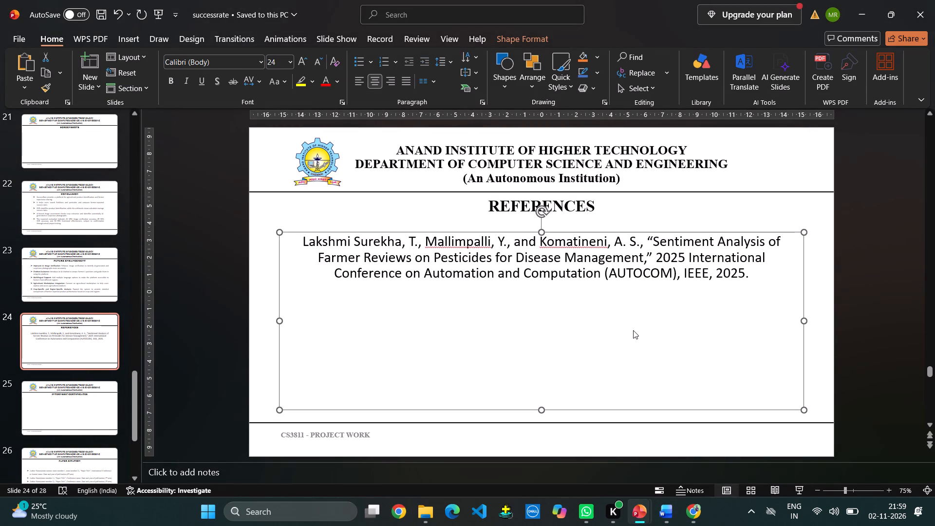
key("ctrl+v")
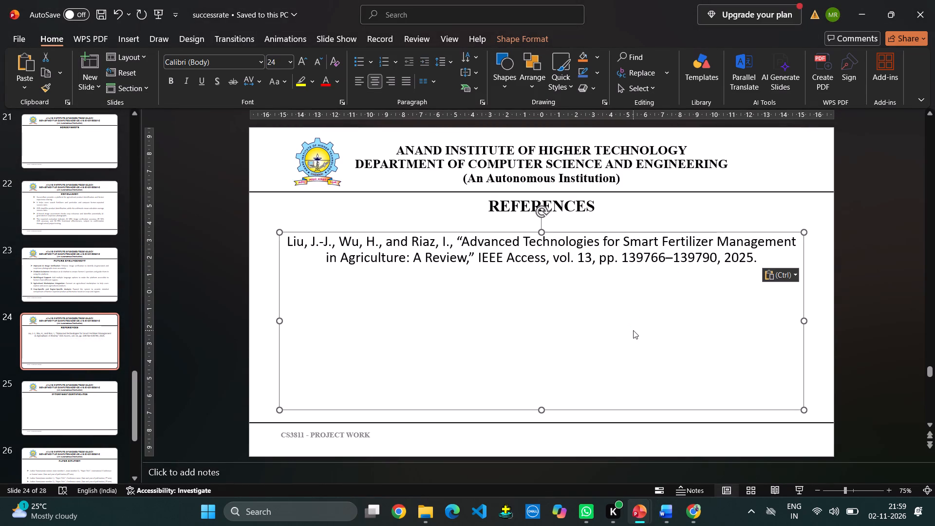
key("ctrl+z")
Paste the copied "Advanced Technologies for Smart Fertilizer Management" reference as a new paragraph below the farmer-reviews reference.
left_click(754, 273)
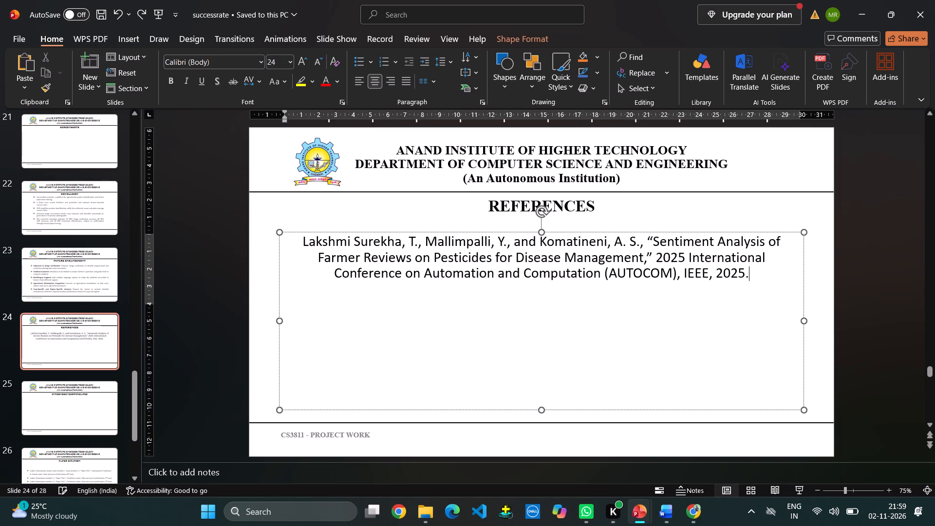
key("Return")
key("ctrl+v")
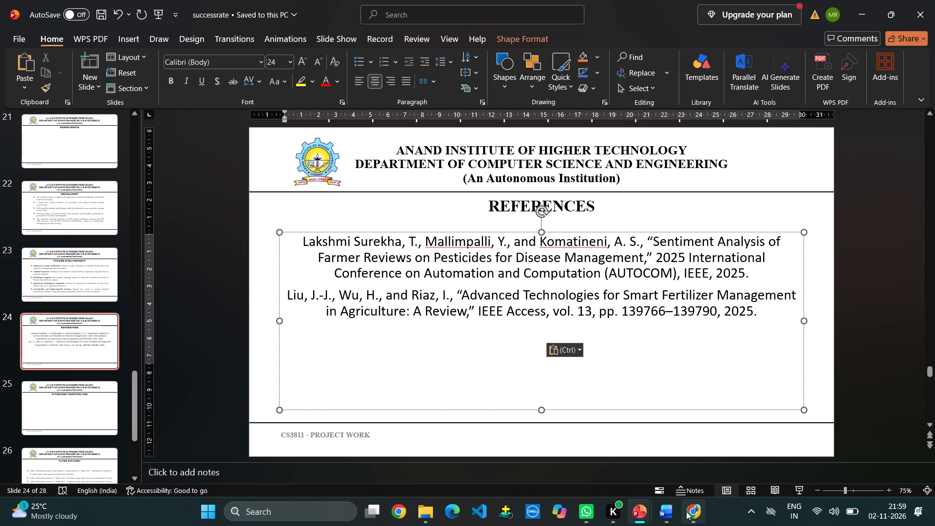
Add the report's reference 3, "Agrimind: Smart Crop and Fertilizer Recommendation System using CoT and ToT", as the third entry on the successrate REFERENCES slide.
left_click(672, 512)
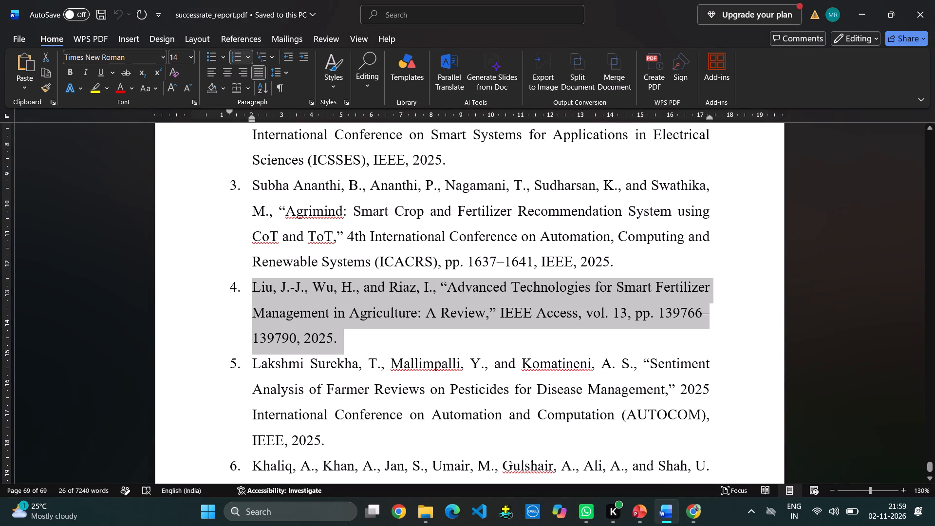
left_click(636, 509)
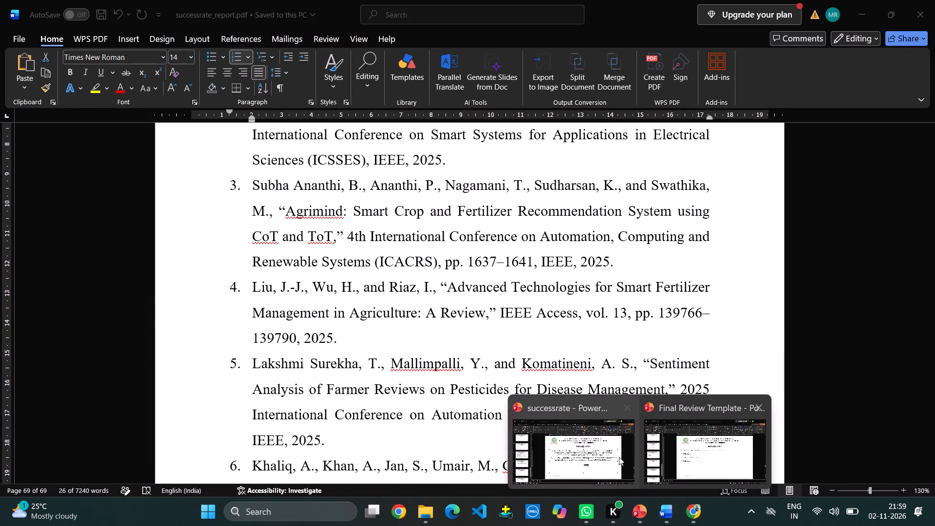
left_click(614, 456)
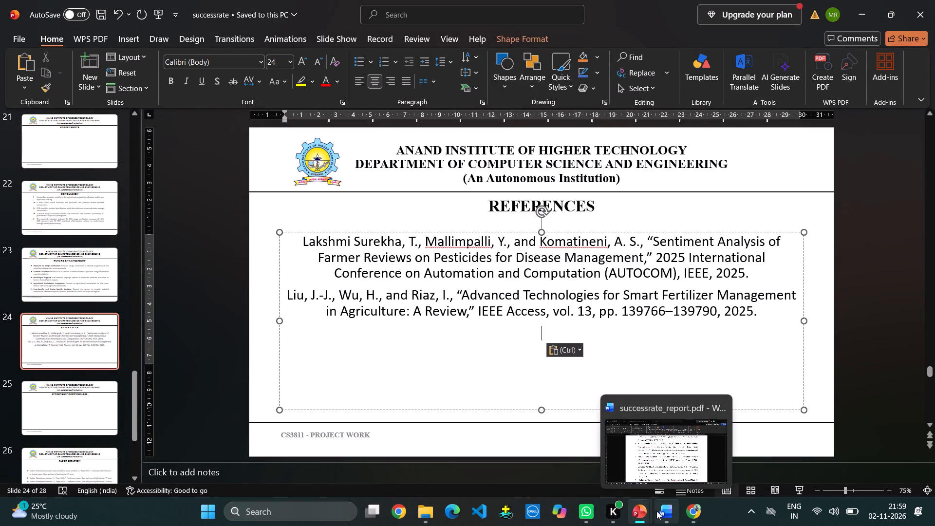
left_click(660, 512)
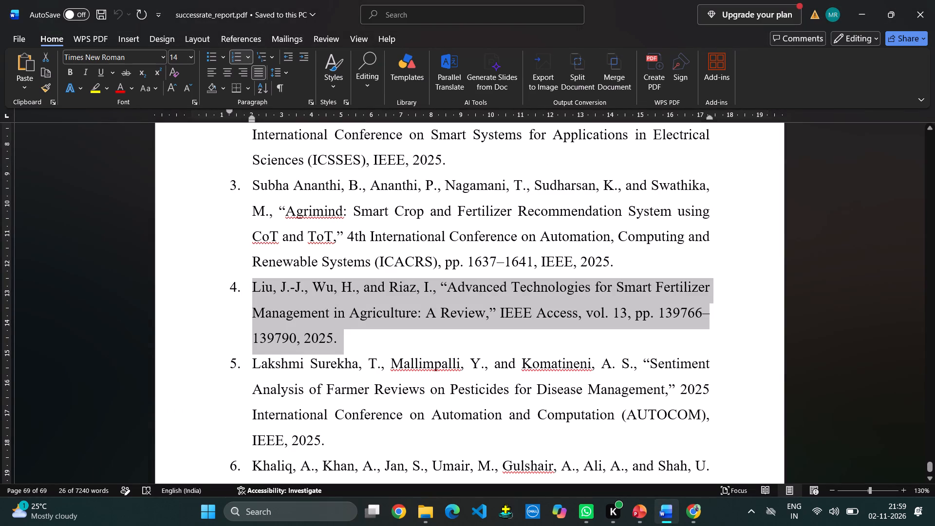
left_click(509, 225)
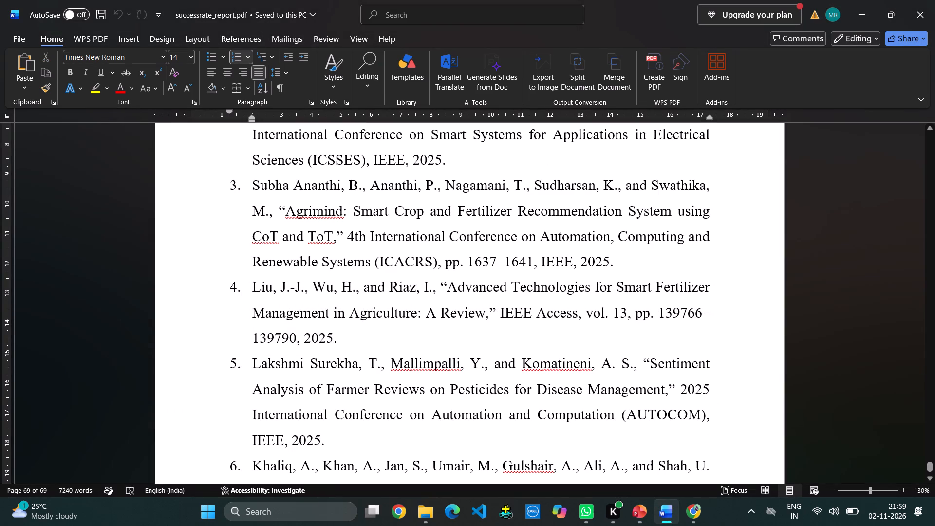
left_click_drag(252, 184, 606, 258)
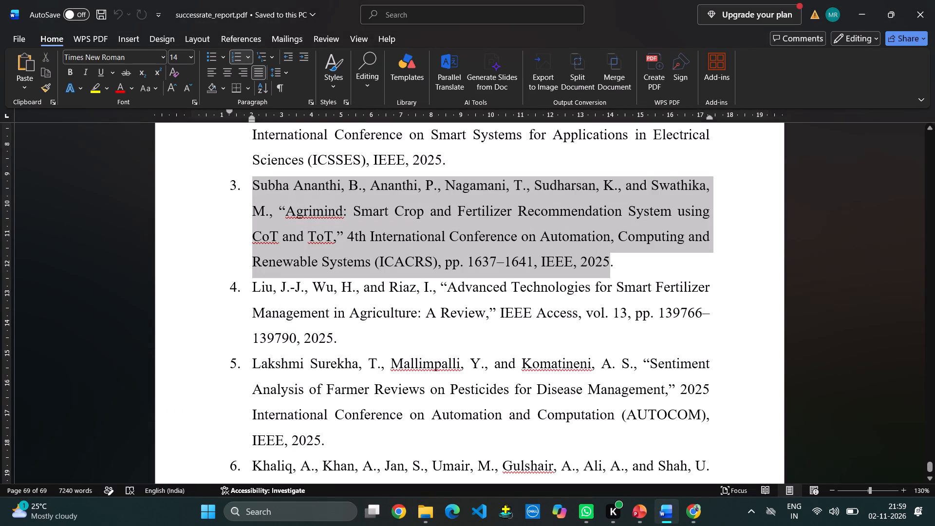
left_click_drag(606, 258, 613, 259)
key("ctrl+c")
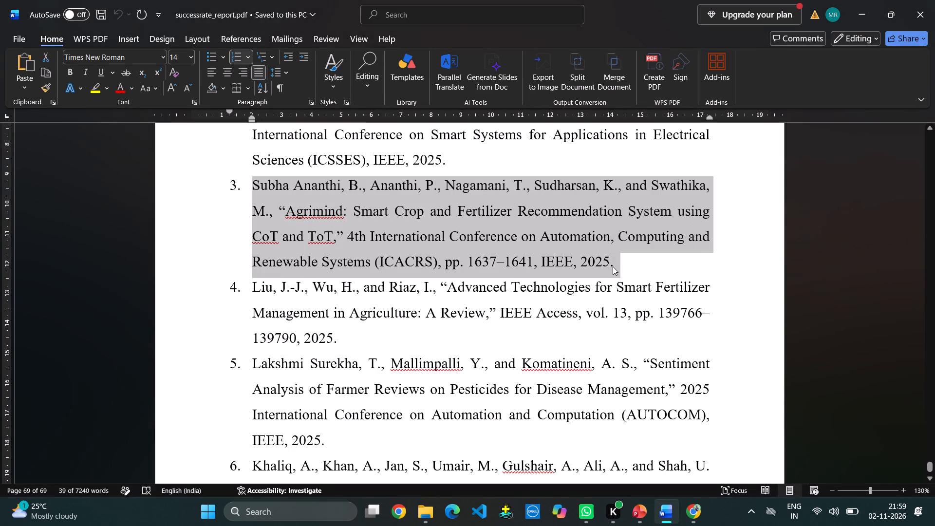
left_click(620, 474)
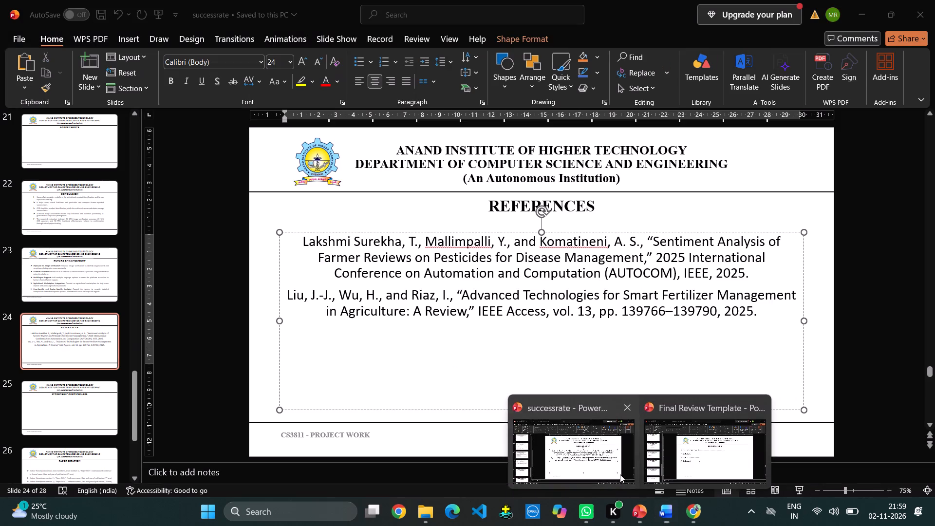
key("ctrl+v")
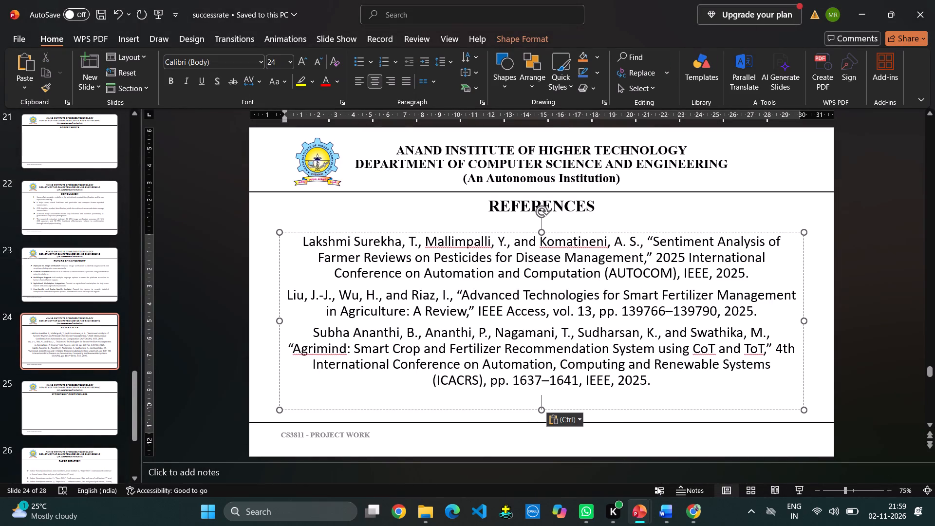
Switch to the Final Review Template presentation to compare its REFERENCES slide layout.
left_click(676, 463)
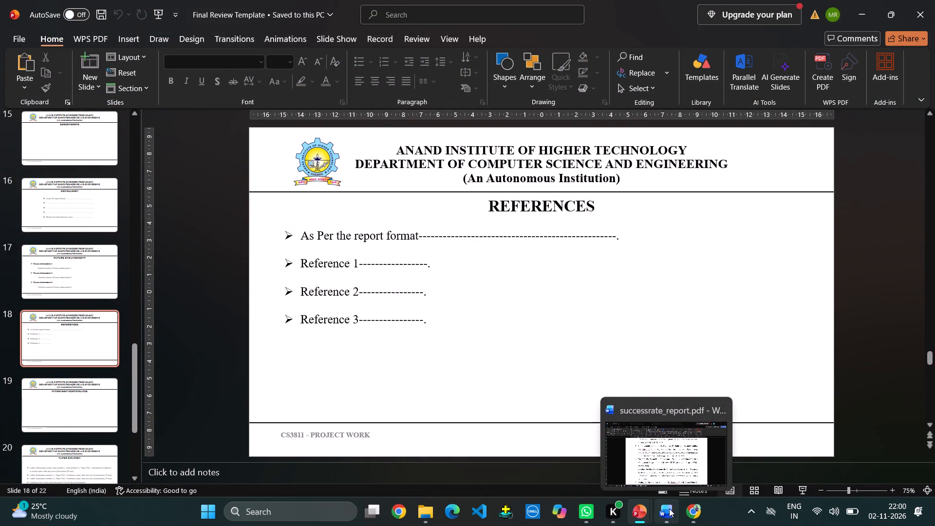
Return to the successrate REFERENCES slide, remove a blank line after the last reference, and justify all three references.
left_click(665, 475)
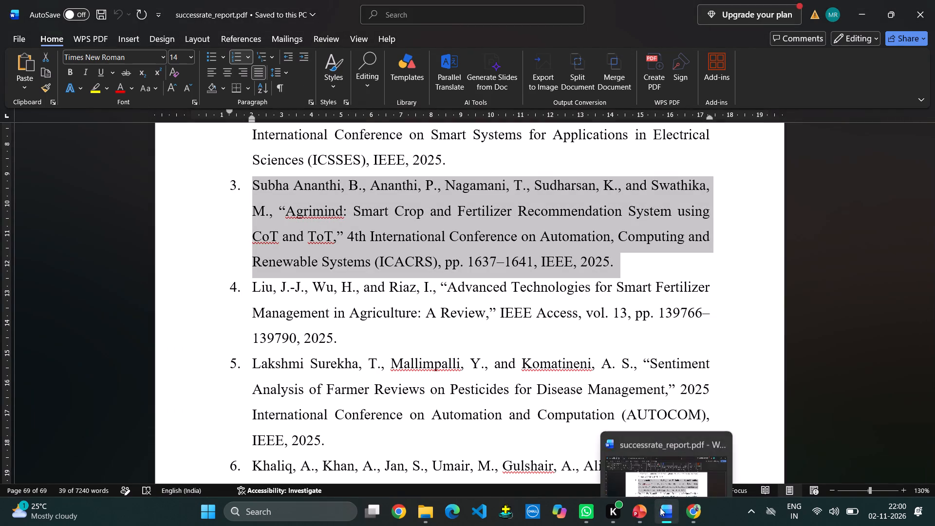
left_click(646, 508)
left_click(621, 473)
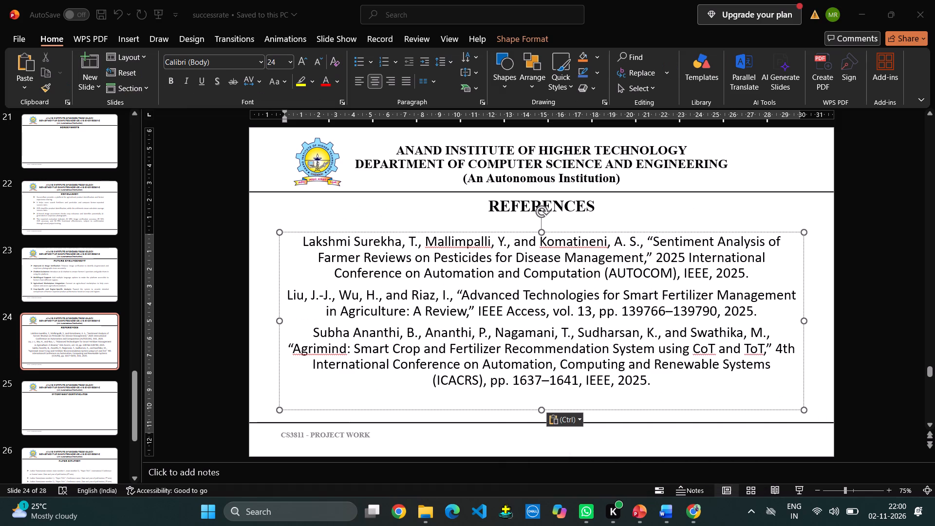
left_click(533, 321)
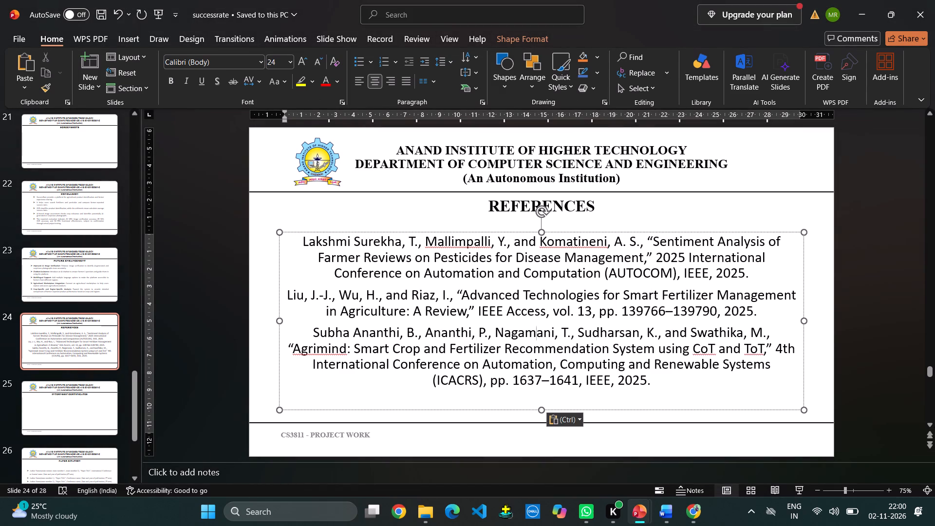
key("ctrl+a")
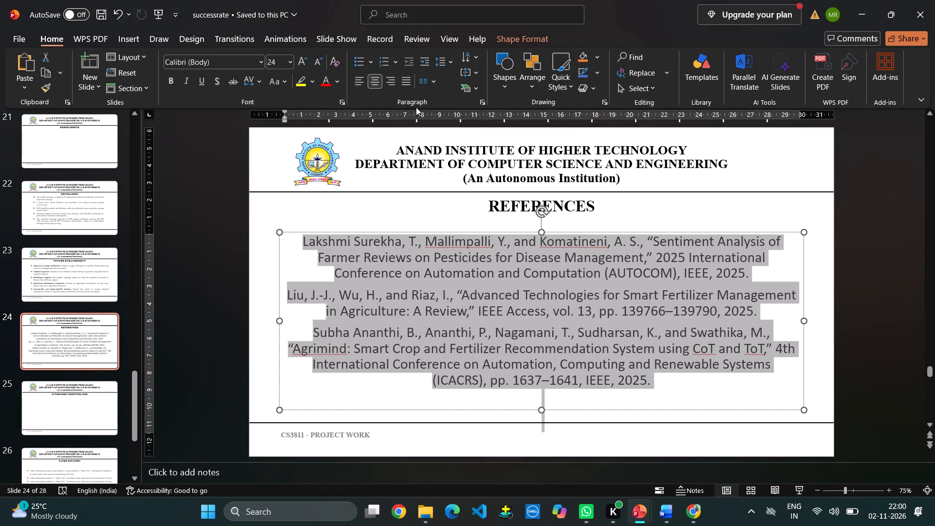
left_click(565, 402)
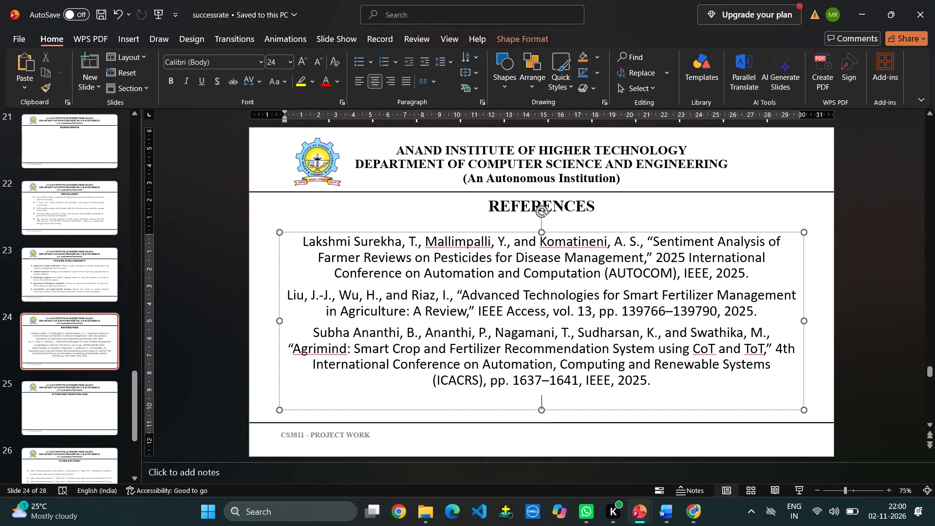
key("BackSpace")
key("ctrl+a")
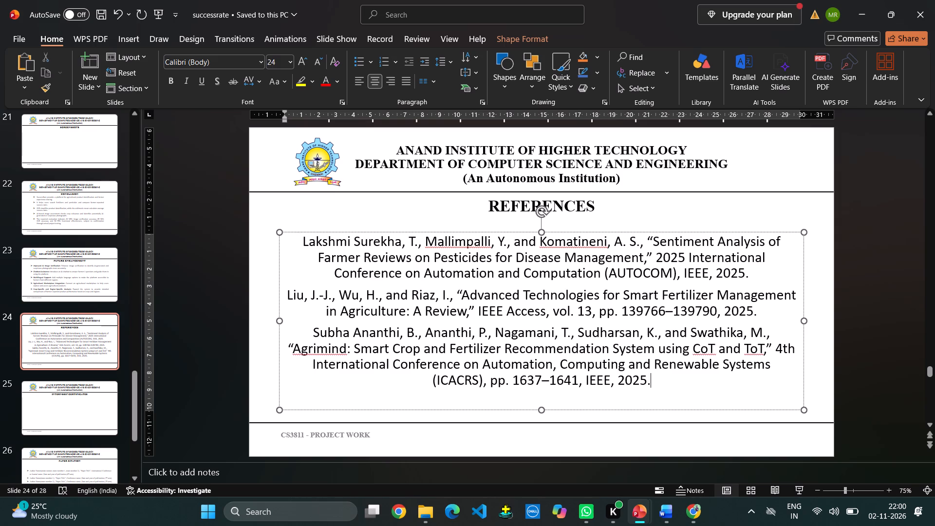
left_click(404, 77)
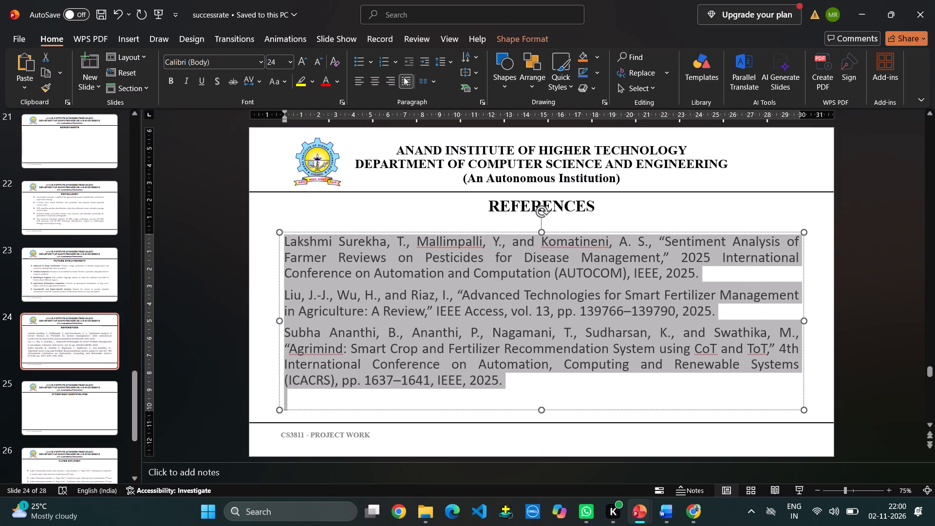
Apply arrow bullets to the three references and delete the empty bullet line below the Agrimind reference.
left_click(360, 59)
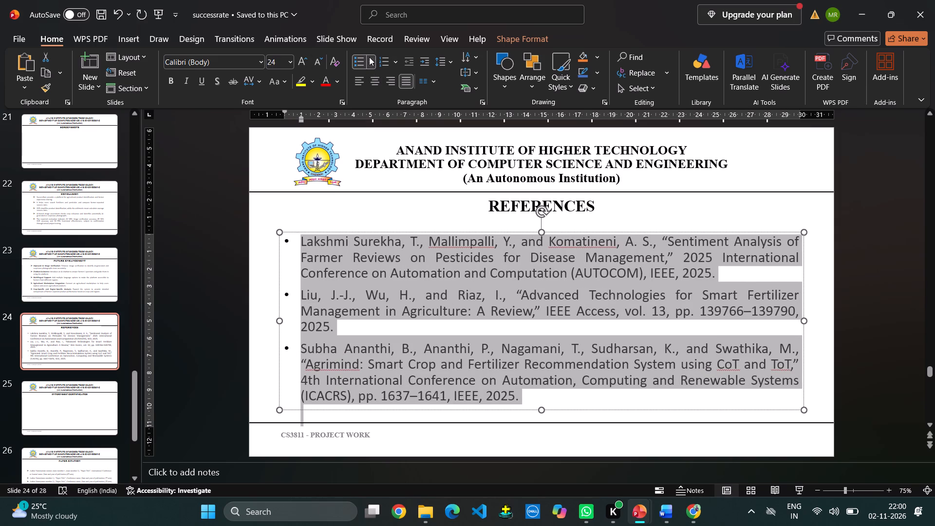
left_click(372, 59)
left_click(367, 201)
left_click(330, 412)
key("BackSpace")
key("BackSpace")
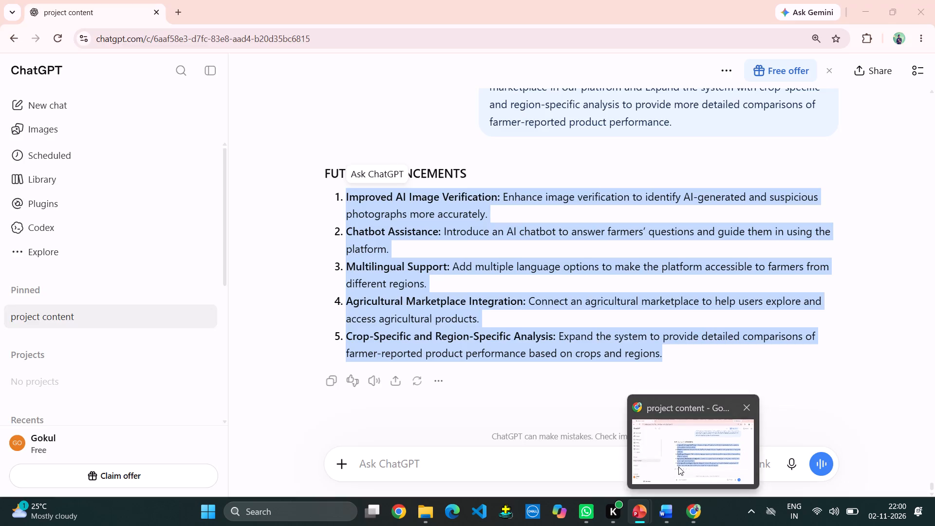
Examine the Final Review Template's FUTURE ENHANCEMENT, REFERENCES, INTERNSHIP CERTIFICATES and PAPER CITATION slides for their text formatting and layout.
left_click(680, 444)
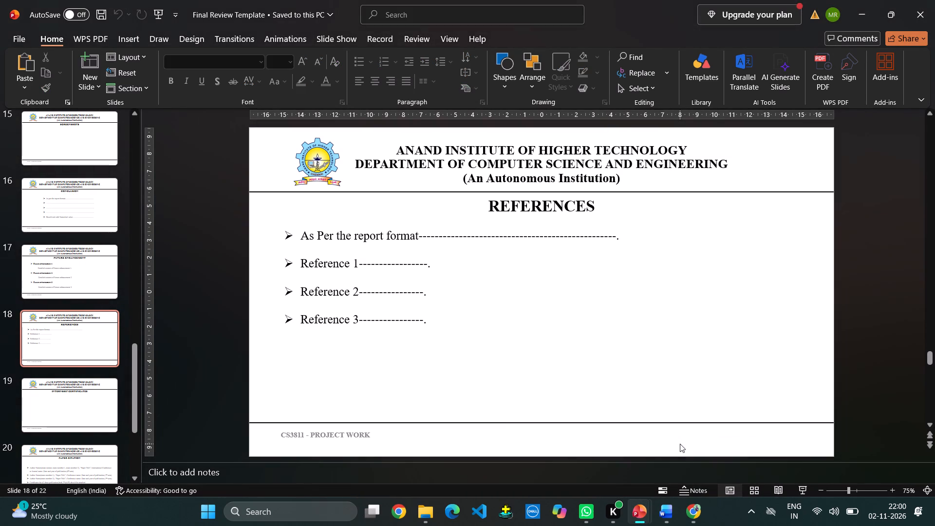
left_click(72, 278)
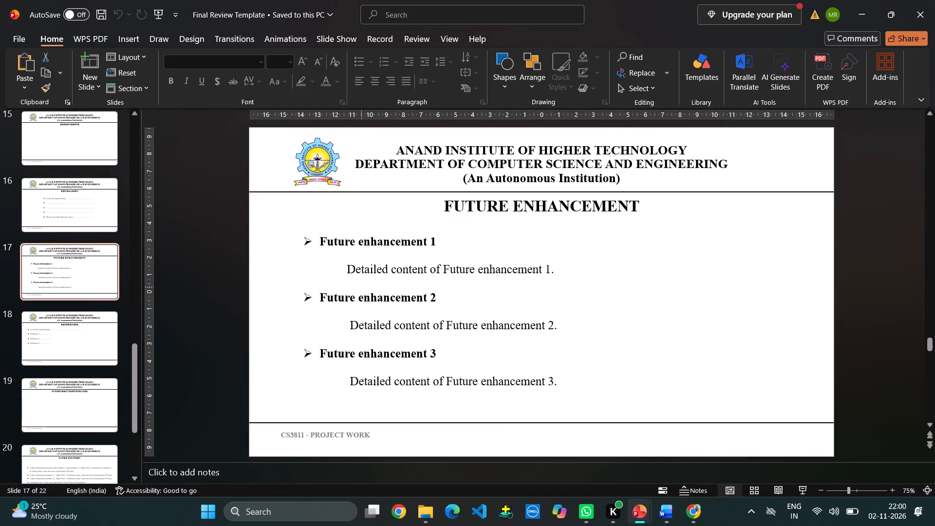
left_click(368, 299)
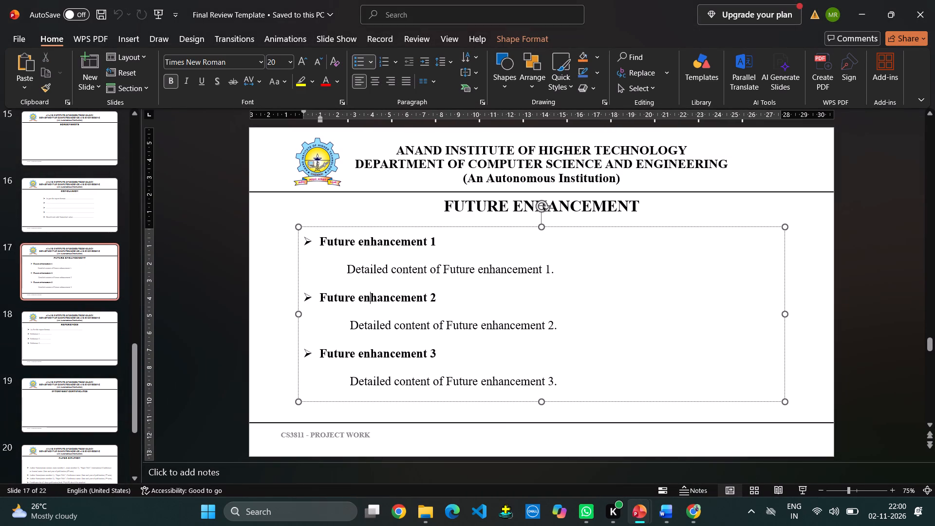
left_click(383, 326)
left_click(363, 296)
left_click(68, 335)
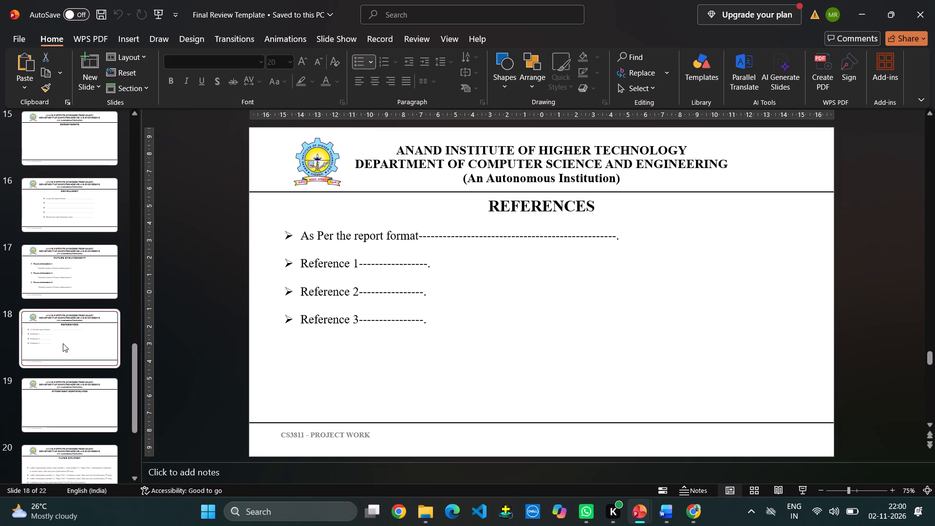
left_click(45, 388)
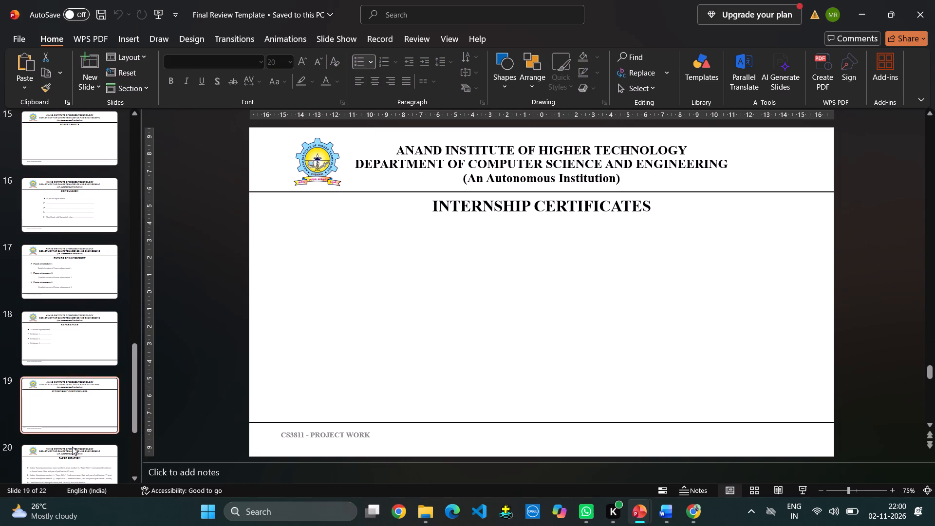
left_click(74, 450)
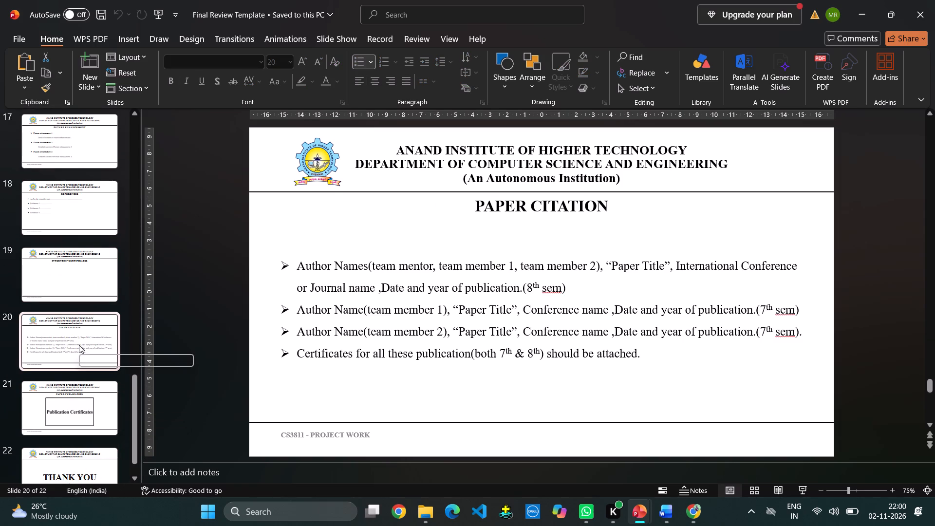
left_click(86, 286)
scroll(87, 285, "up", 1)
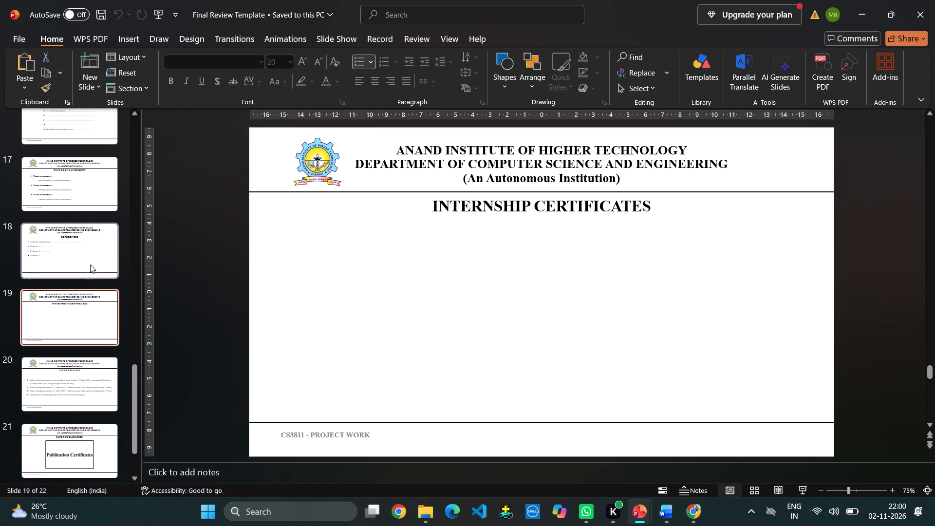
left_click(90, 264)
scroll(90, 263, "up", 2)
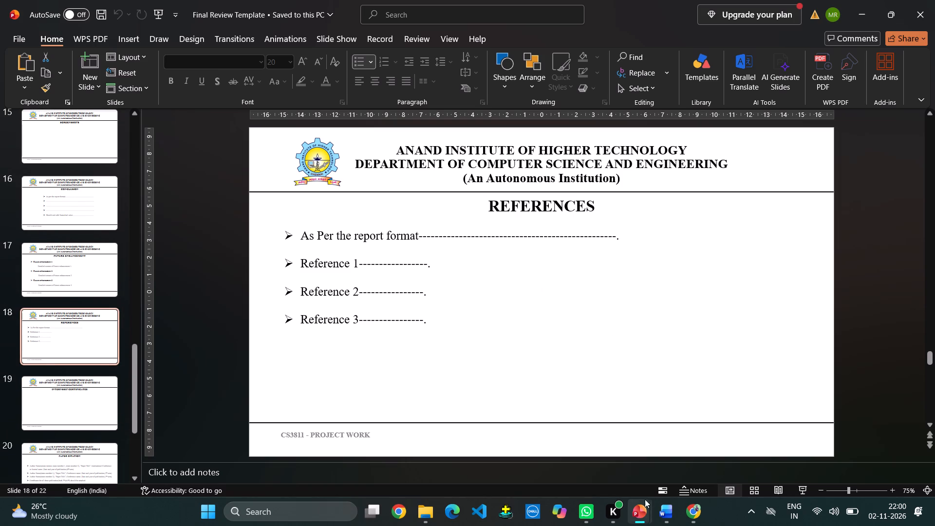
Switch back to the successrate presentation and set all the text in the references box to font size 20.
left_click(592, 454)
left_click(521, 312)
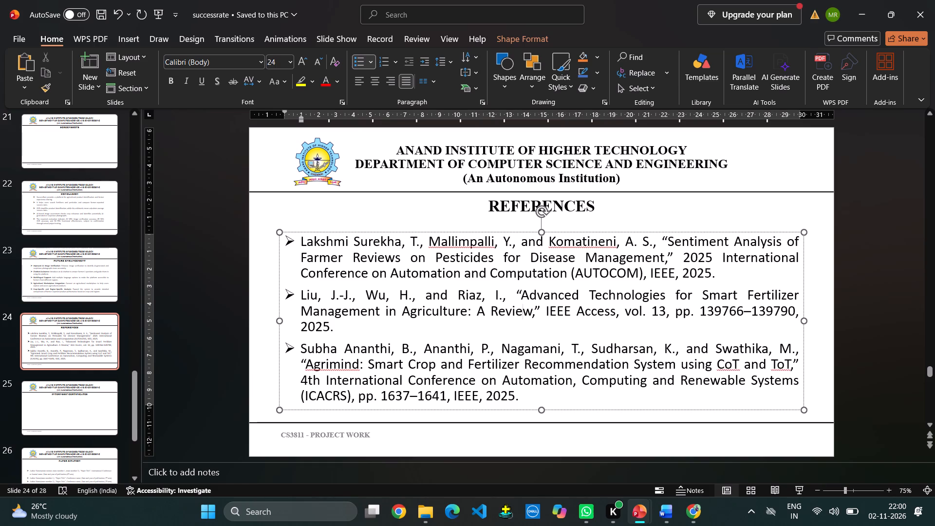
key("ctrl+a")
left_click(288, 64)
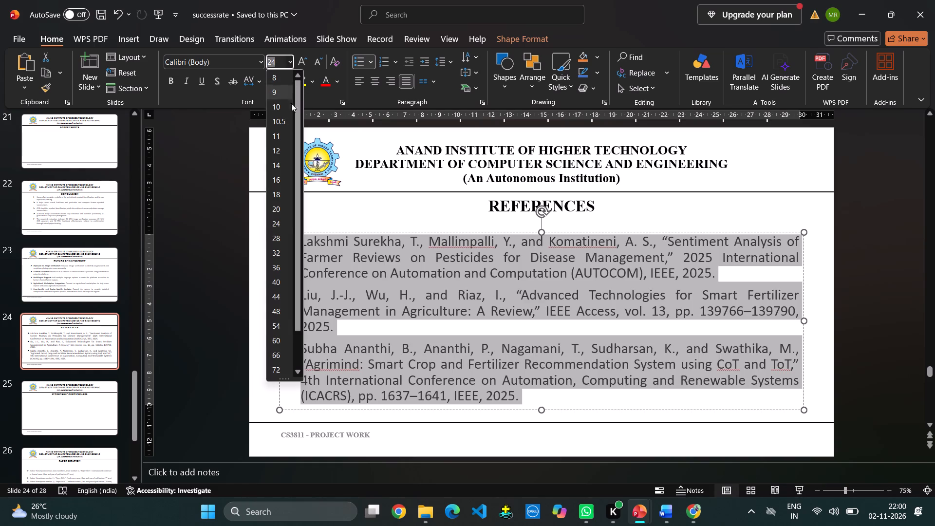
left_click(279, 209)
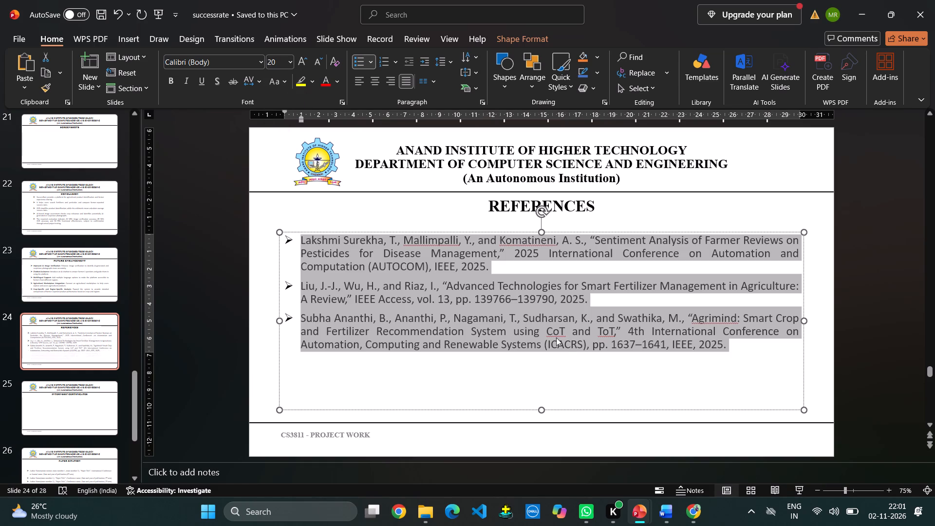
left_click(586, 374)
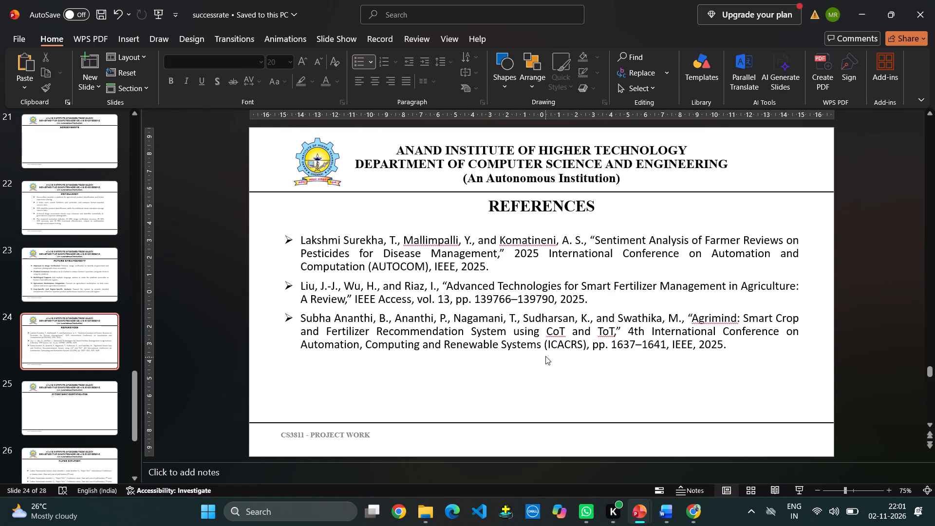
Narrow the references text box from both sides so the bulleted list has wider slide margins.
left_click(731, 347)
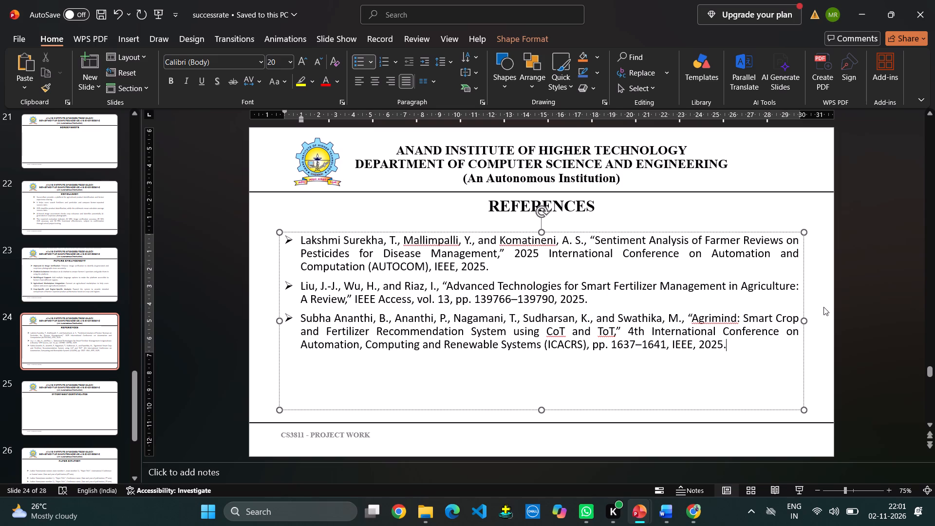
left_click_drag(804, 321, 766, 317)
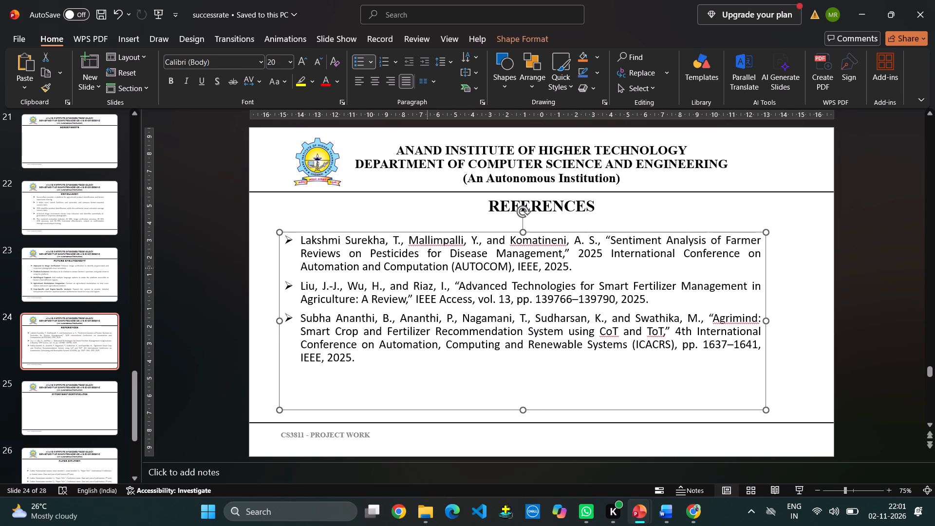
left_click_drag(280, 321, 323, 325)
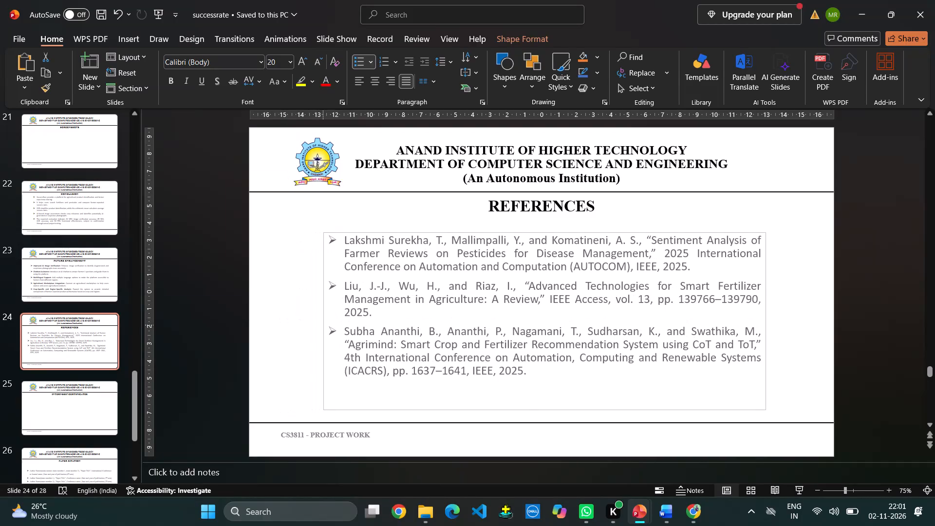
left_click_drag(323, 325, 318, 320)
left_click(808, 340)
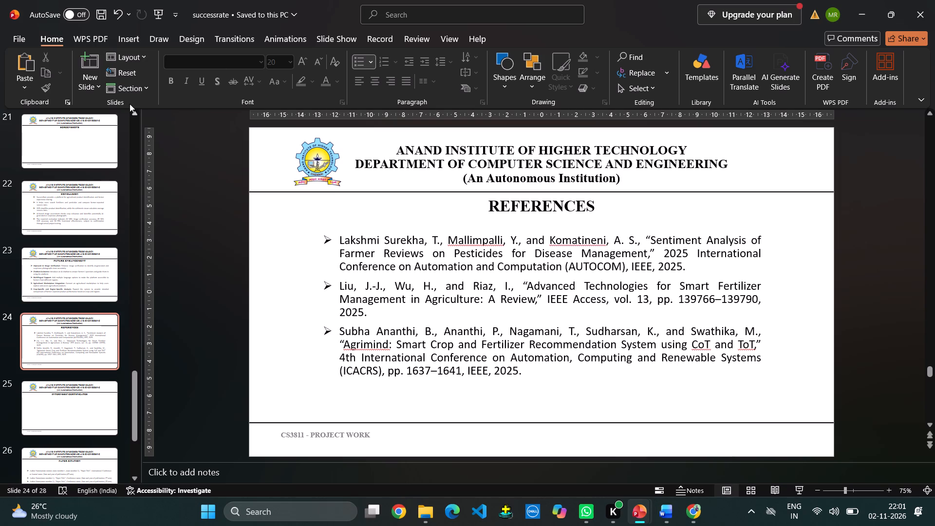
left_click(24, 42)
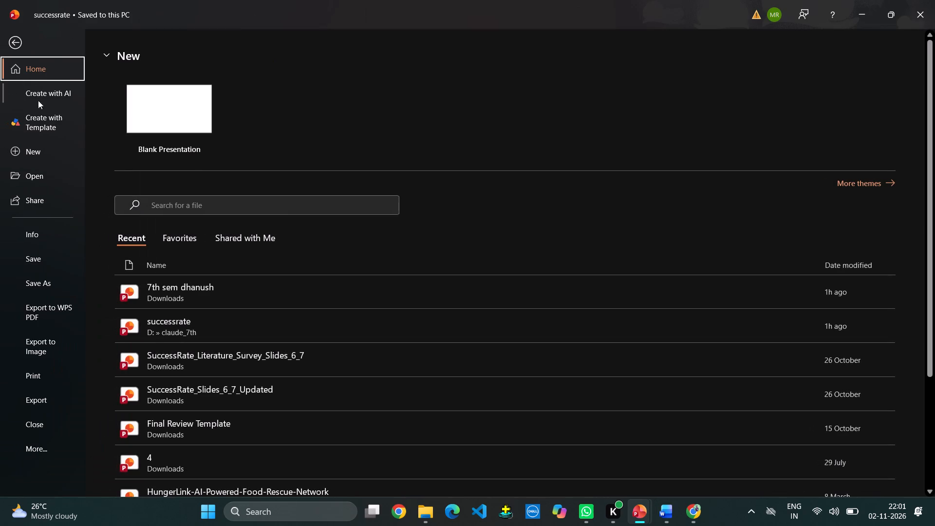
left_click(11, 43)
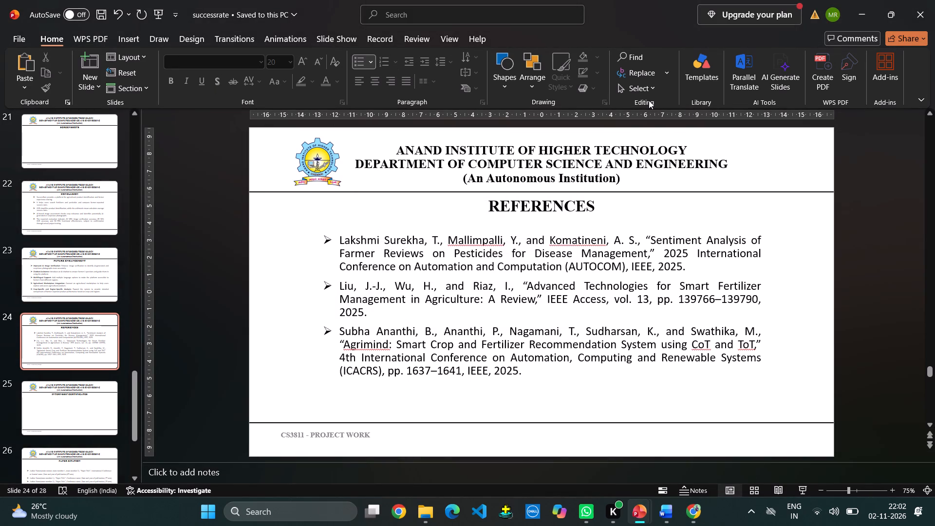
Replace the Calibri font with Times New Roman throughout the successrate presentation using Replace Fonts.
left_click(664, 73)
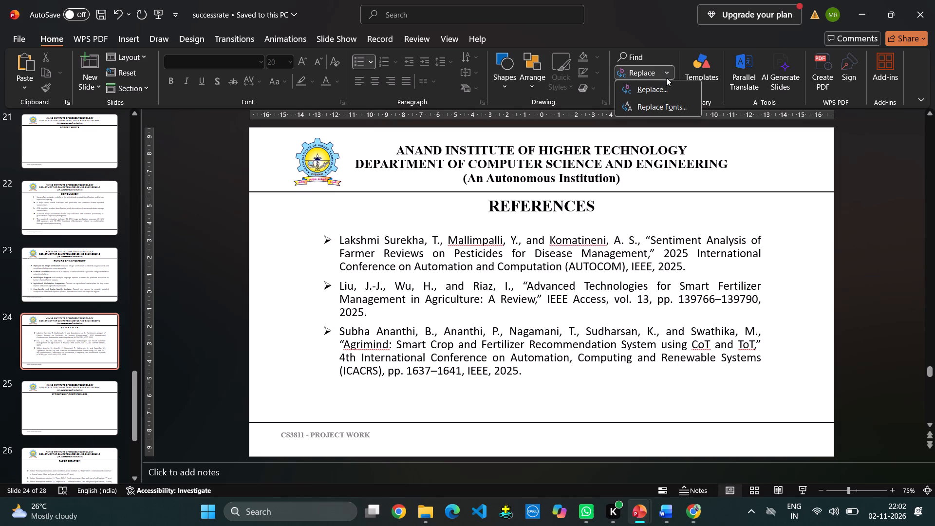
left_click(668, 102)
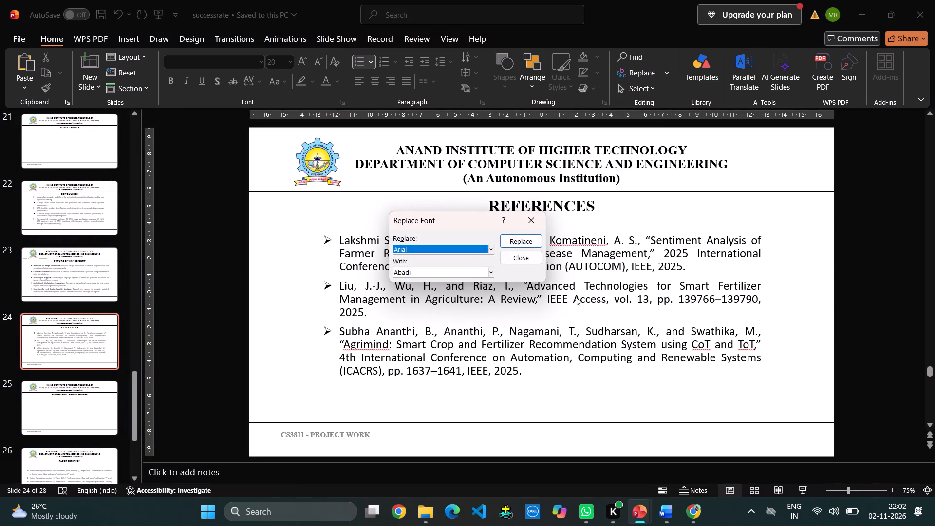
left_click(490, 252)
left_click(458, 278)
left_click(490, 272)
left_click(491, 272)
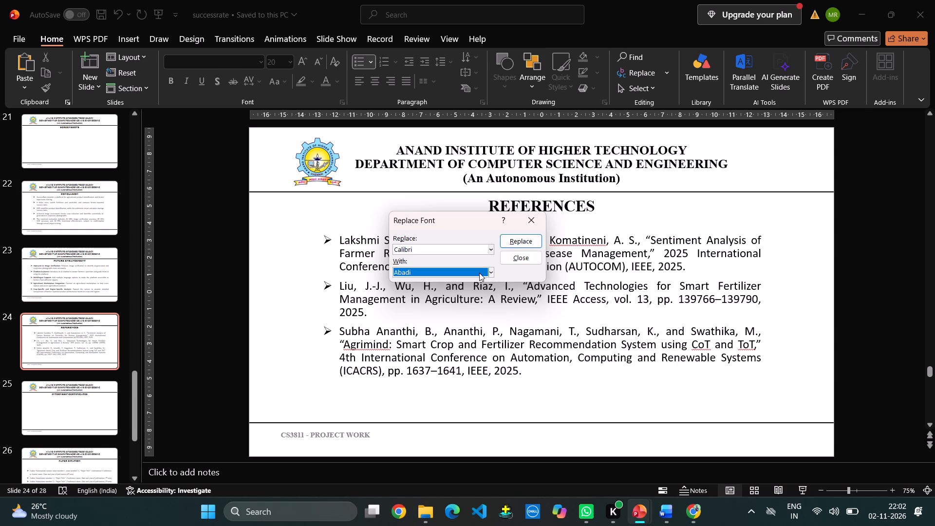
left_click(491, 271)
left_click(493, 272)
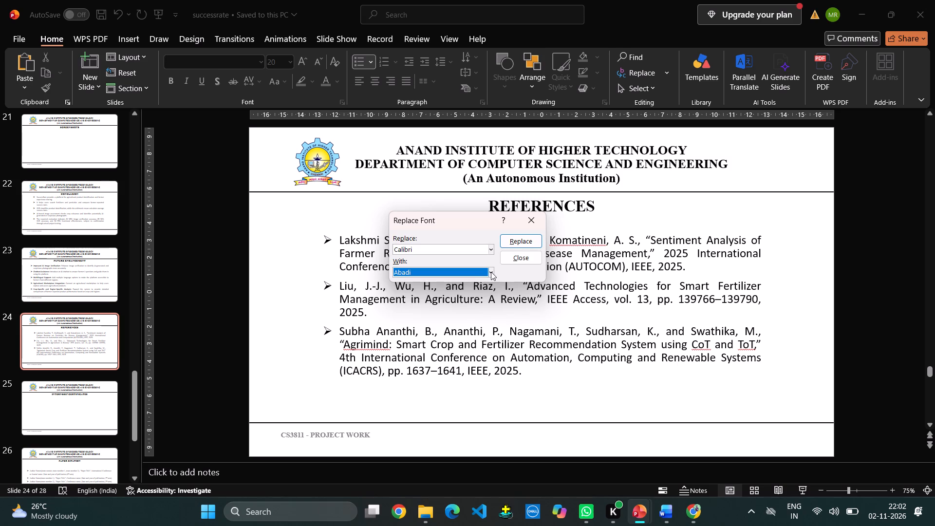
left_click(491, 272)
left_click(491, 272)
left_click(491, 272)
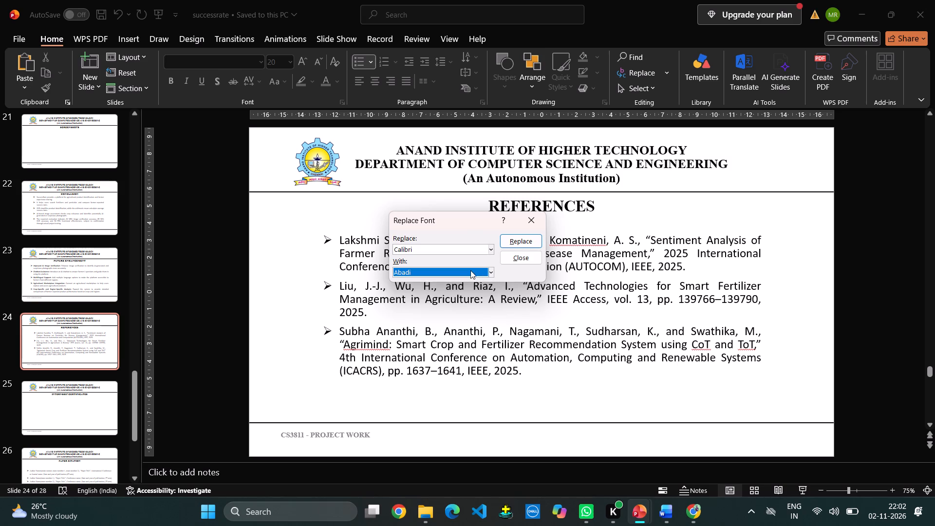
left_click(470, 270)
double_click(421, 275)
key("BackSpace")
key("BackSpace")
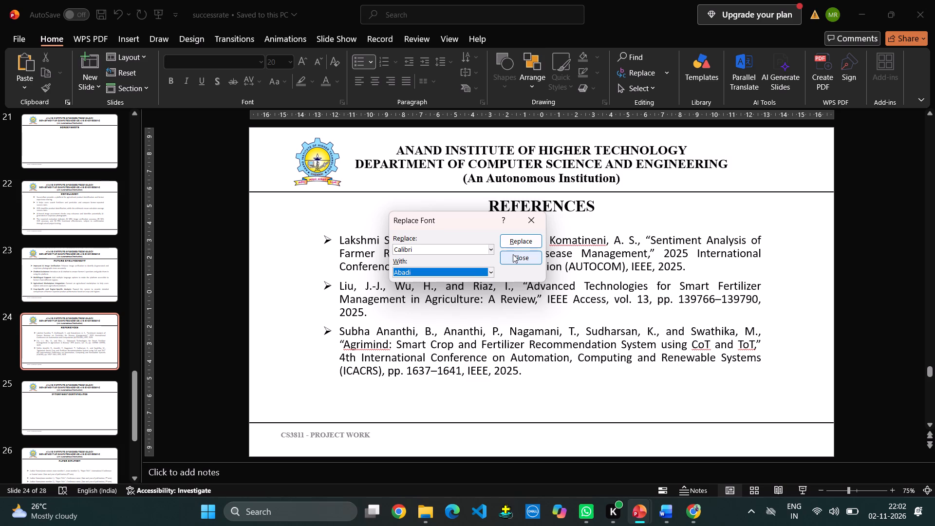
left_click(468, 270)
left_click(452, 241)
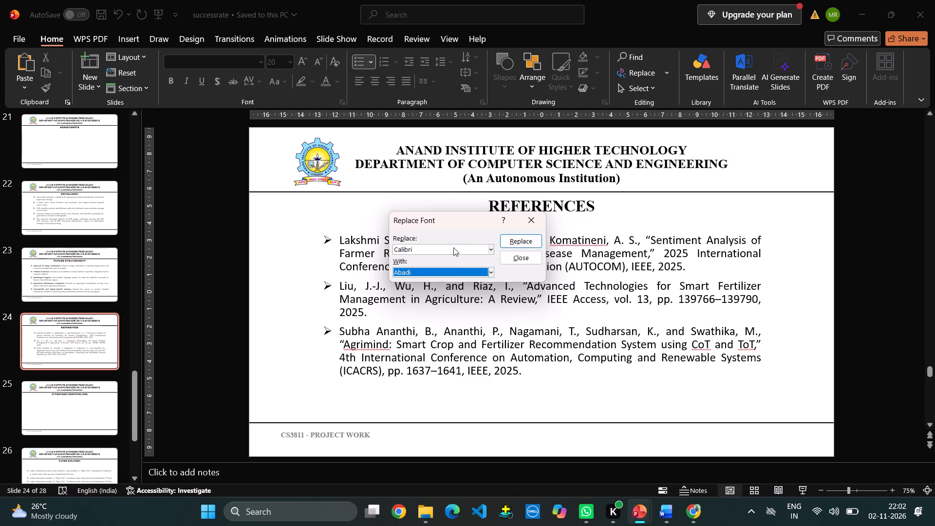
left_click(453, 247)
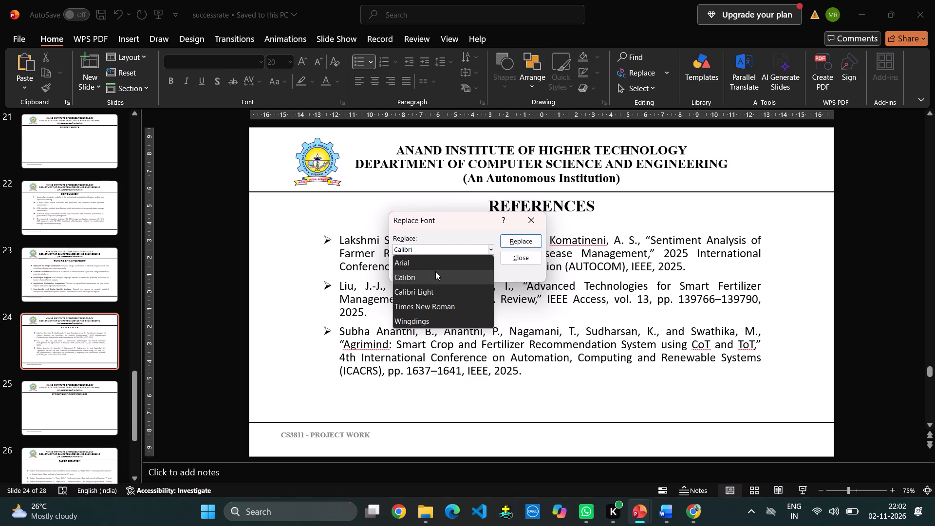
left_click(435, 271)
left_click(433, 276)
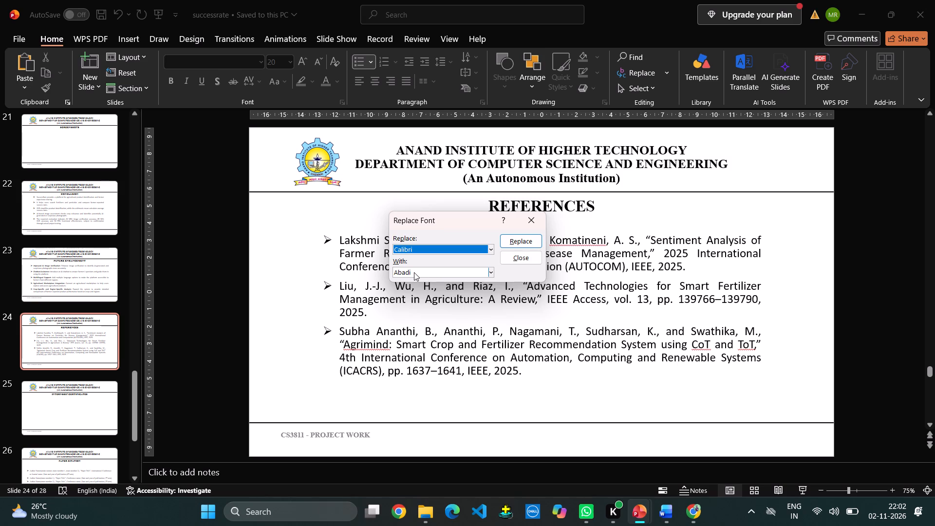
double_click(411, 272)
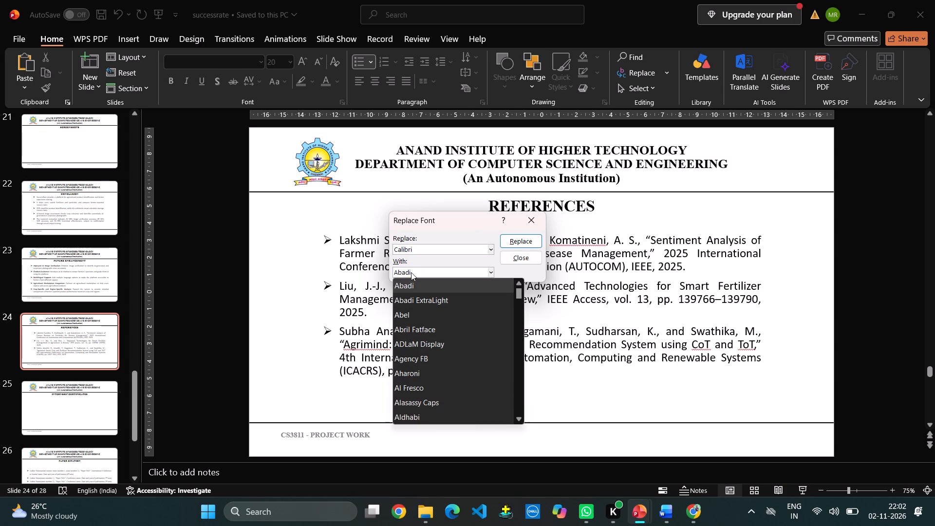
type("tim")
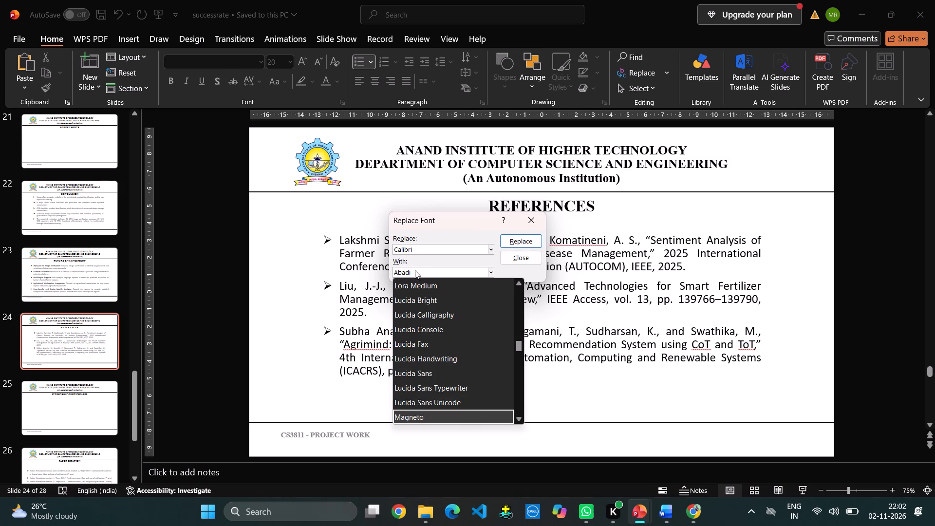
scroll(440, 342, "down", 20)
scroll(440, 342, "down", 11)
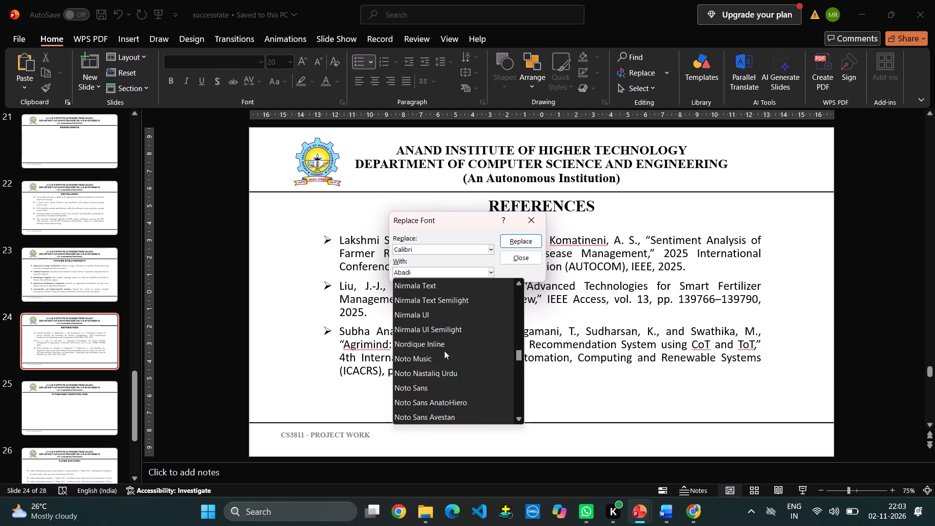
scroll(444, 351, "down", 20)
scroll(444, 351, "down", 18)
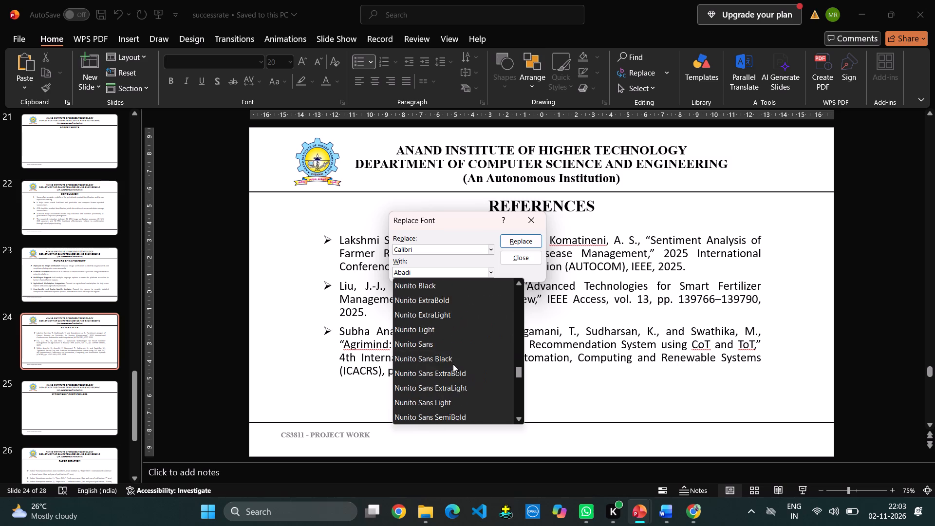
scroll(453, 364, "down", 20)
scroll(453, 364, "down", 18)
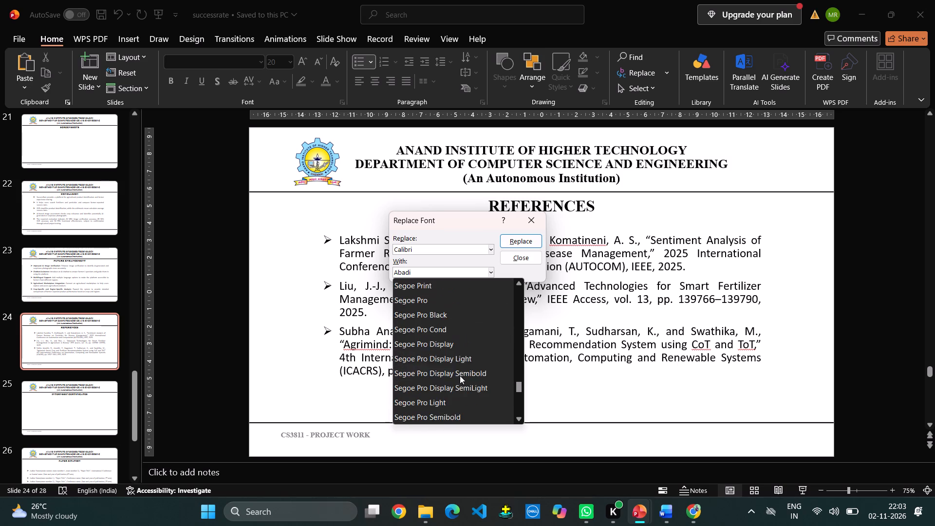
scroll(460, 376, "down", 20)
scroll(460, 376, "down", 18)
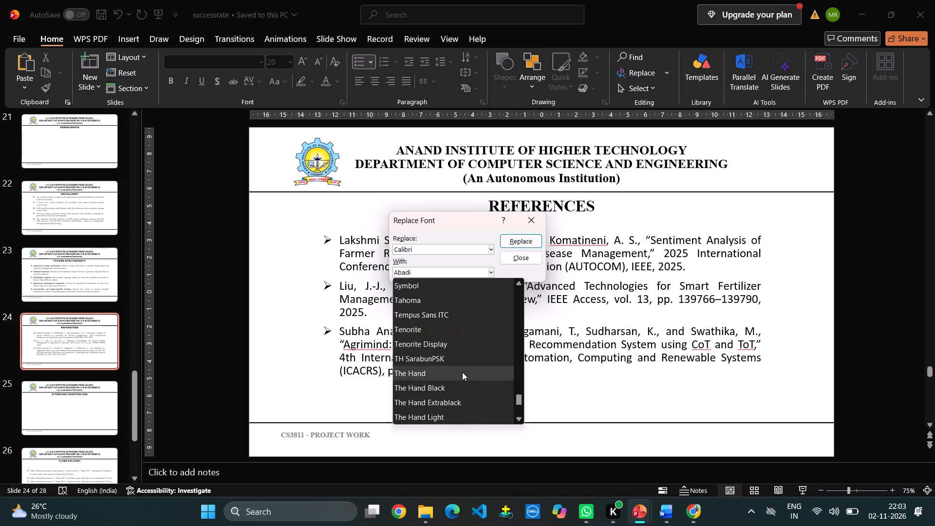
scroll(462, 372, "down", 5)
scroll(462, 372, "up", 3)
scroll(462, 372, "down", 4)
scroll(463, 373, "up", 2)
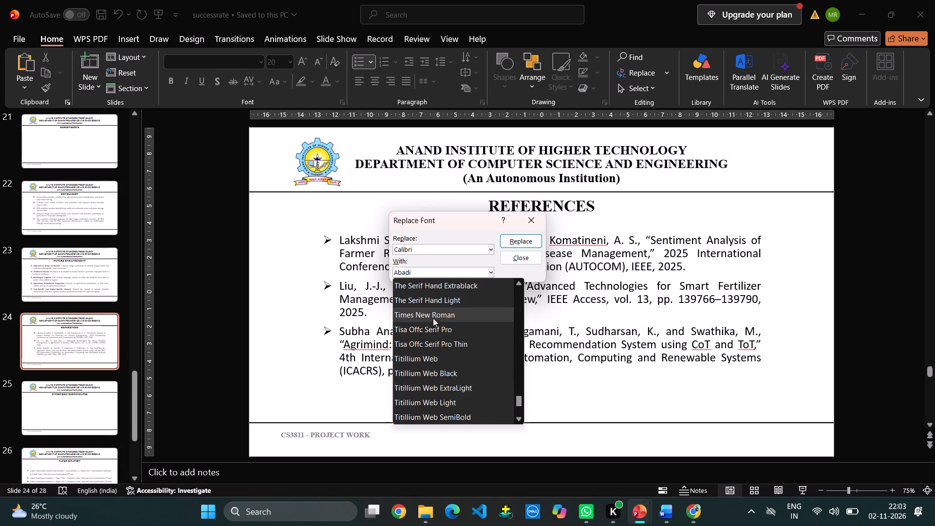
left_click(430, 312)
left_click(522, 244)
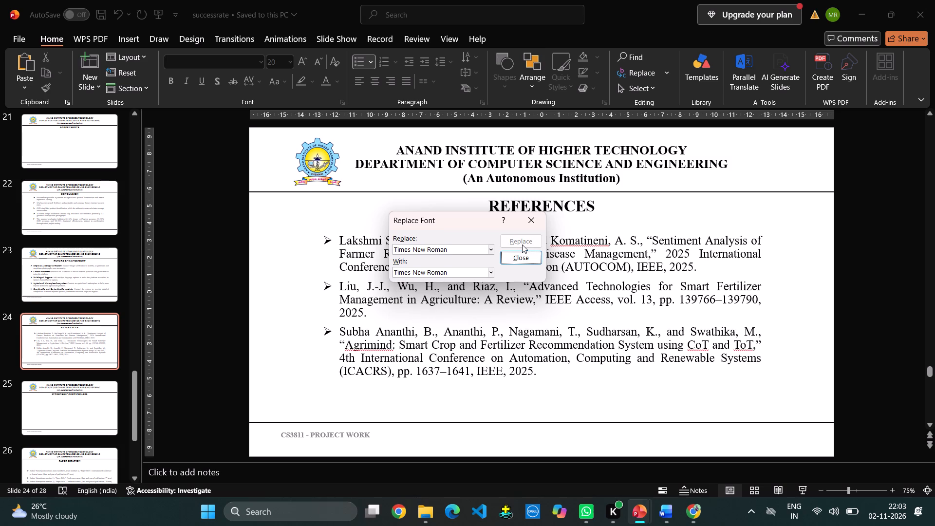
left_click(535, 263)
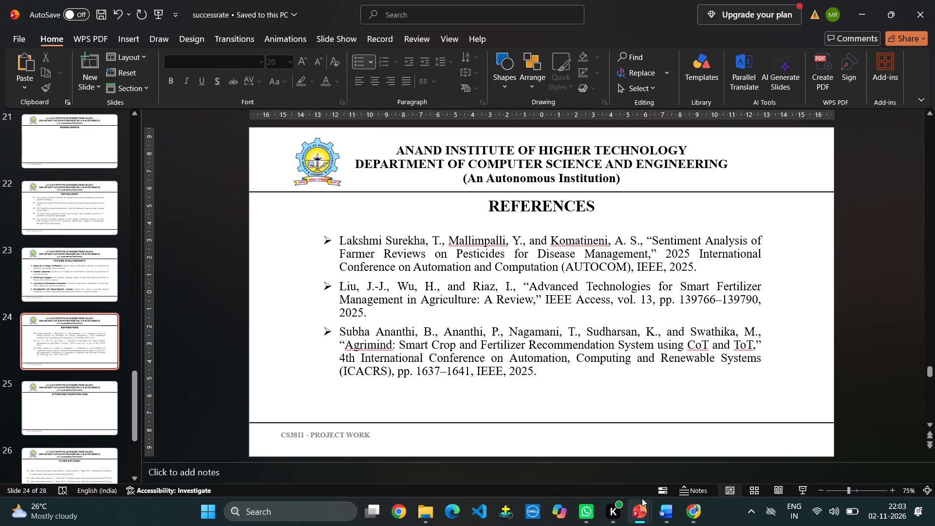
Compare the font and size of the header, REFERENCES title and list text between the Final Review Template and successrate references slides.
left_click(684, 456)
left_click(335, 268)
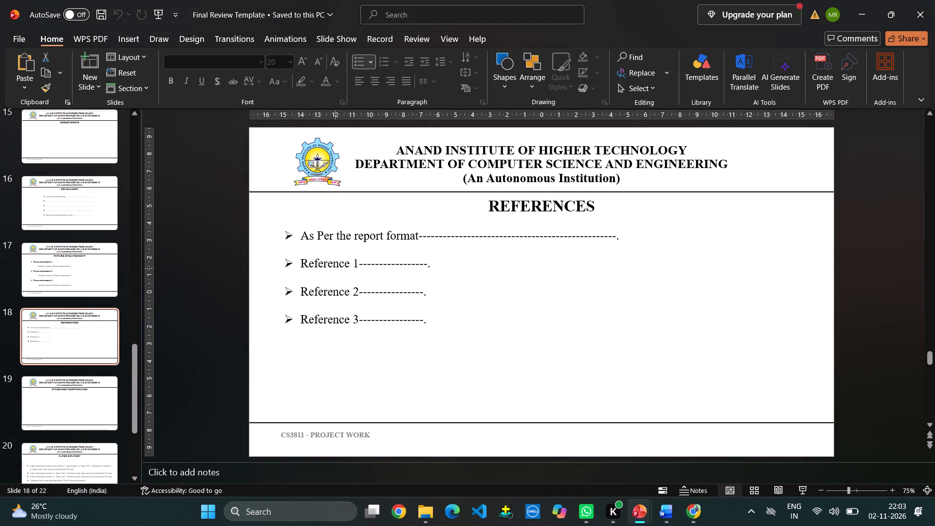
left_click(501, 210)
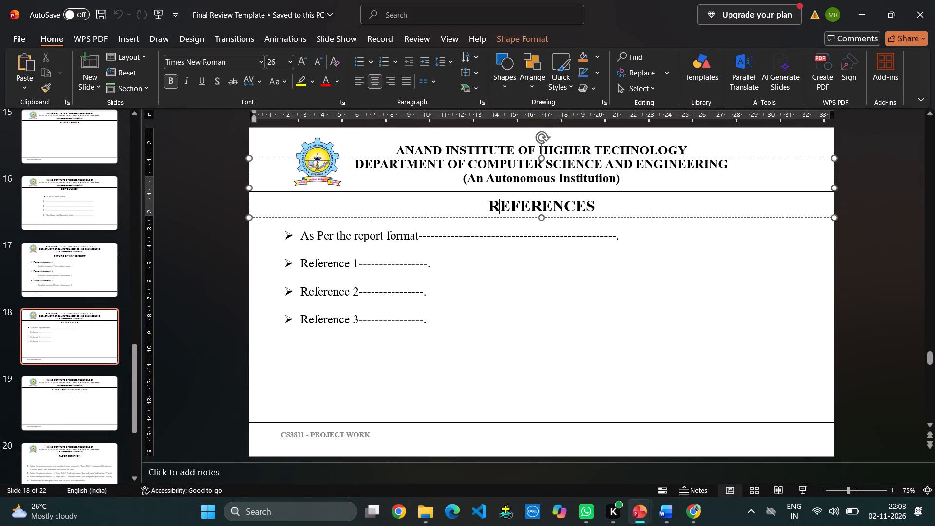
left_click(511, 165)
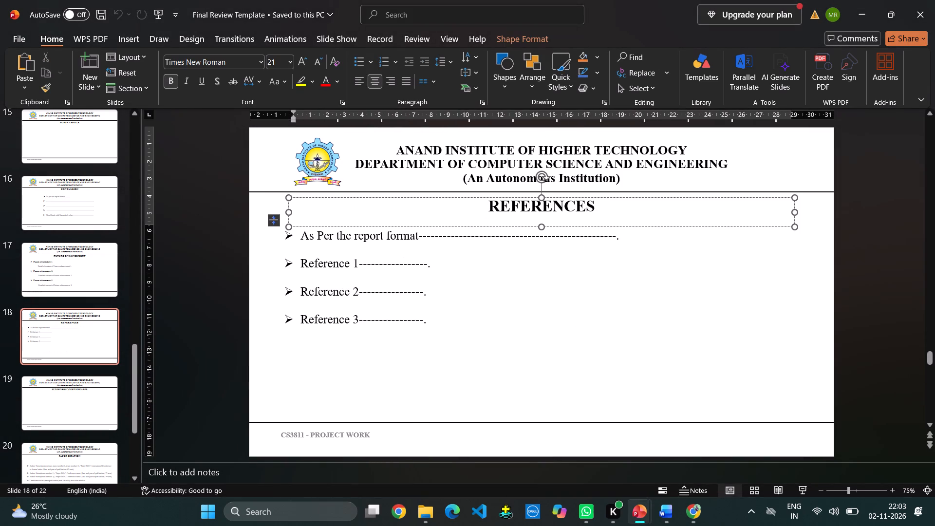
left_click(501, 160)
left_click(492, 151)
left_click_drag(465, 146, 497, 155)
left_click_drag(498, 208, 505, 211)
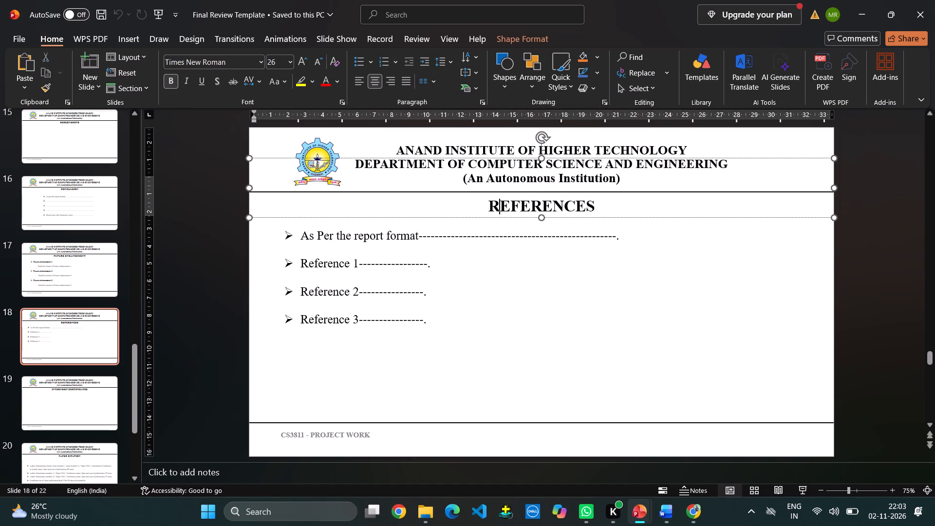
left_click_drag(505, 211, 512, 212)
left_click(580, 470)
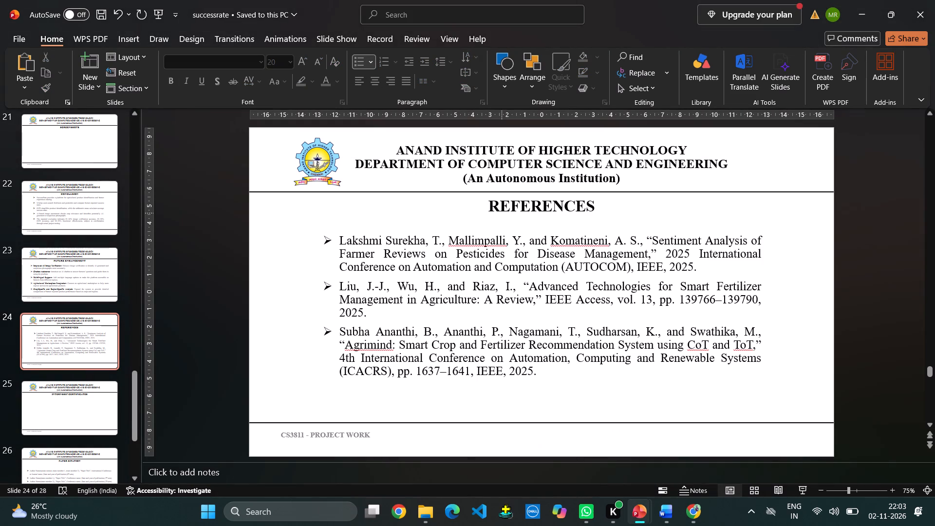
left_click_drag(472, 151, 486, 155)
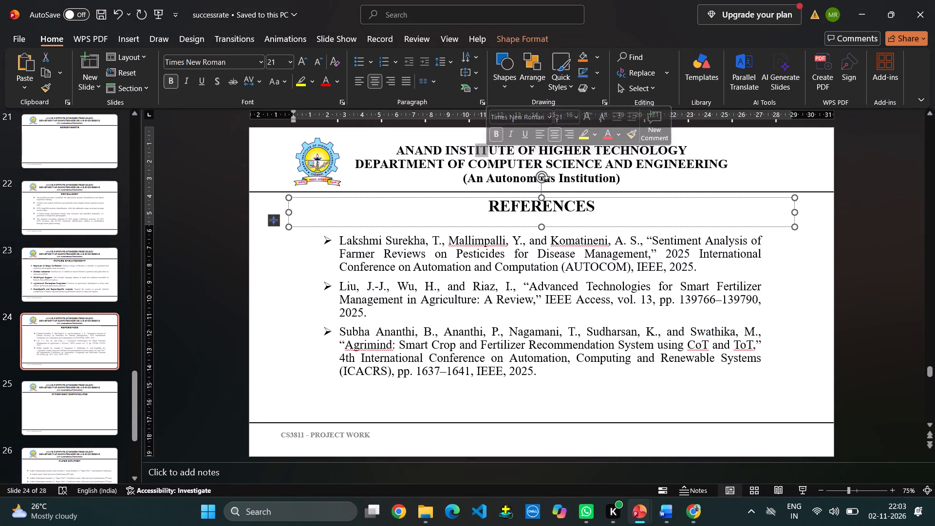
left_click_drag(514, 207, 524, 208)
left_click_drag(458, 296, 467, 300)
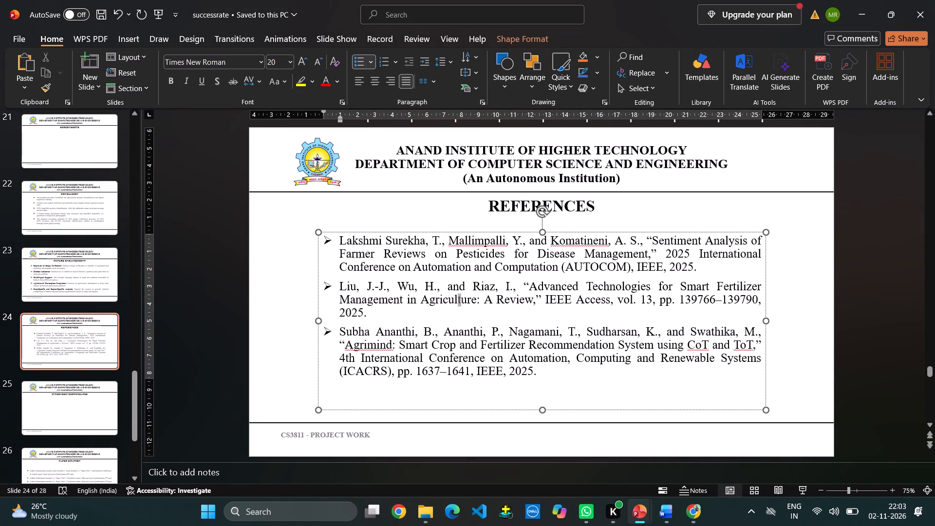
left_click_drag(467, 300, 473, 302)
left_click(552, 380)
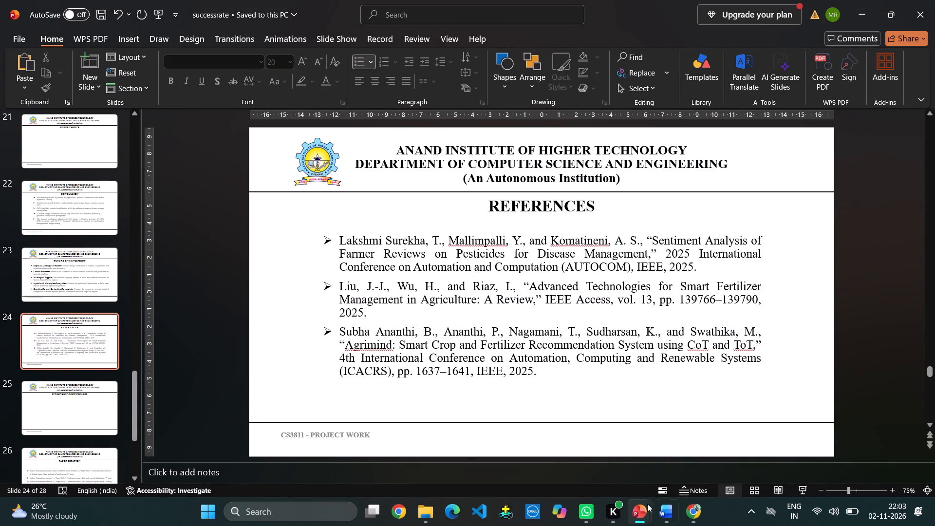
Check the references list's line spacing in the Final Review Template and set all reference entries in successrate to 1.0 line spacing.
left_click(679, 472)
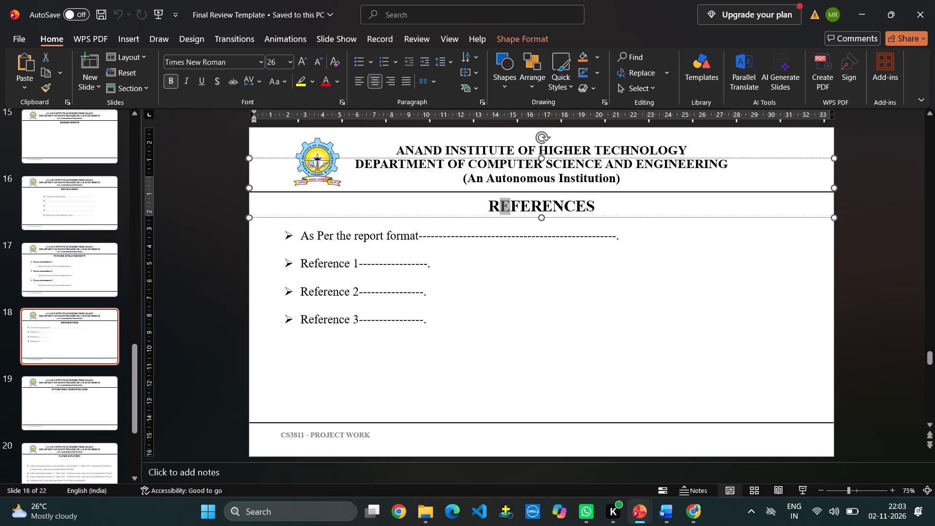
left_click_drag(331, 246, 336, 299)
left_click(446, 58)
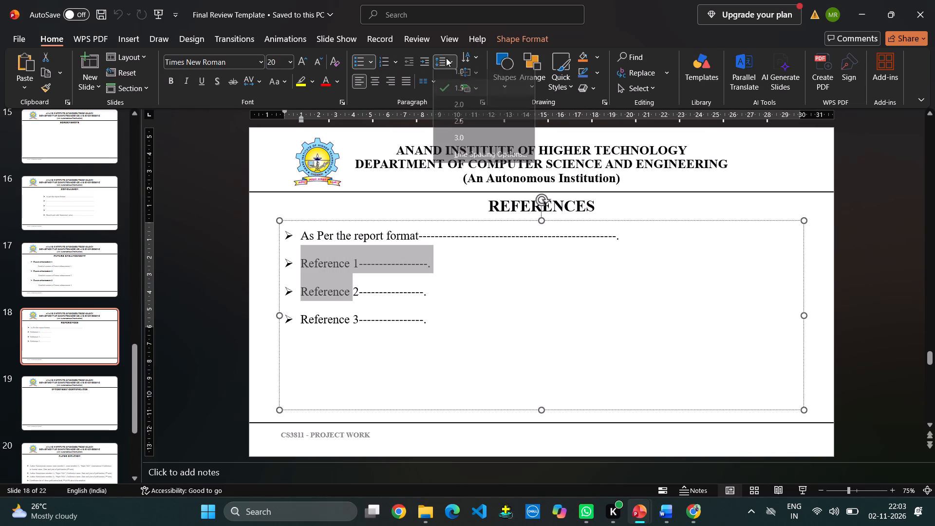
left_click(475, 302)
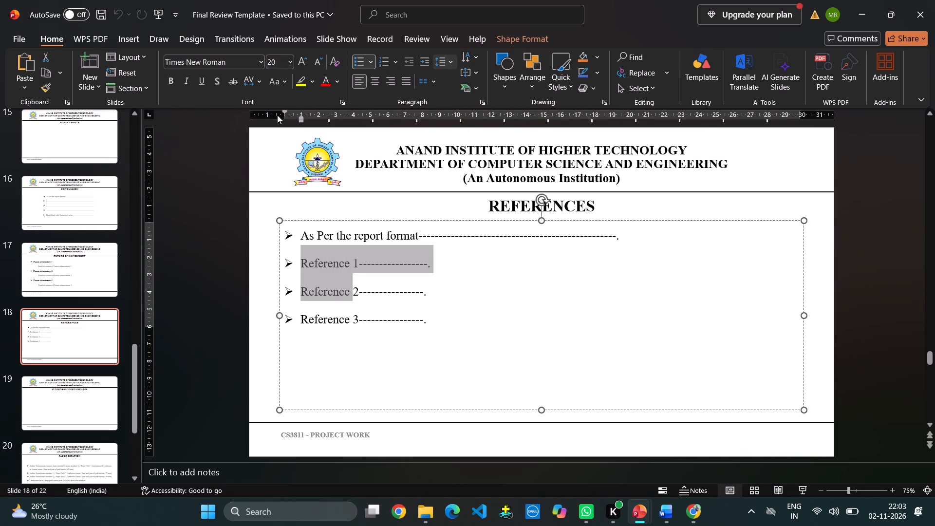
left_click(467, 313)
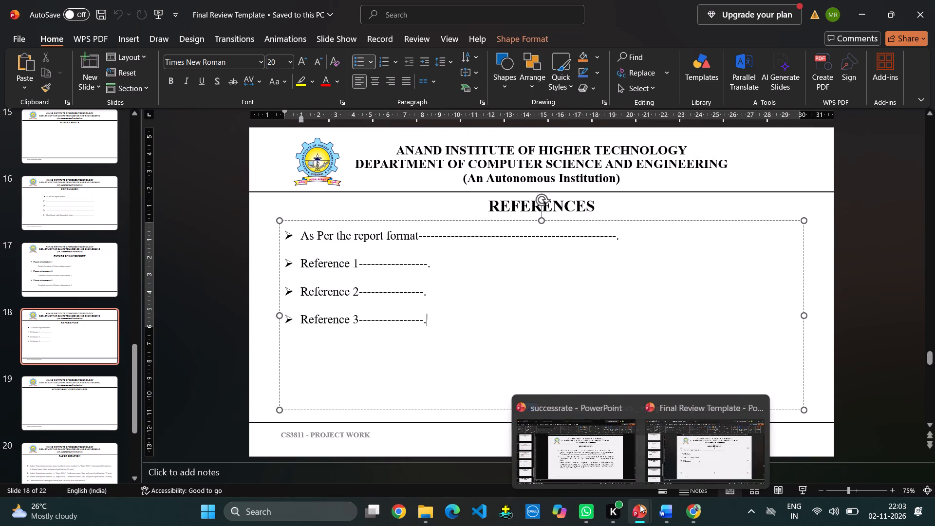
left_click(602, 460)
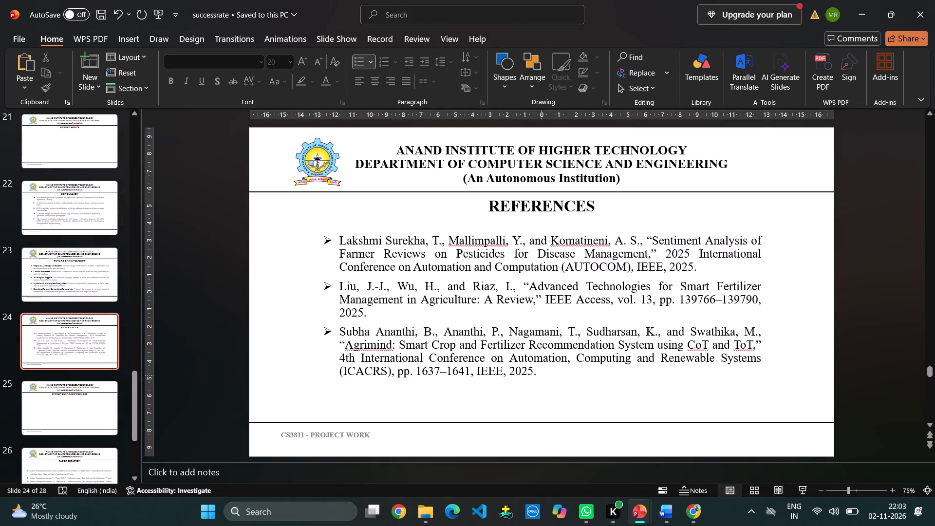
left_click_drag(541, 376, 346, 239)
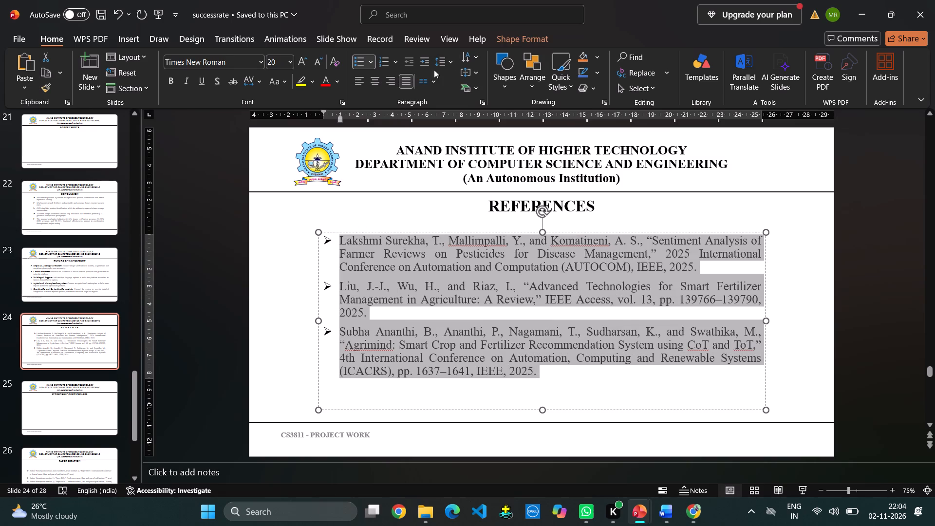
left_click(437, 64)
left_click(444, 76)
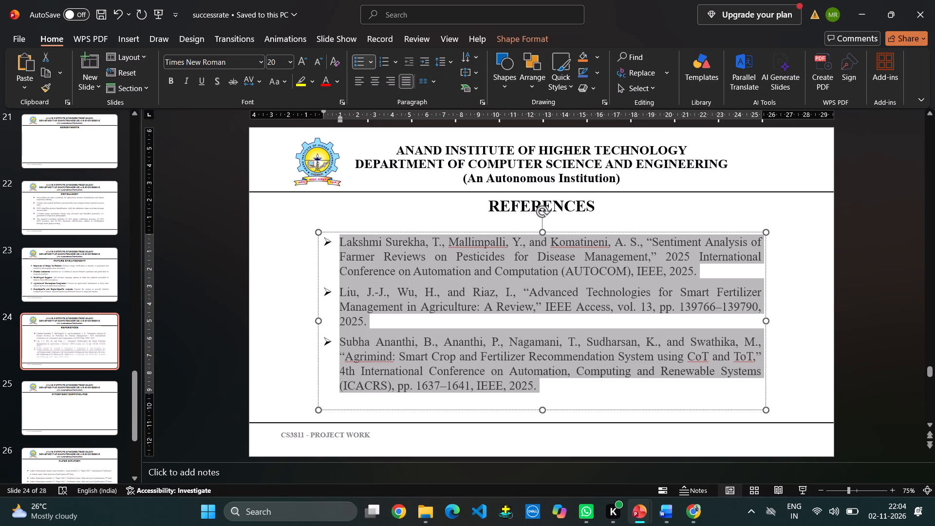
left_click(787, 356)
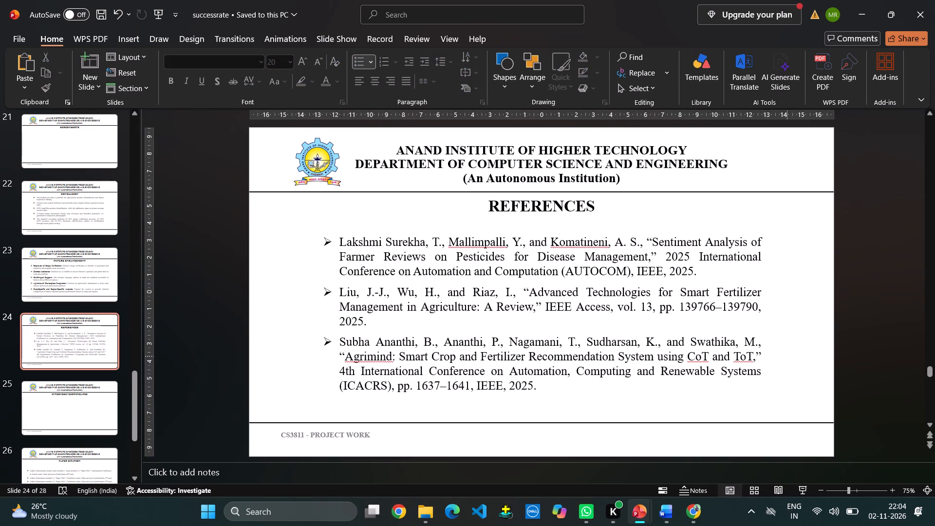
Review the successrate slides from Internship Certificates back through References, Future Enhancement, Conclusion and Screenshots for consistent text layout.
left_click(86, 402)
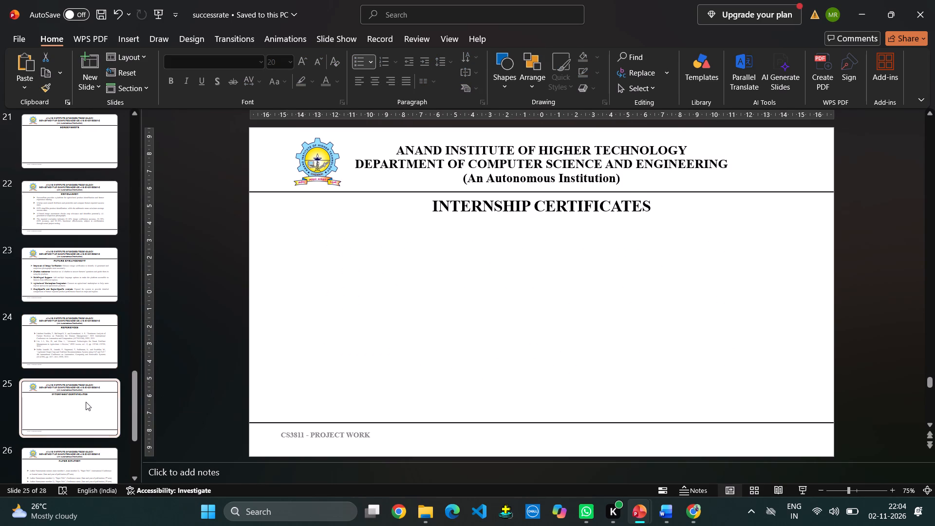
left_click(95, 337)
left_click(74, 275)
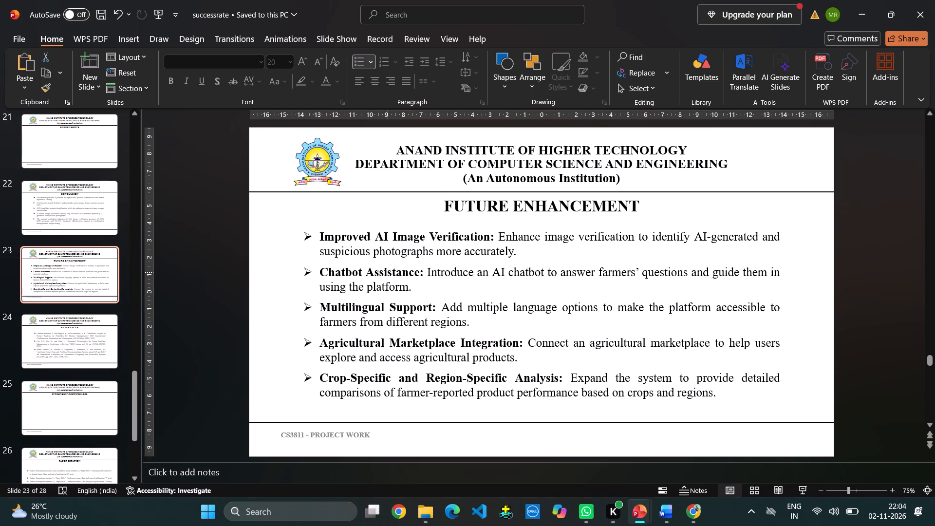
left_click(93, 198)
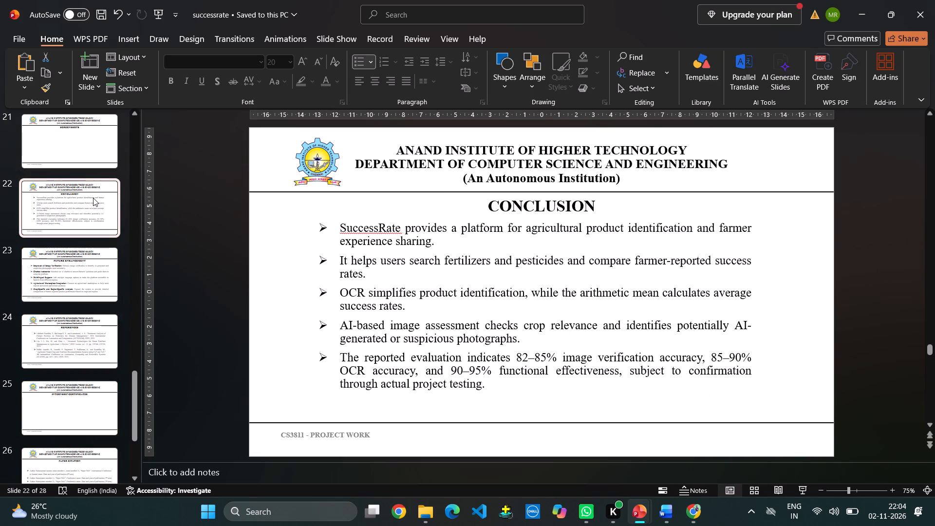
left_click(90, 269)
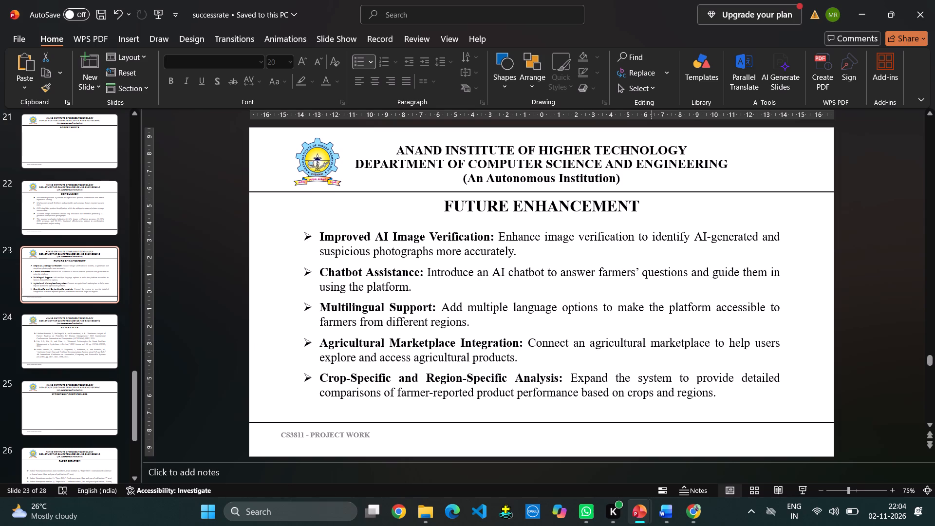
left_click(83, 208)
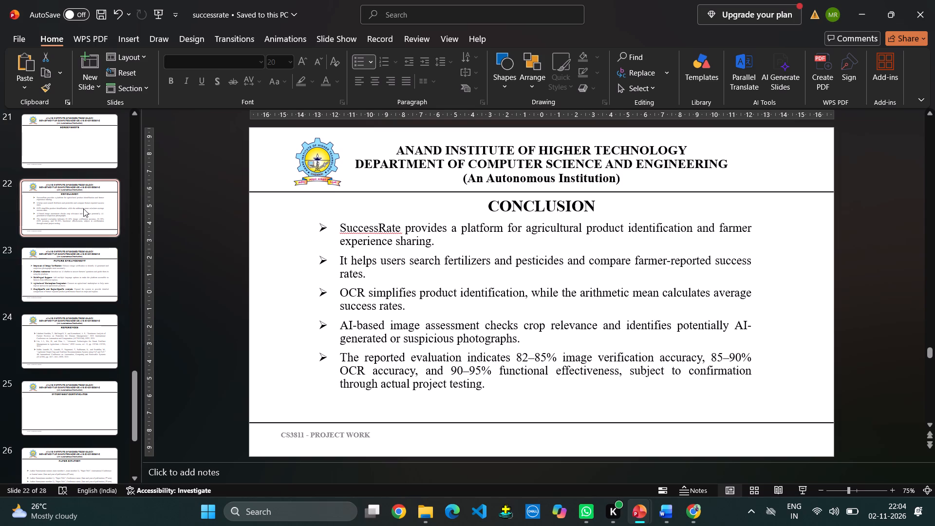
scroll(81, 206, "up", 1)
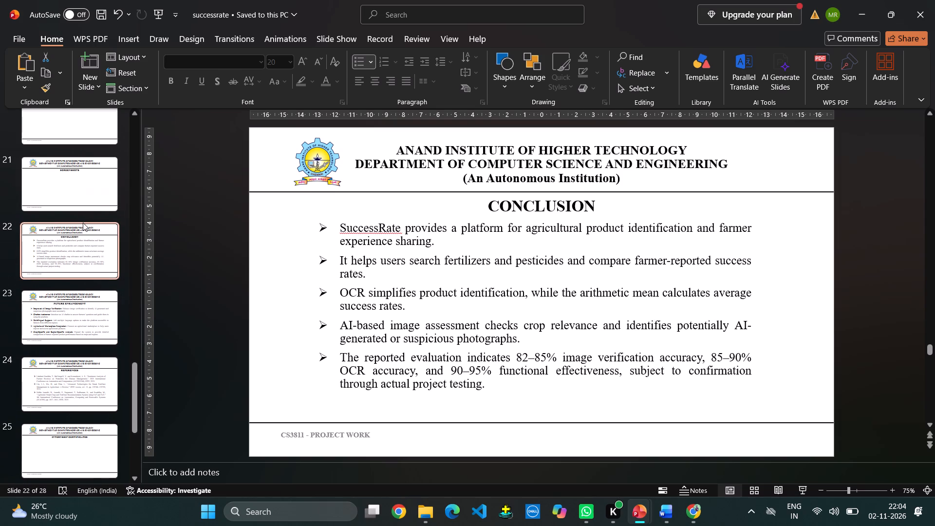
left_click(76, 199)
scroll(76, 199, "up", 12)
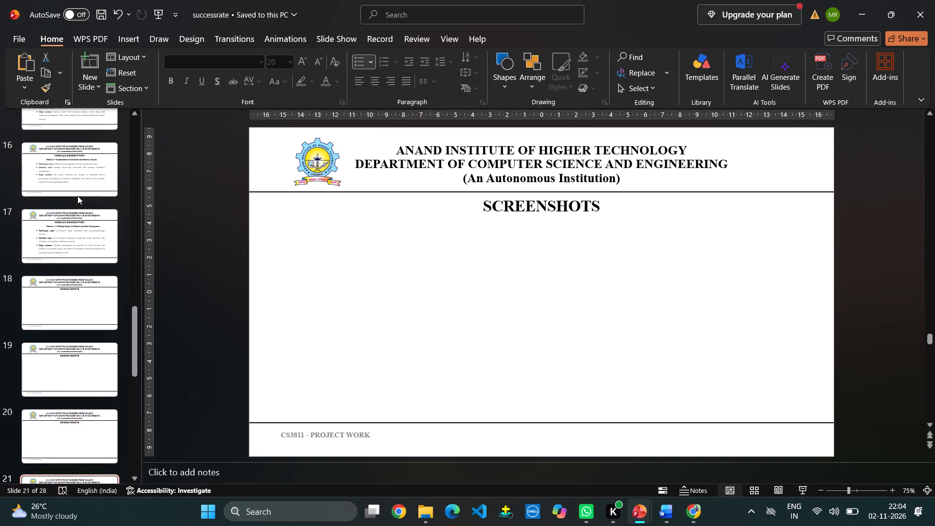
scroll(77, 196, "up", 20)
scroll(77, 196, "up", 10)
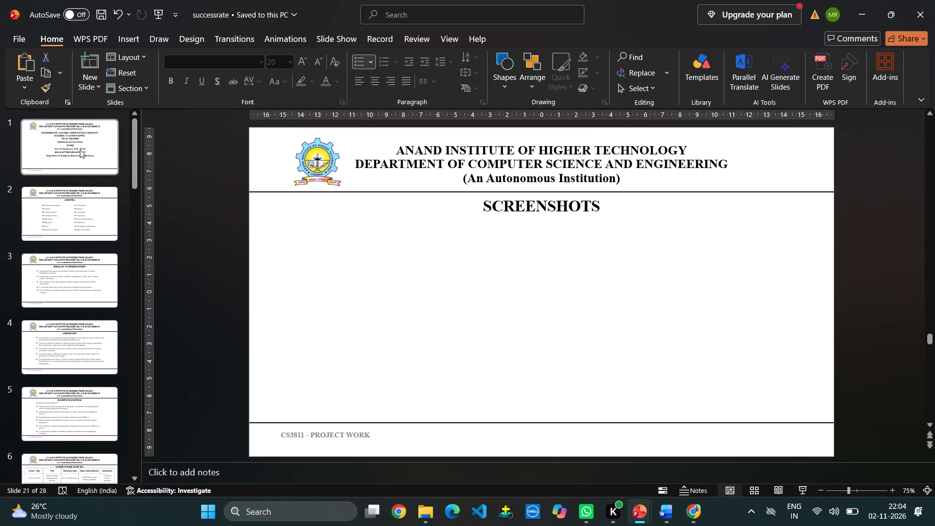
Compare the title slide's text layout, font and size in successrate with the Final Review Template's title slide.
left_click(80, 150)
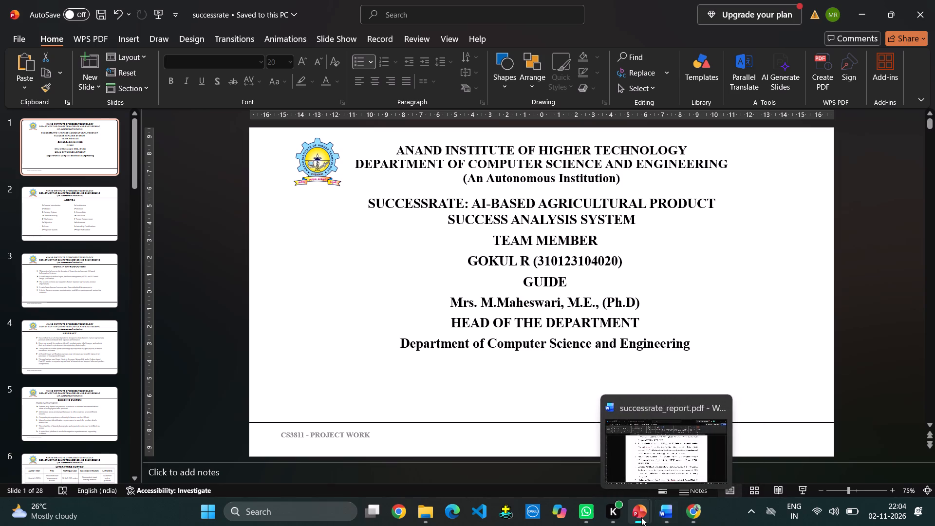
left_click(690, 459)
left_click_drag(932, 364, 931, 241)
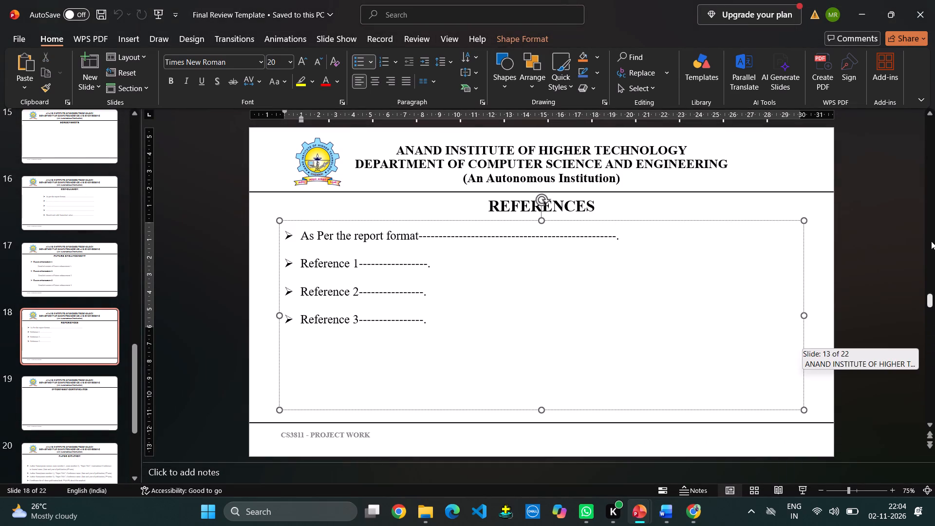
left_click_drag(931, 241, 922, 49)
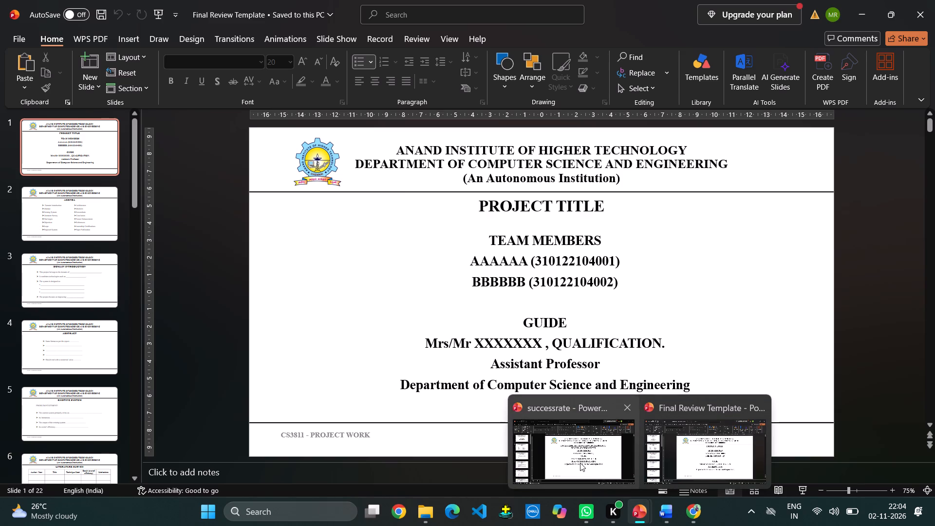
left_click(579, 462)
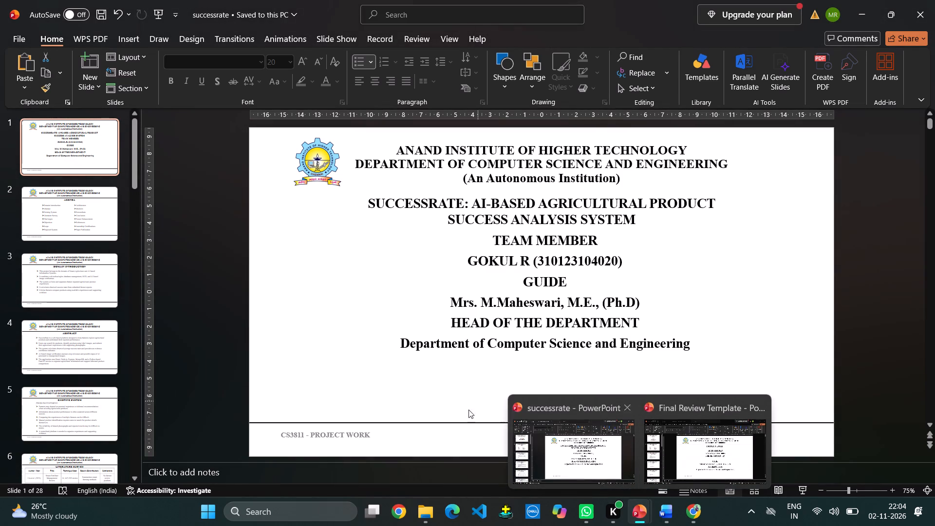
left_click(487, 307)
left_click(531, 213)
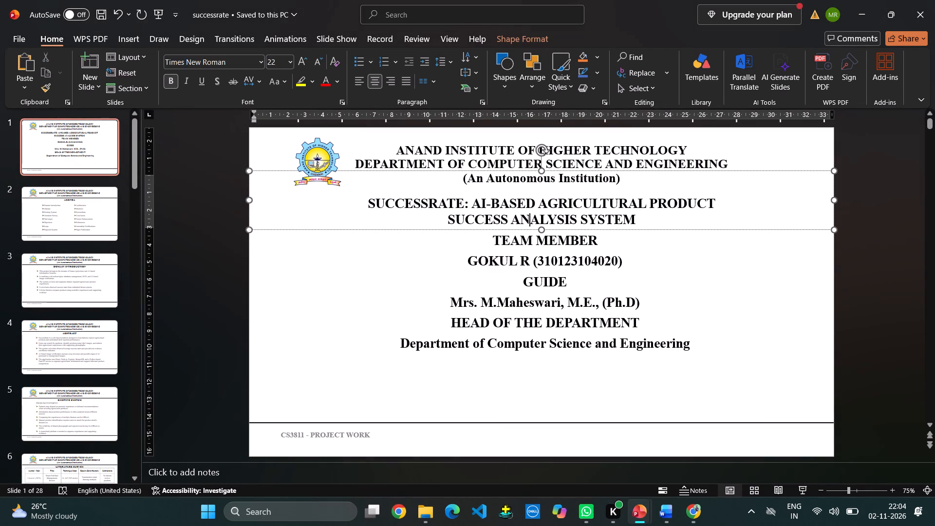
left_click(566, 270)
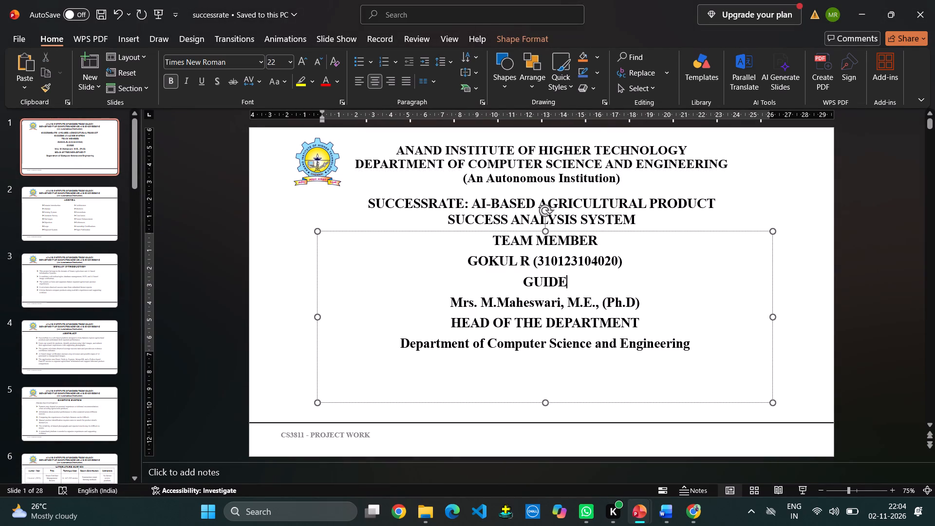
left_click(544, 424)
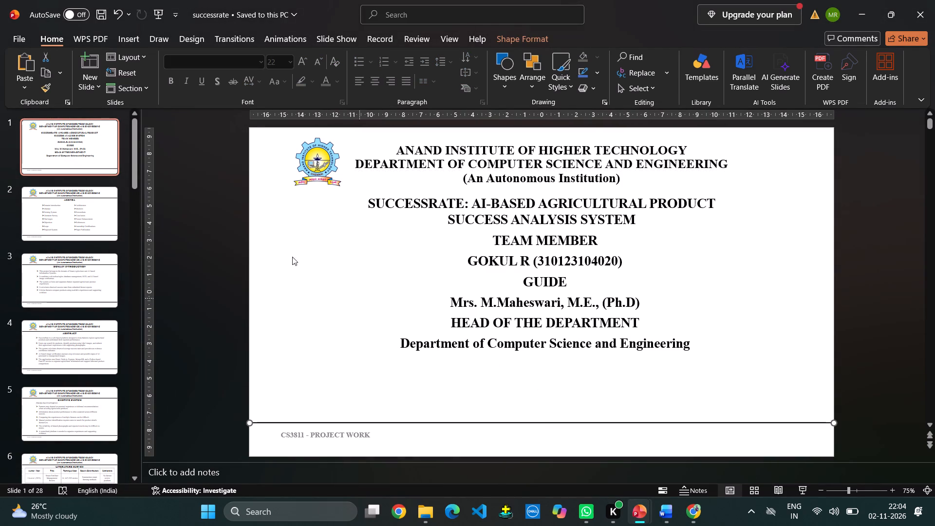
left_click(492, 226)
left_click(555, 279)
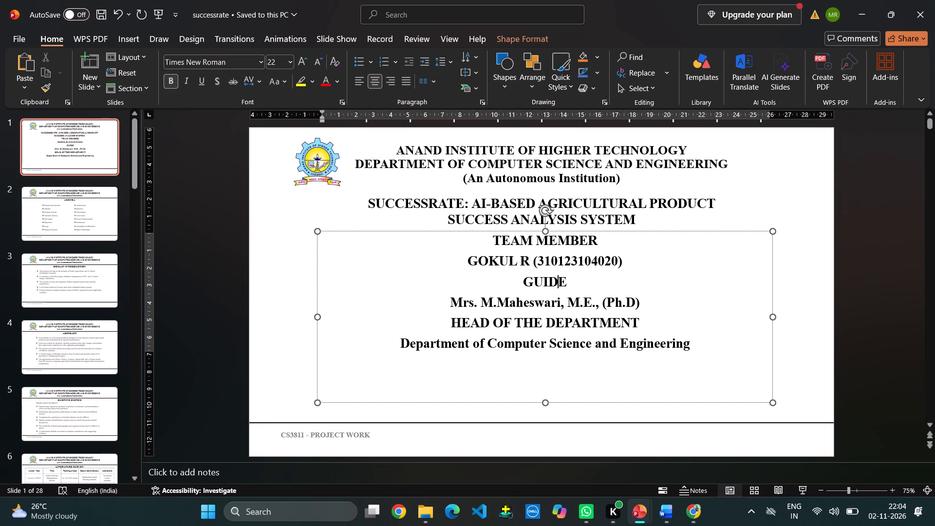
left_click_drag(617, 285, 619, 300)
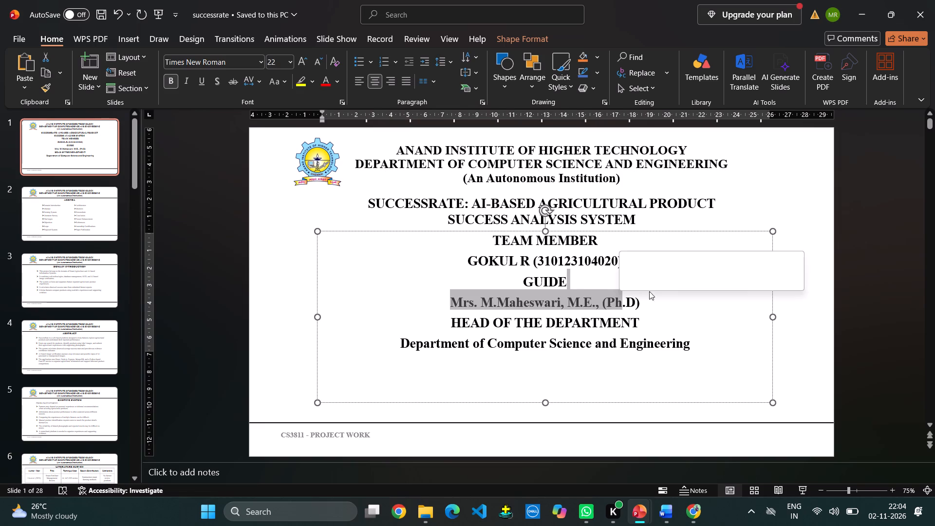
left_click(657, 303)
left_click(799, 274)
left_click(694, 268)
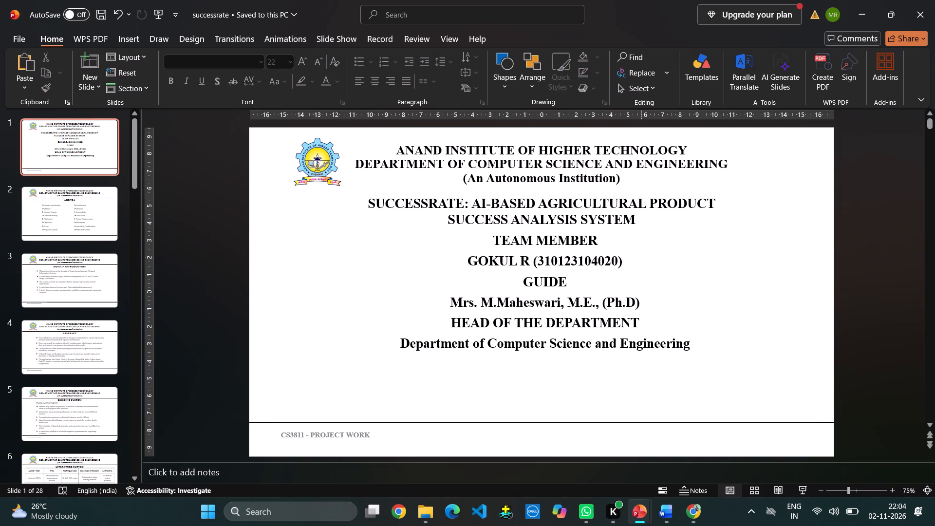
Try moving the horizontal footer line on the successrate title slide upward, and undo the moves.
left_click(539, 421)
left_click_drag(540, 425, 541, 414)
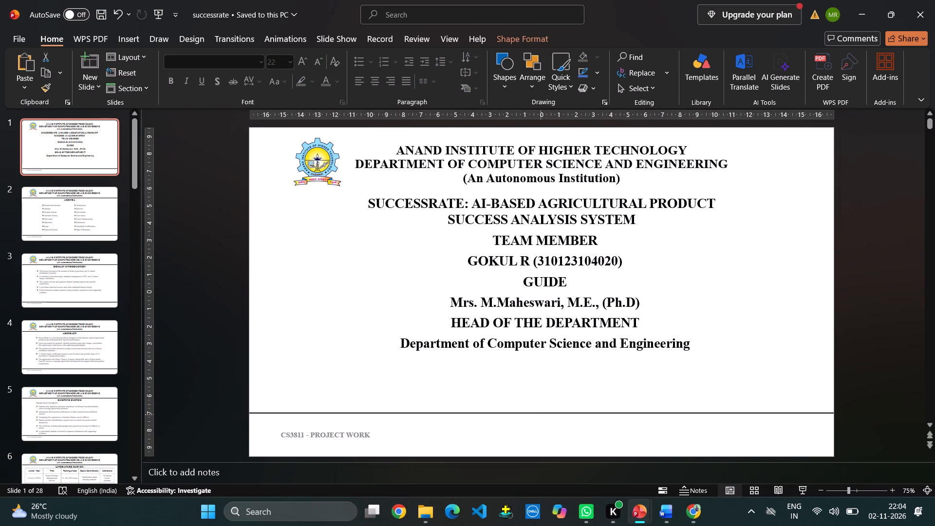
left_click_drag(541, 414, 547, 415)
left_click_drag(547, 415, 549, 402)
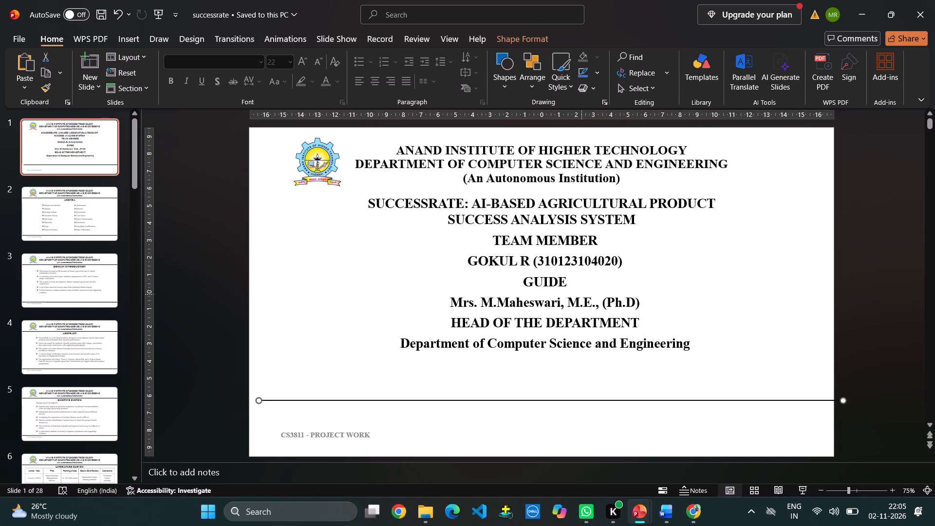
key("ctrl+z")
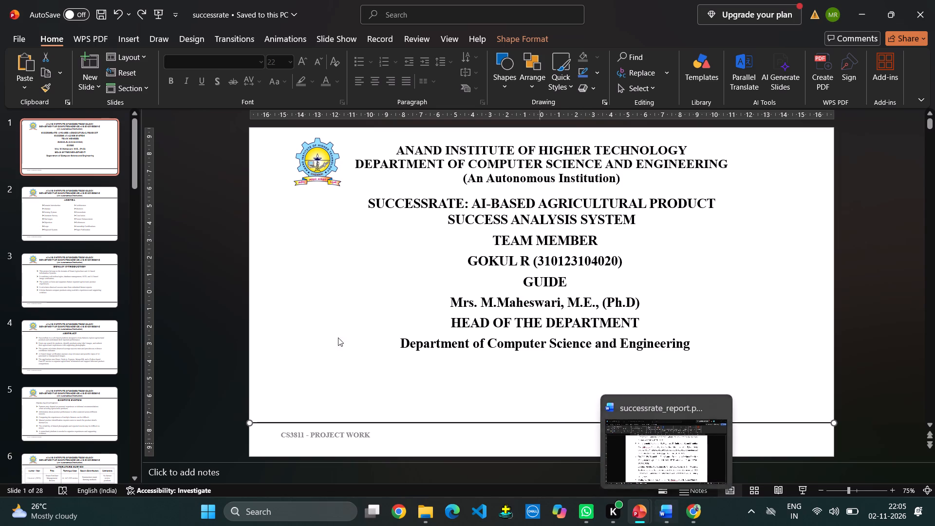
Check the successrate title, Agenda and Domain Introduction slides, comparing the title slide's layout and footer line with the Final Review Template.
left_click(39, 212)
left_click(56, 274)
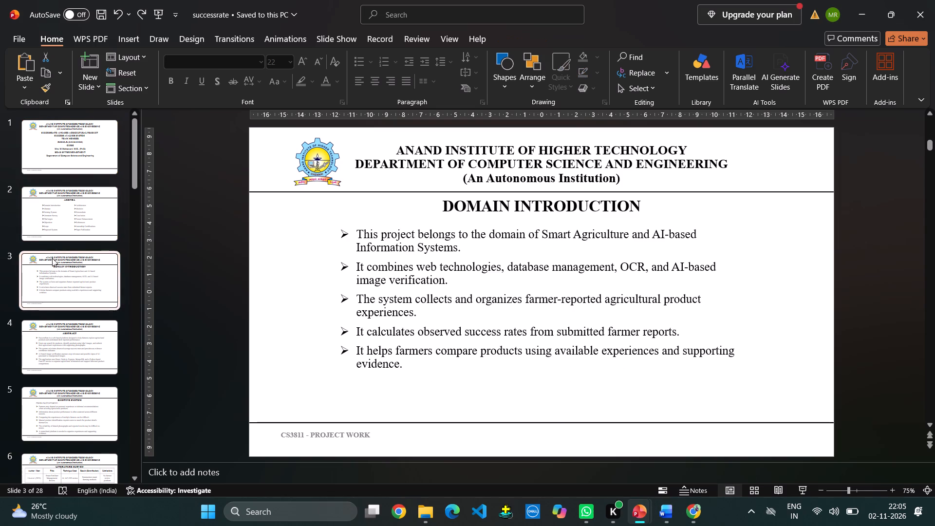
left_click(52, 229)
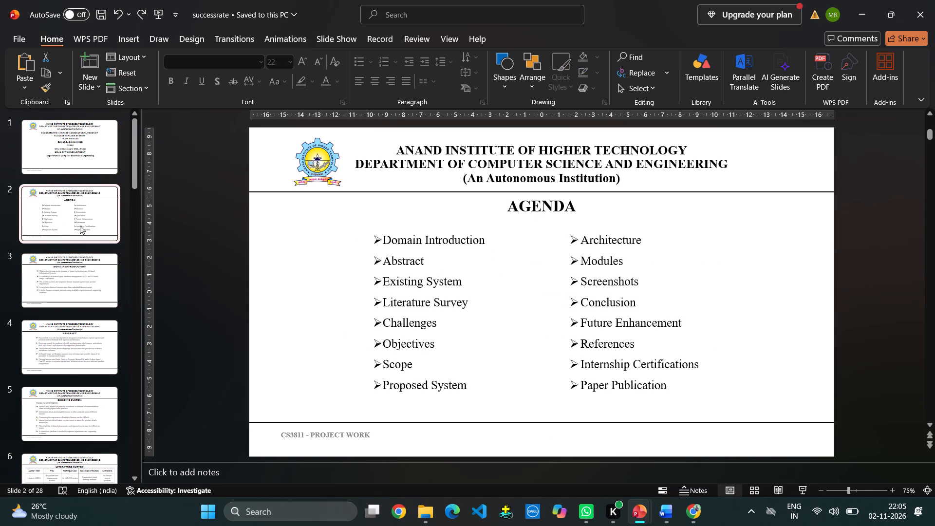
left_click(703, 435)
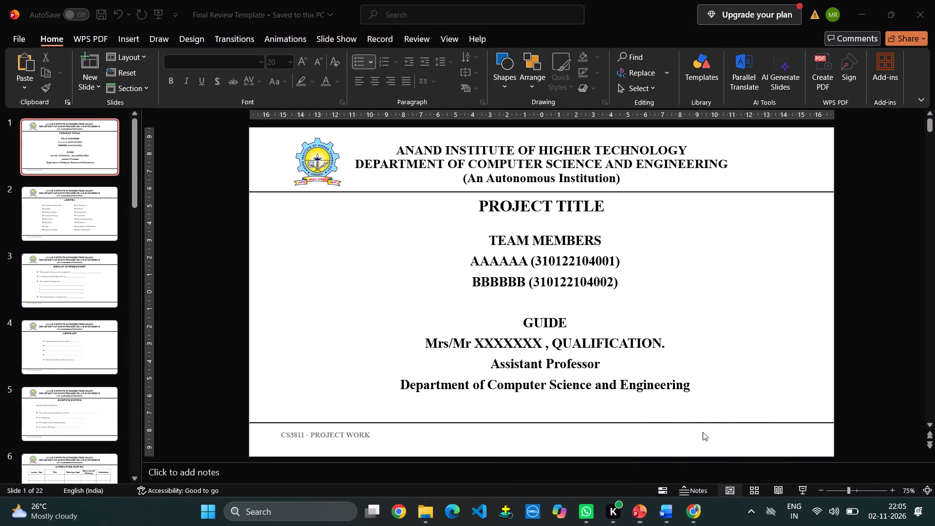
scroll(621, 321, "up", 3)
left_click(43, 154)
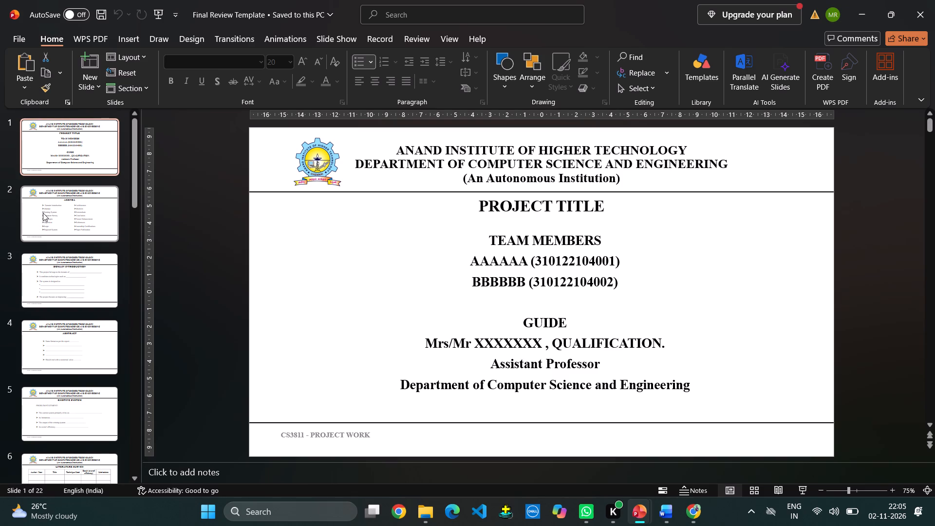
left_click(43, 213)
left_click(46, 168)
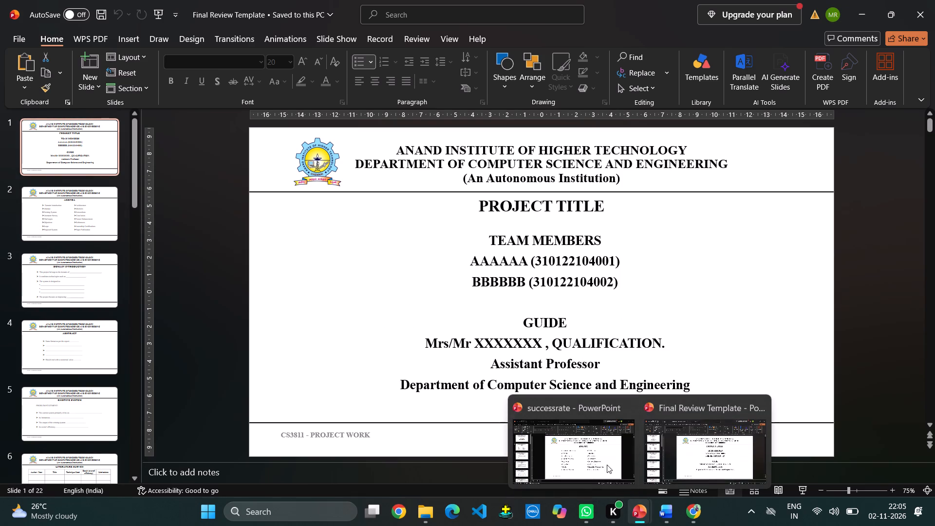
left_click(605, 461)
left_click(68, 166)
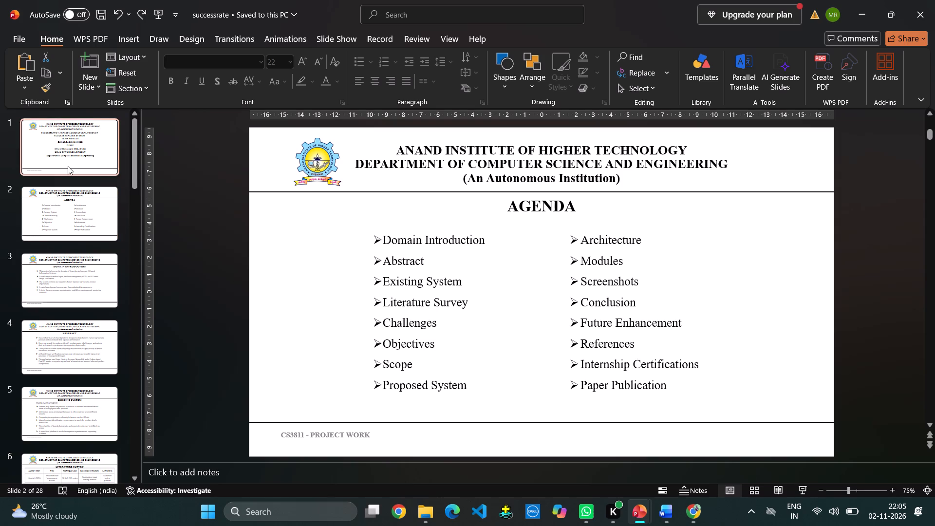
left_click(384, 181)
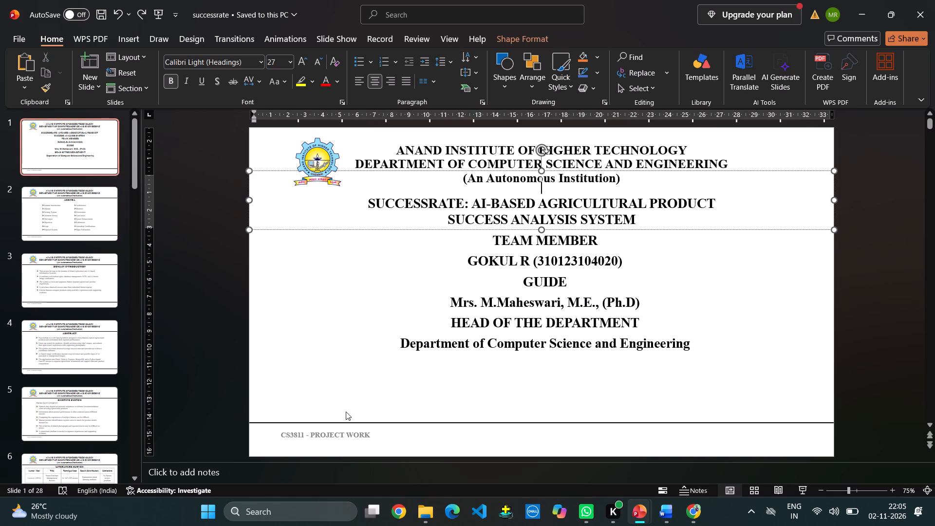
left_click(348, 423)
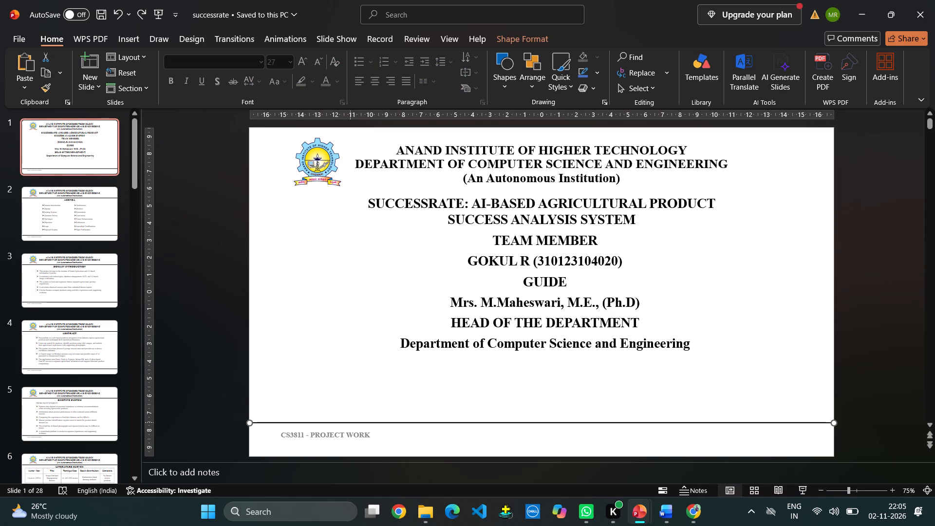
left_click(335, 339)
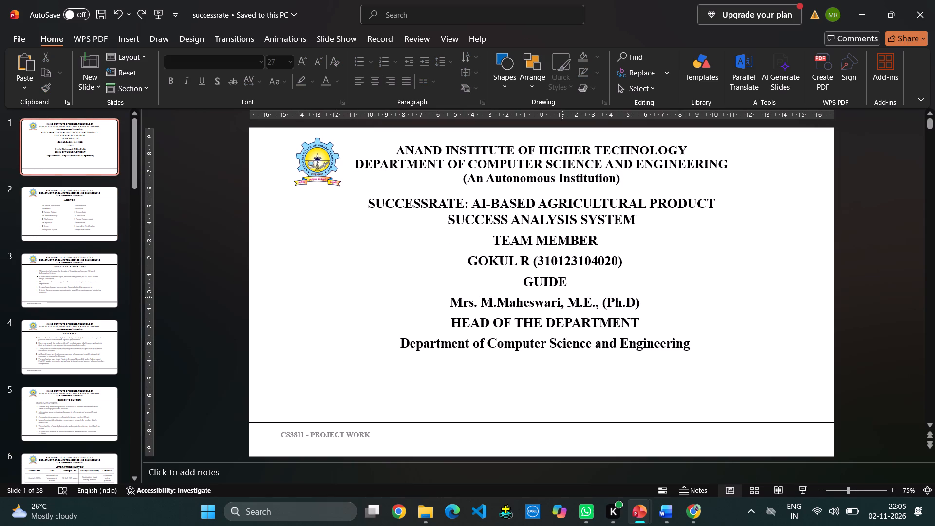
Set the line spacing of all bullet text on the successrate Domain Introduction slide to 1.0.
left_click(60, 202)
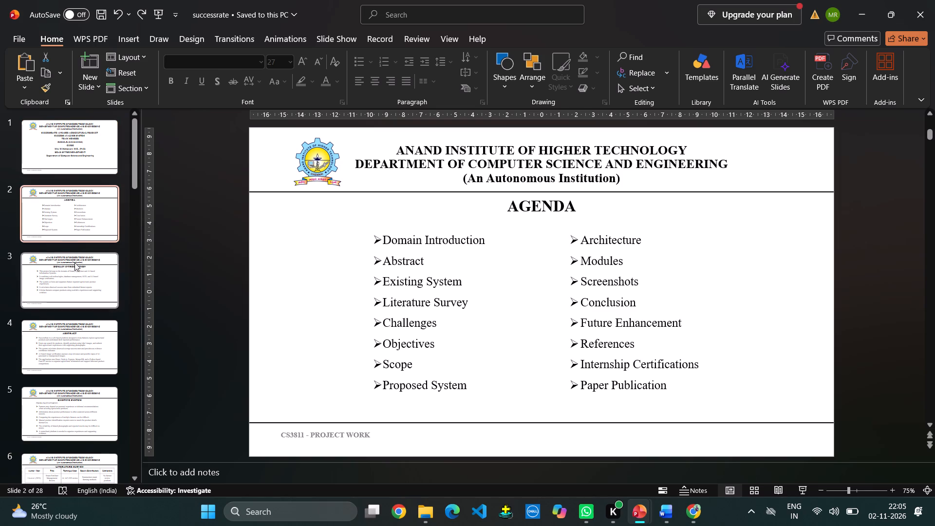
left_click(75, 270)
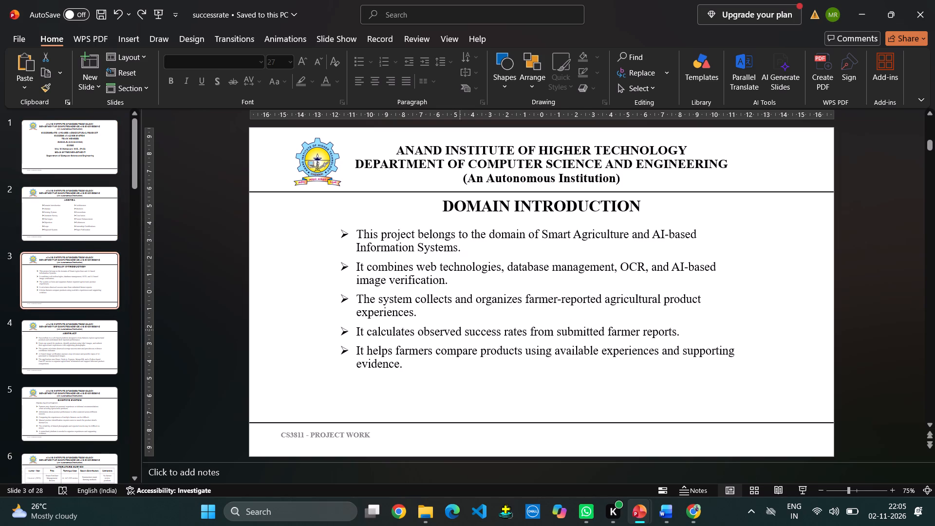
left_click(449, 321)
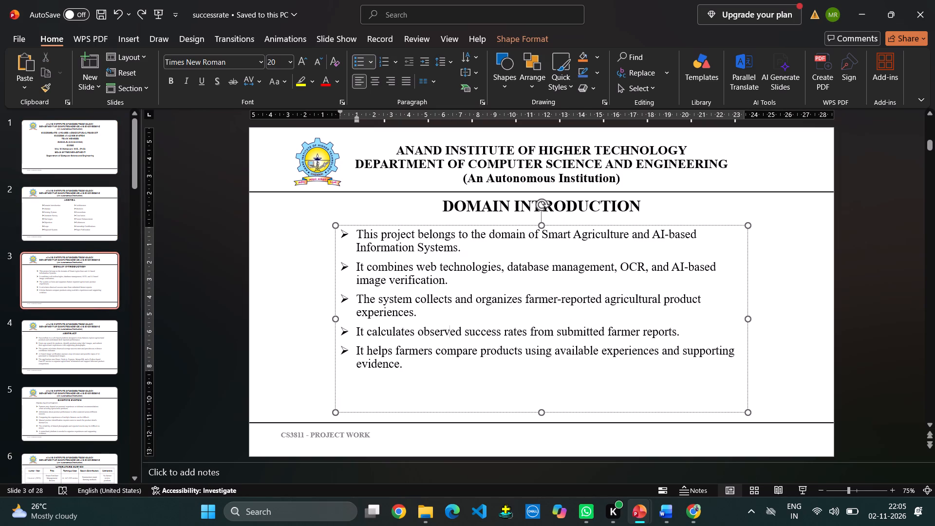
left_click(448, 63)
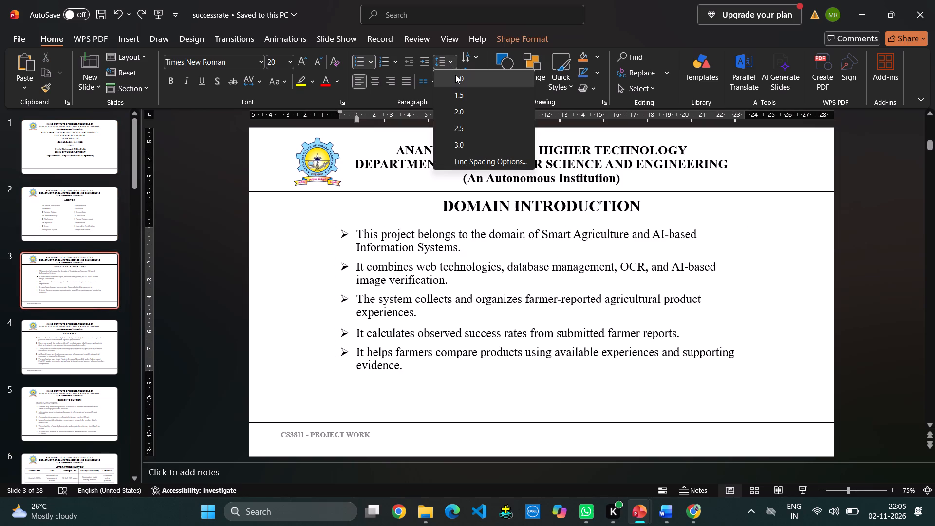
left_click(561, 285)
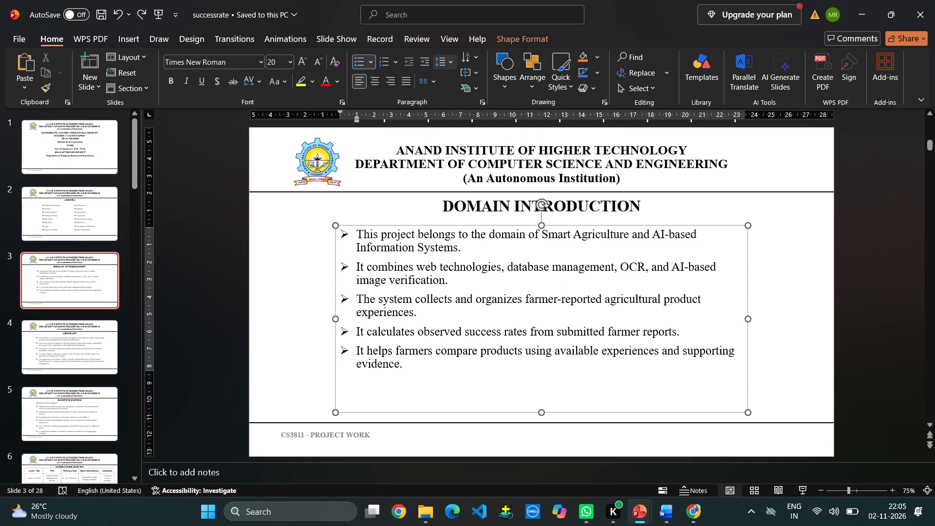
key("ctrl+a")
left_click(440, 56)
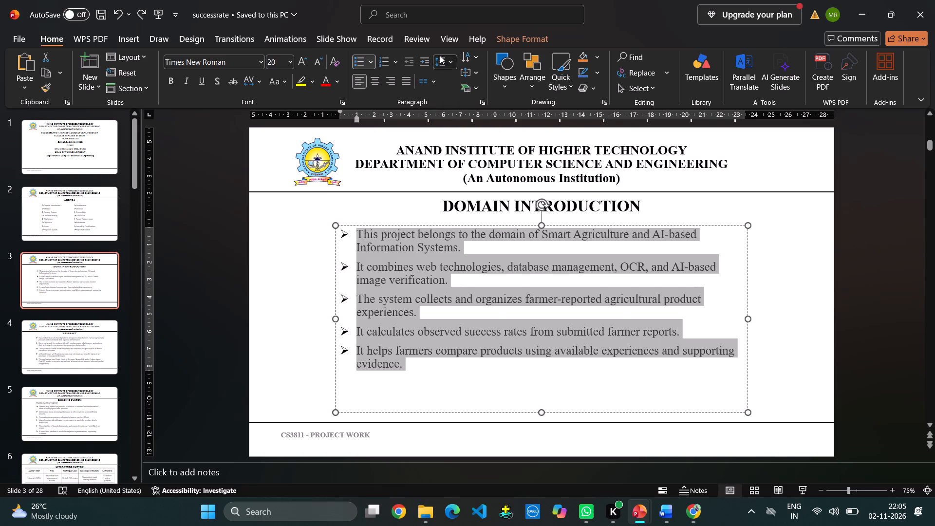
left_click(446, 79)
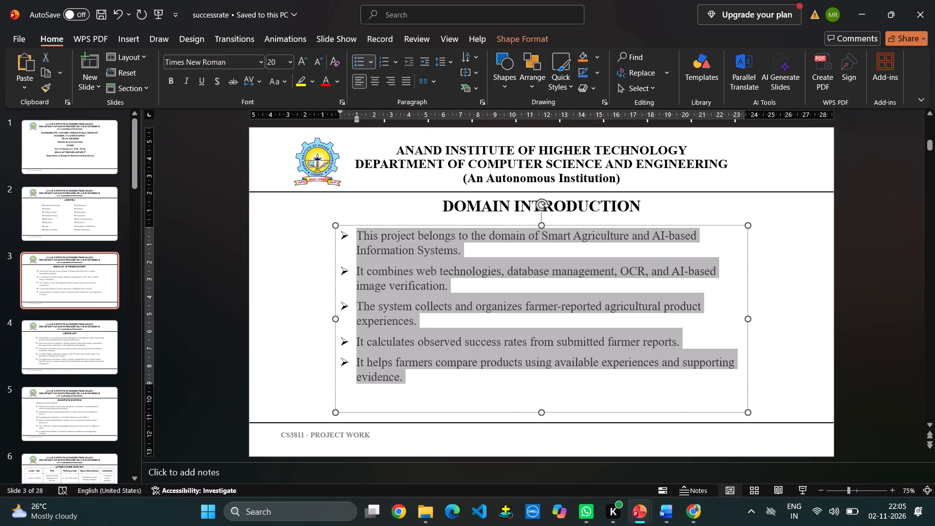
left_click(767, 274)
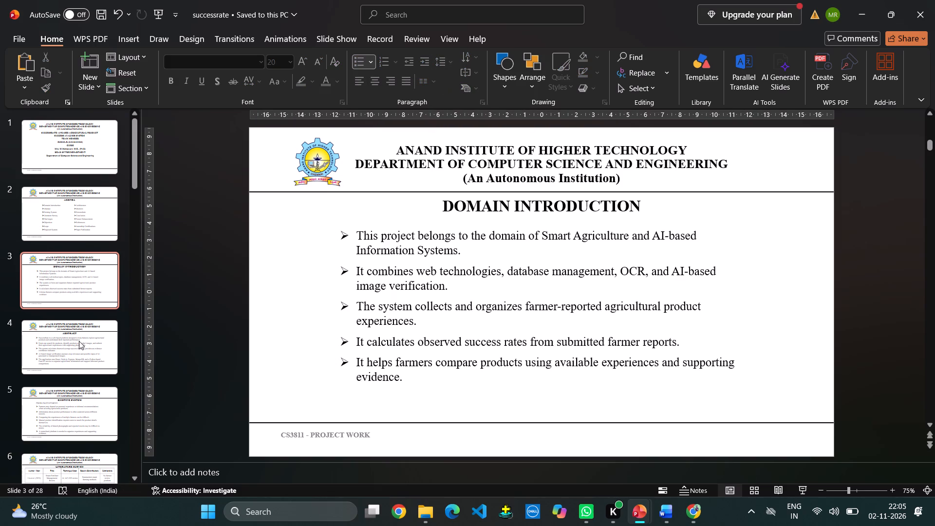
Set the line spacing of all bullet text on the Abstract slide to 1.0.
left_click(88, 348)
left_click(87, 351)
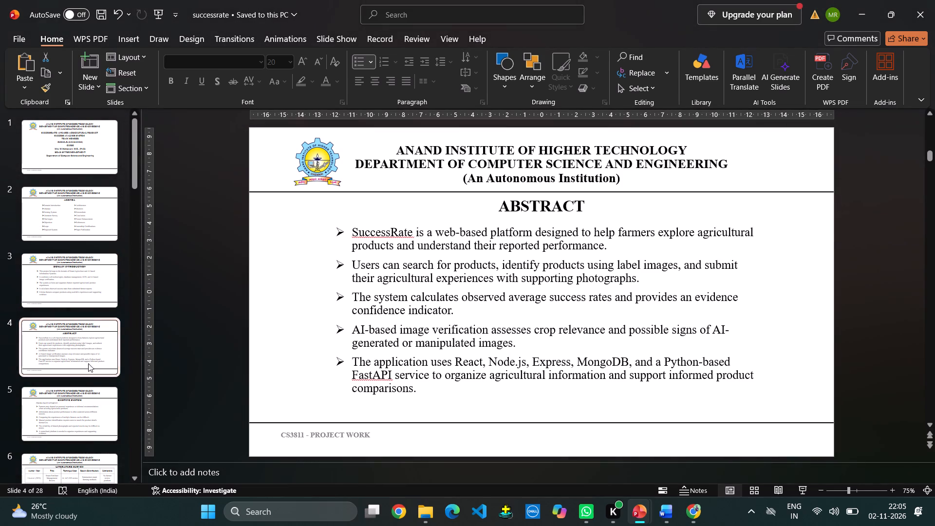
left_click(80, 403)
left_click(70, 357)
left_click(463, 330)
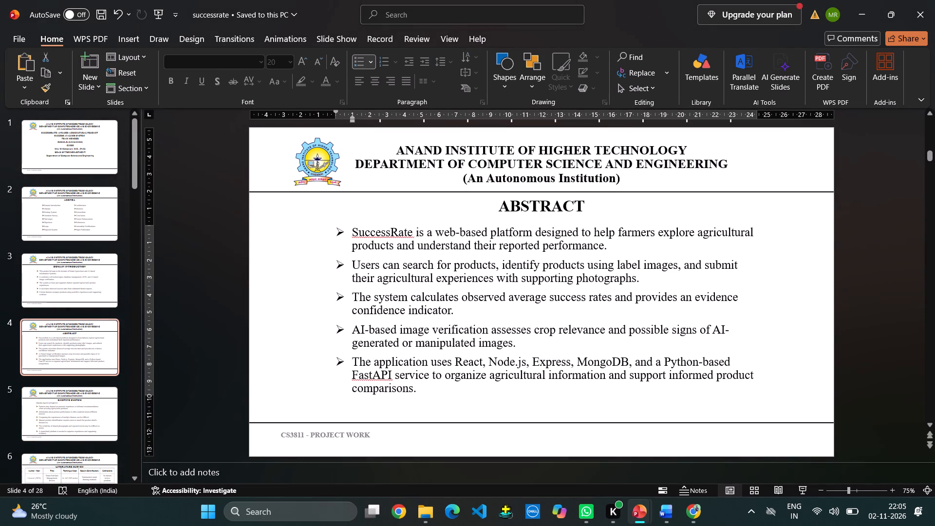
key("ctrl+a")
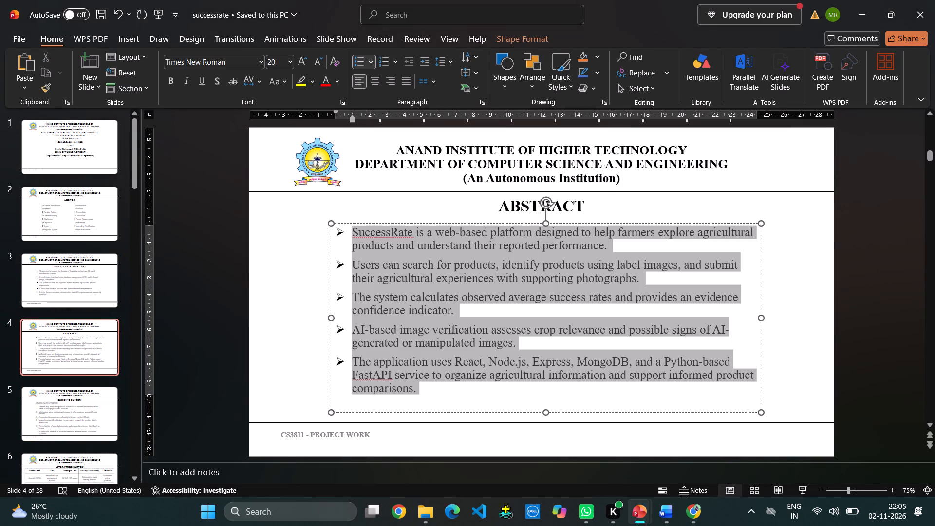
left_click(446, 61)
left_click(447, 80)
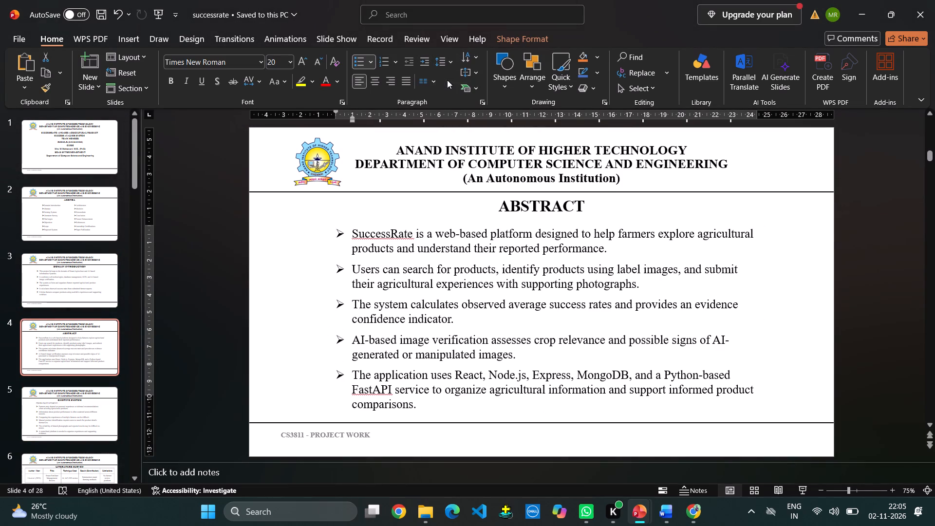
Nudge the bullet text box on the Abstract slide slightly upward, closer to the ABSTRACT heading.
left_click(785, 259)
left_click(632, 282)
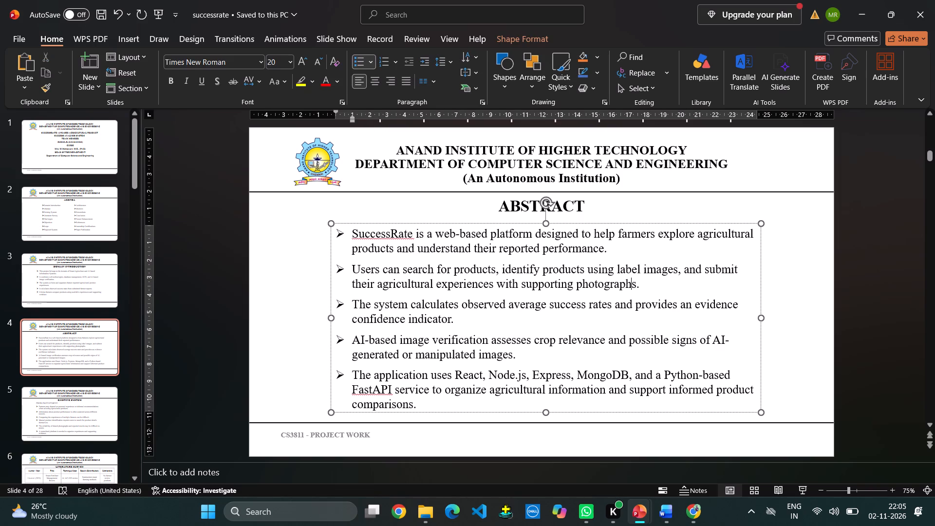
key("Up")
left_click(600, 223)
key("Up")
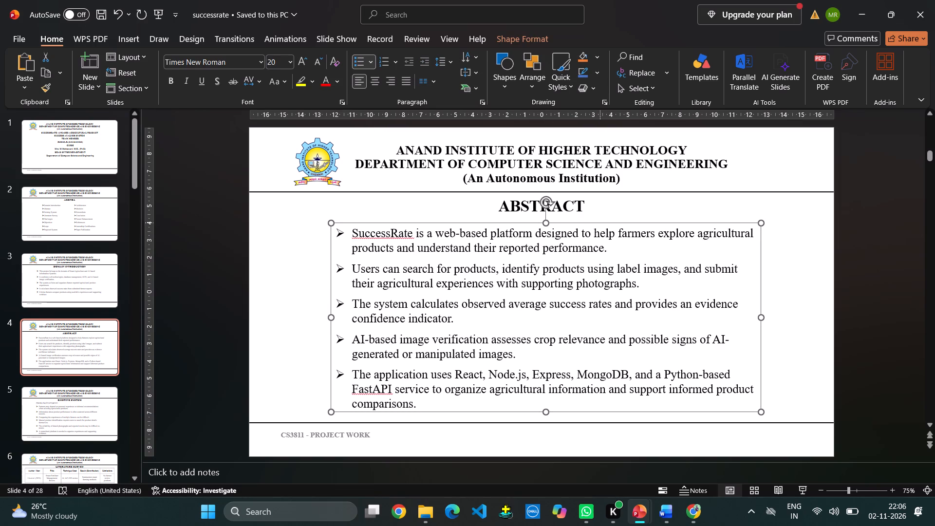
key("Up")
key("Up")
key("Up")
key("Up")
key("Up")
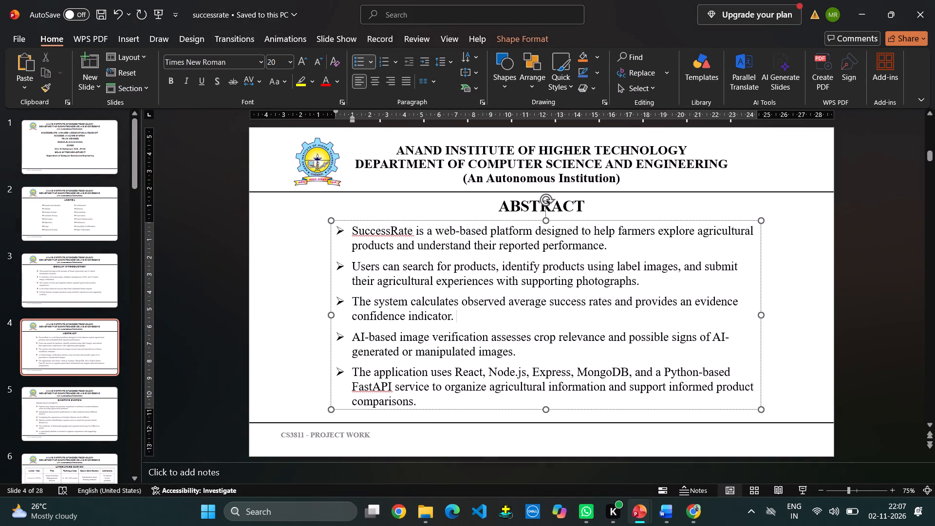
key("ctrl+a")
key("ctrl+v")
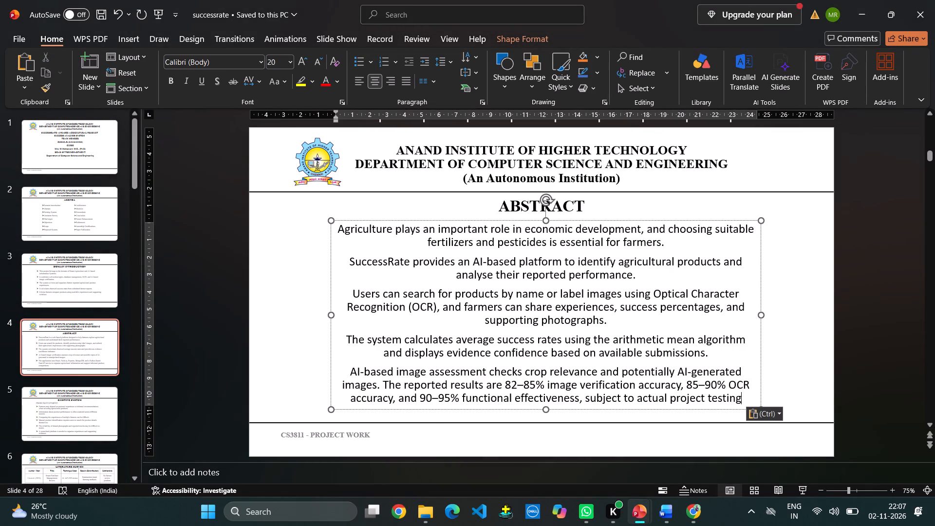
Justify all the pasted text on the Abstract slide and give it arrow bullets.
left_click(532, 316)
key("ctrl+a")
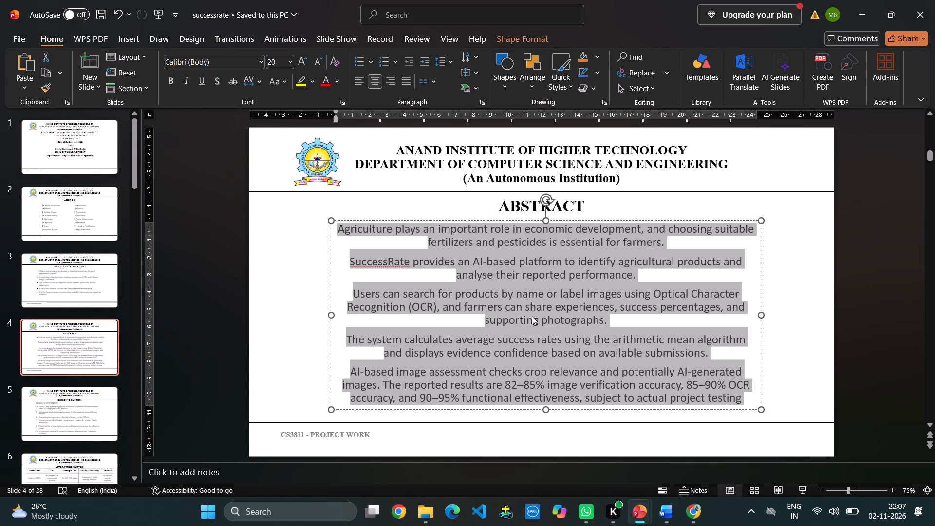
left_click(403, 78)
left_click(358, 57)
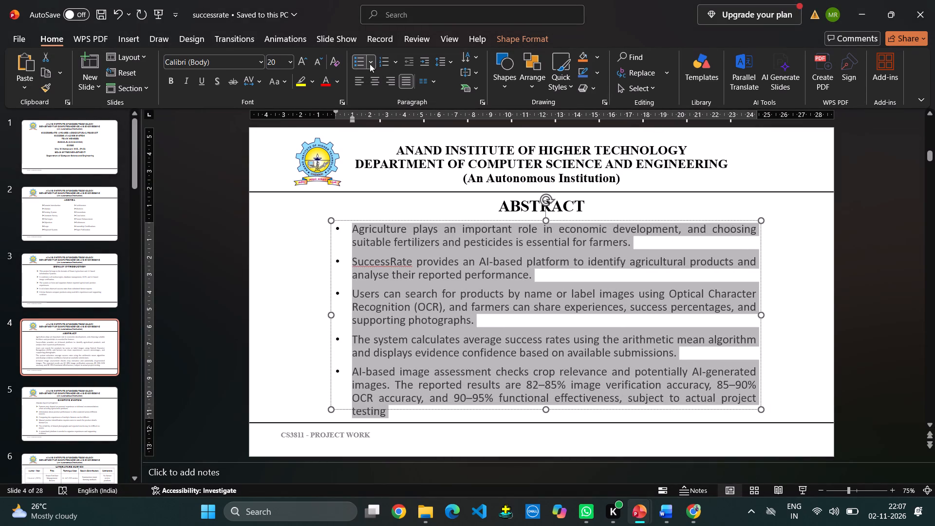
left_click(374, 64)
left_click(367, 194)
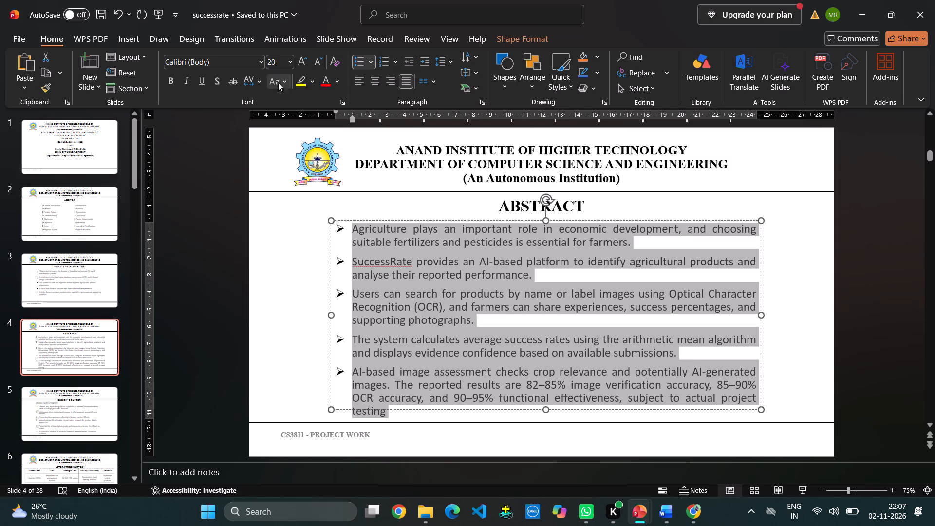
Set all the bullet text on the Abstract slide to Times New Roman.
left_click(259, 63)
left_click(252, 145)
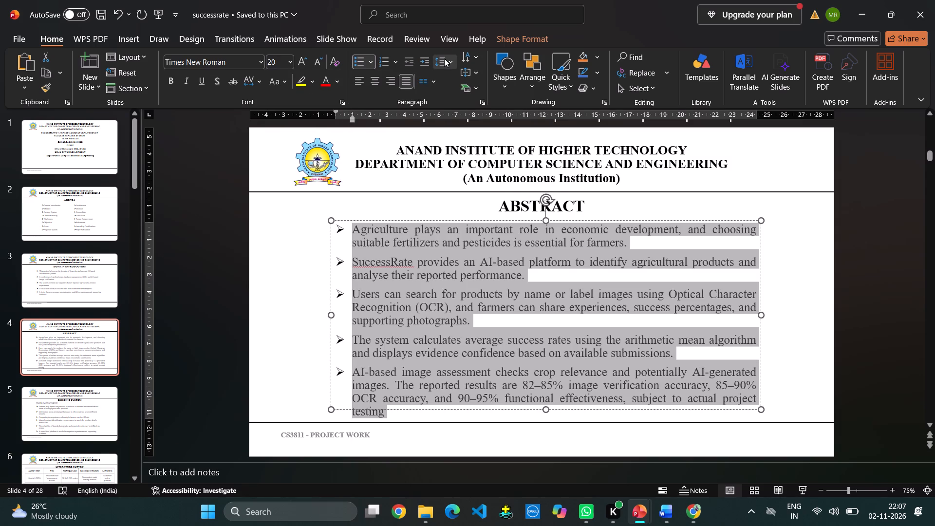
left_click(447, 58)
left_click(773, 249)
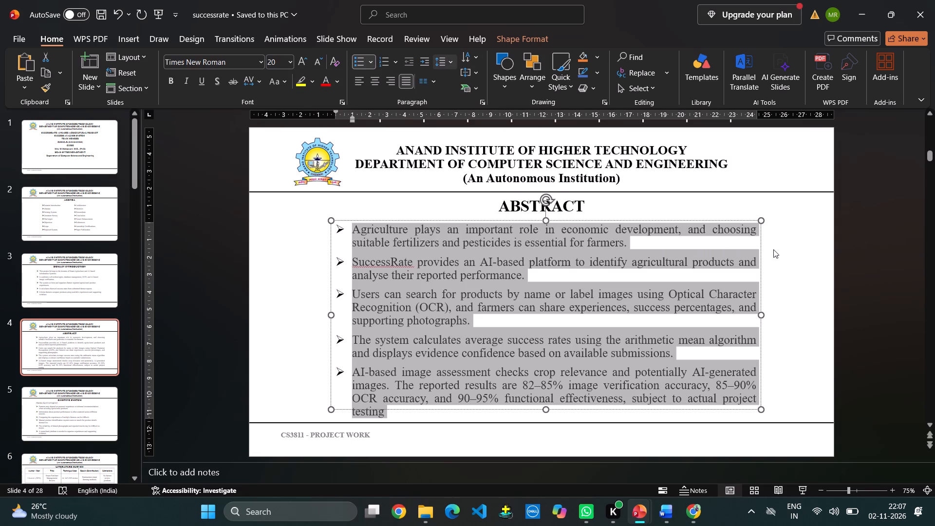
left_click(777, 249)
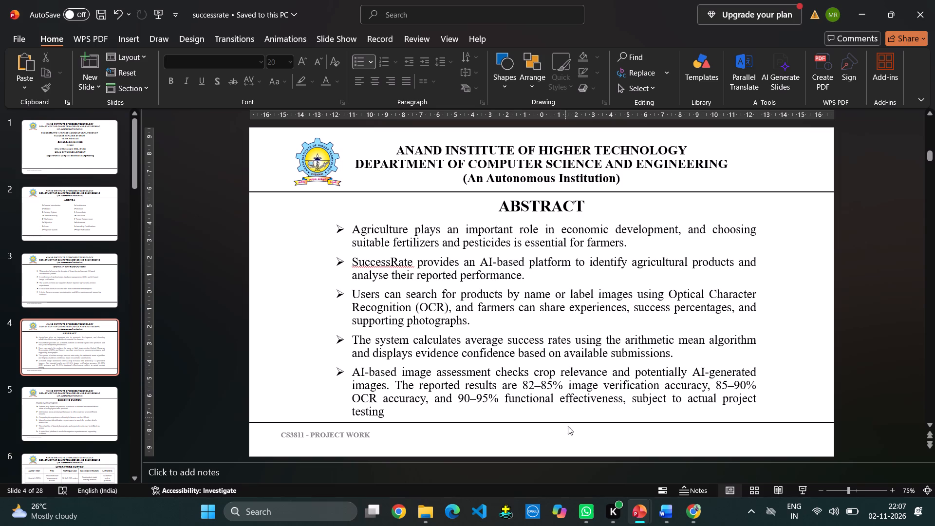
Review the Existing System slide and compare the tables on the two Literature Survey slides for matching width and placement.
left_click(92, 398)
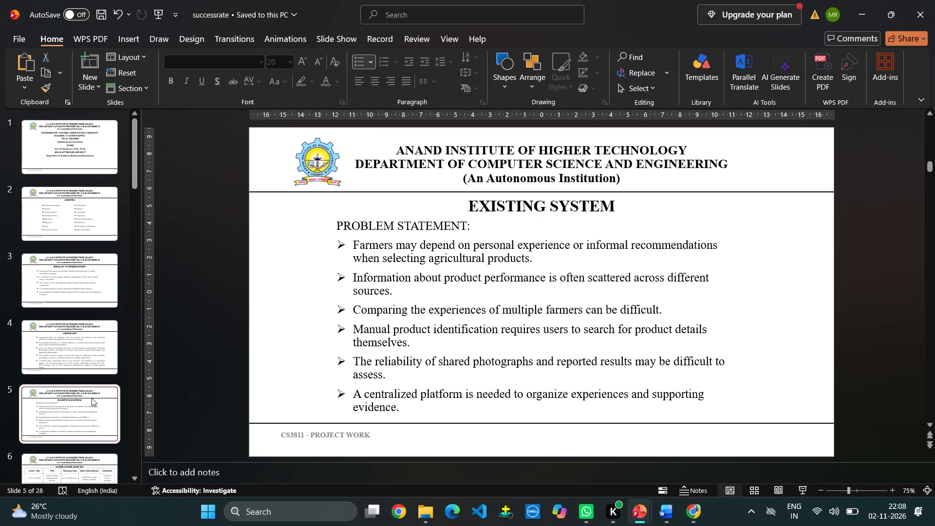
scroll(92, 398, "down", 1)
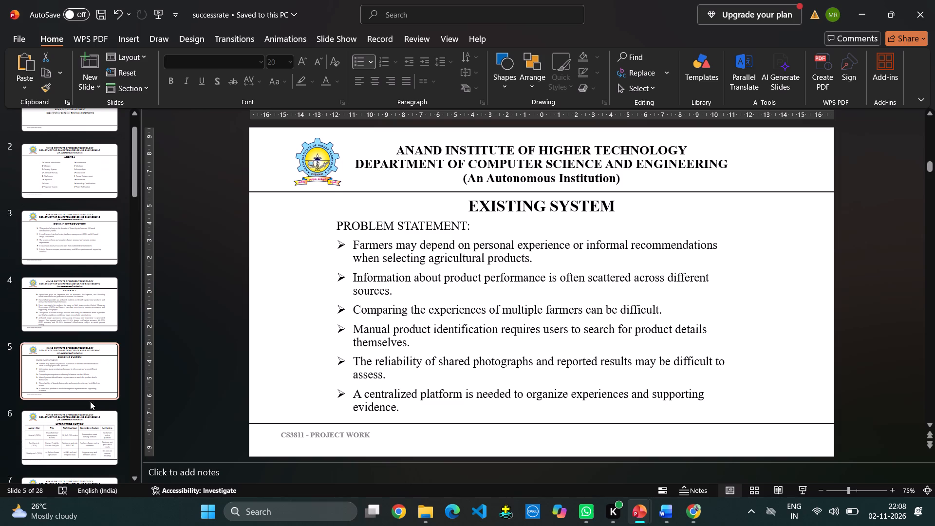
left_click(86, 439)
scroll(86, 439, "down", 2)
left_click(83, 428)
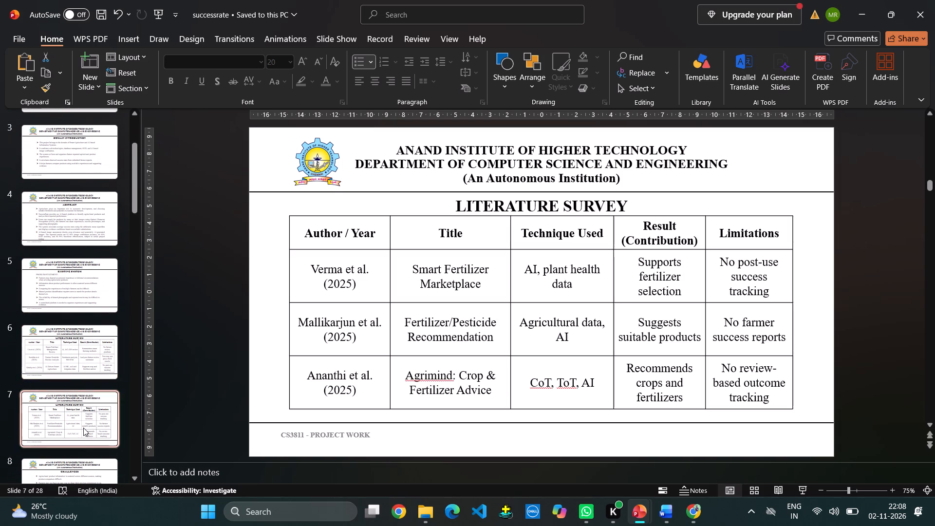
scroll(83, 428, "down", 3)
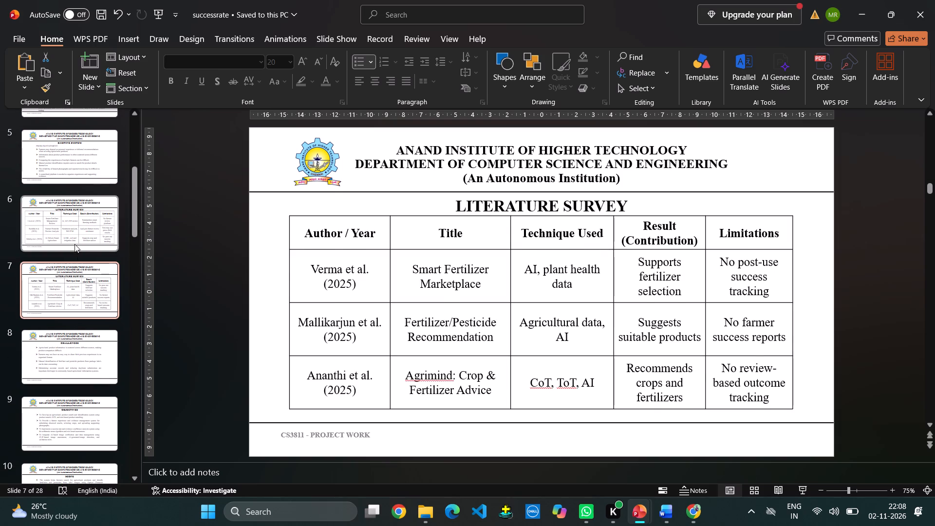
left_click(75, 244)
left_click(79, 277)
left_click(73, 223)
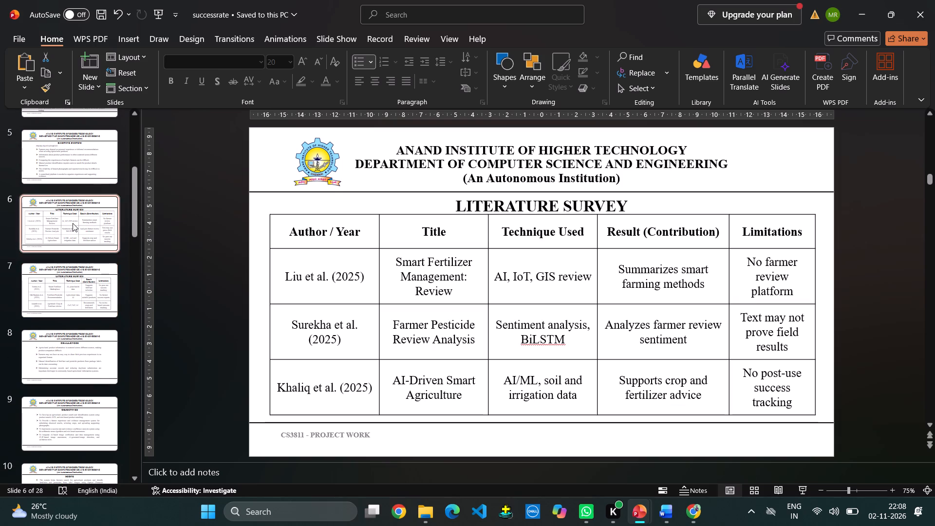
left_click(86, 293)
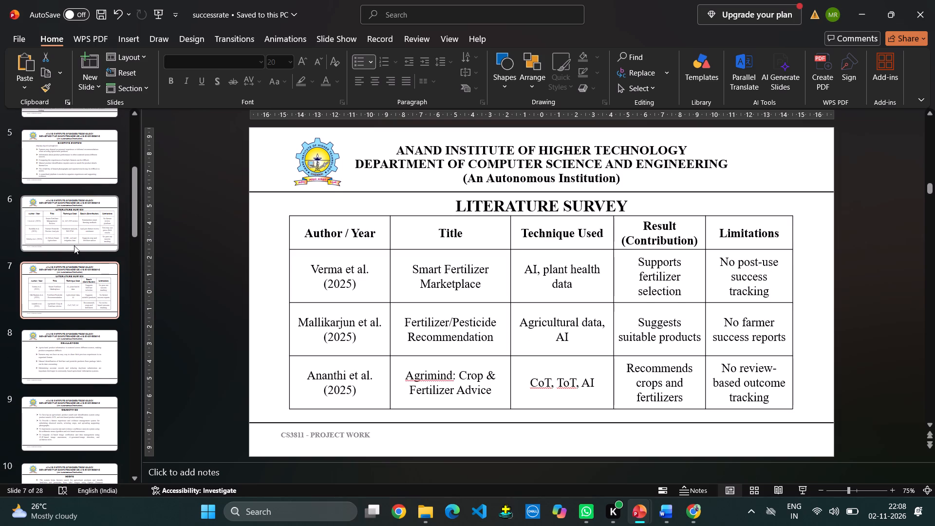
left_click(72, 233)
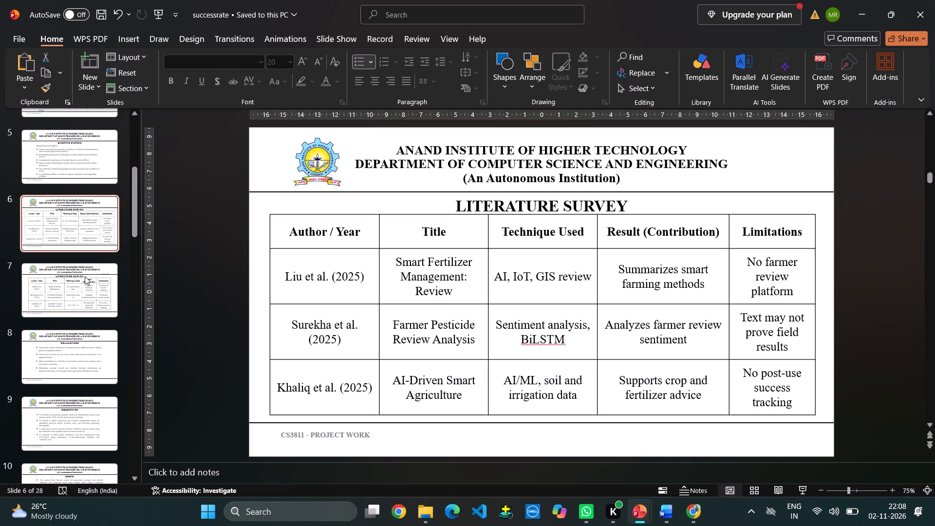
left_click(86, 282)
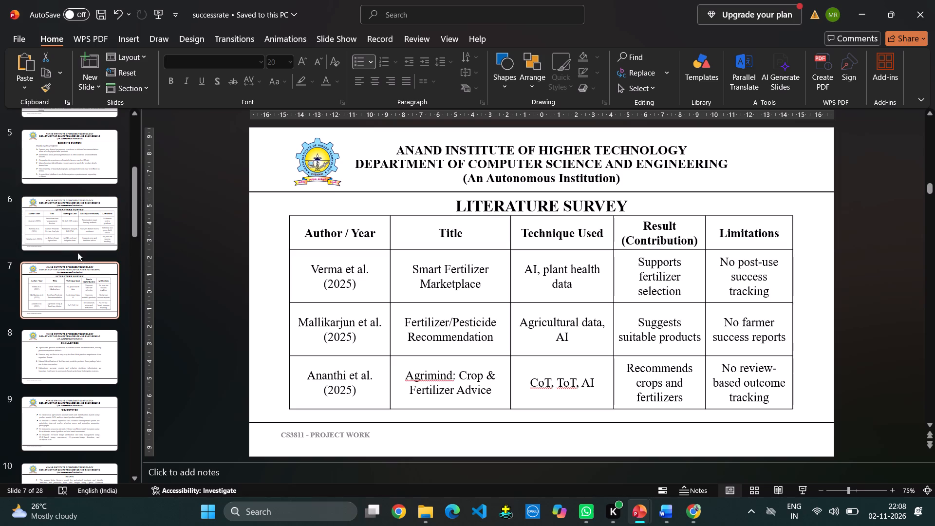
left_click(296, 319)
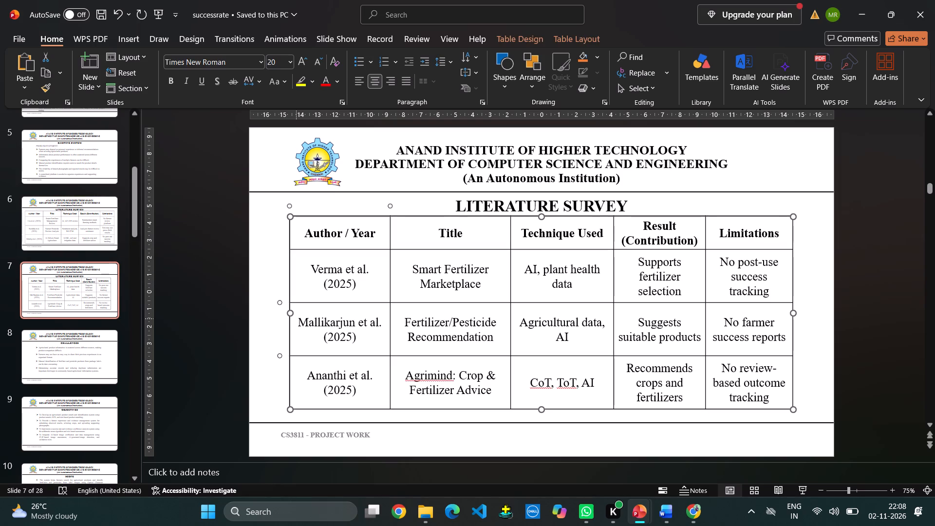
Narrow the table on the first Literature Survey slide slightly by pulling its Author / Year side inward.
left_click(109, 237)
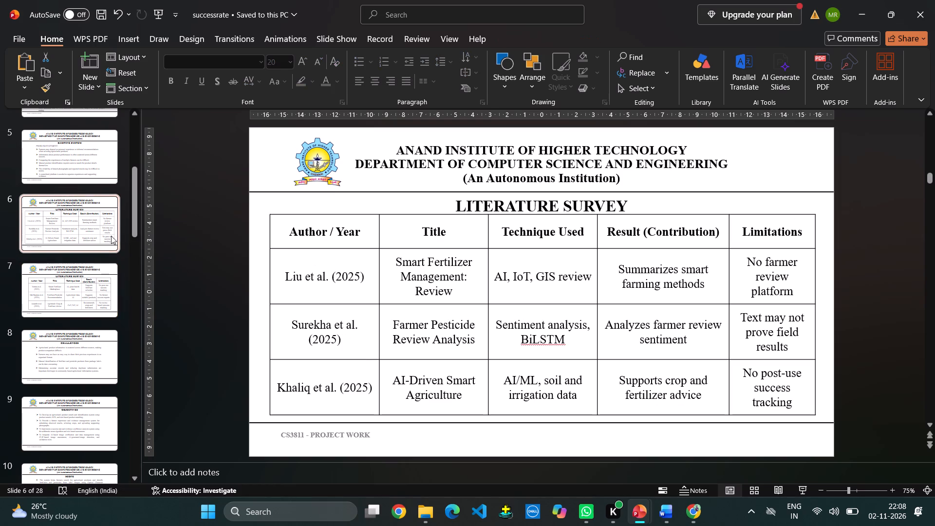
left_click(282, 302)
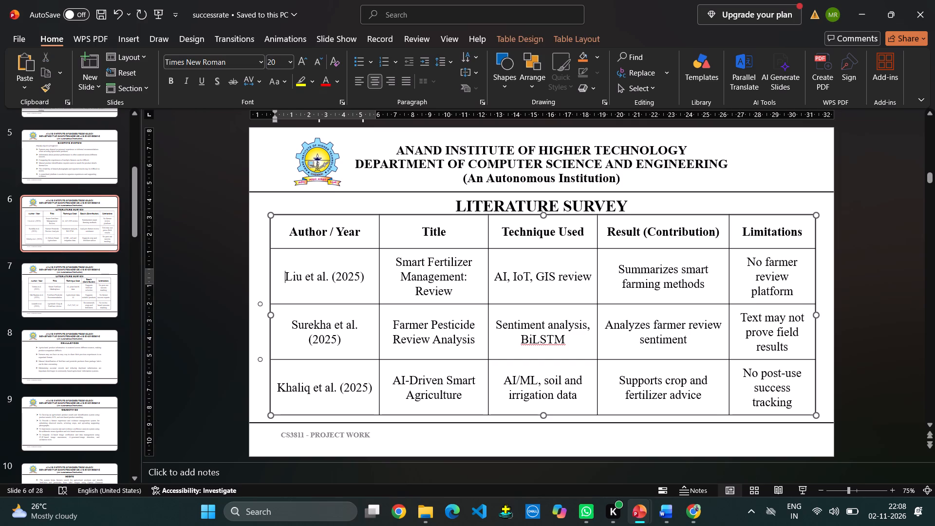
left_click_drag(272, 316, 282, 318)
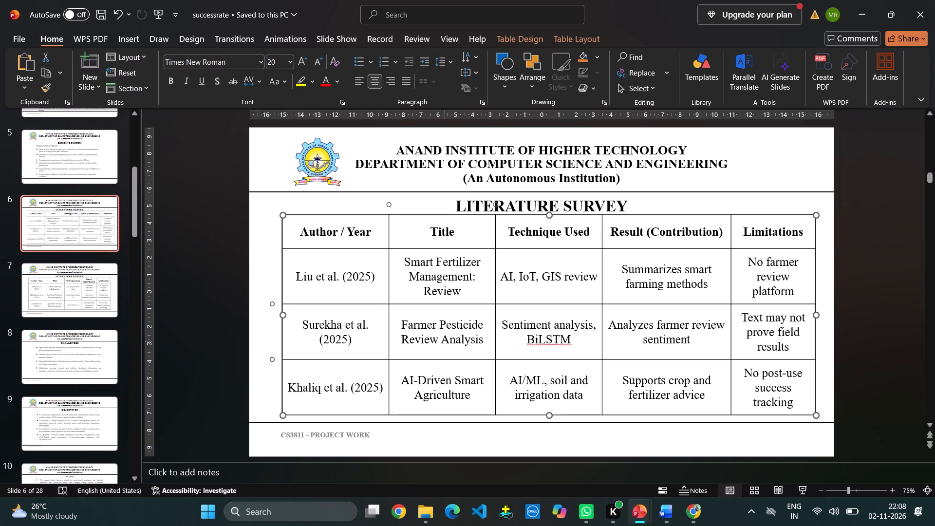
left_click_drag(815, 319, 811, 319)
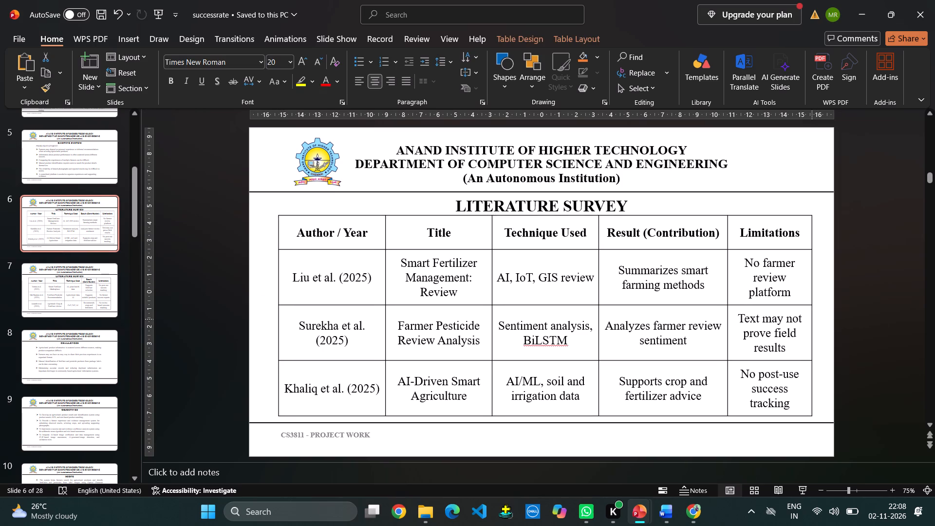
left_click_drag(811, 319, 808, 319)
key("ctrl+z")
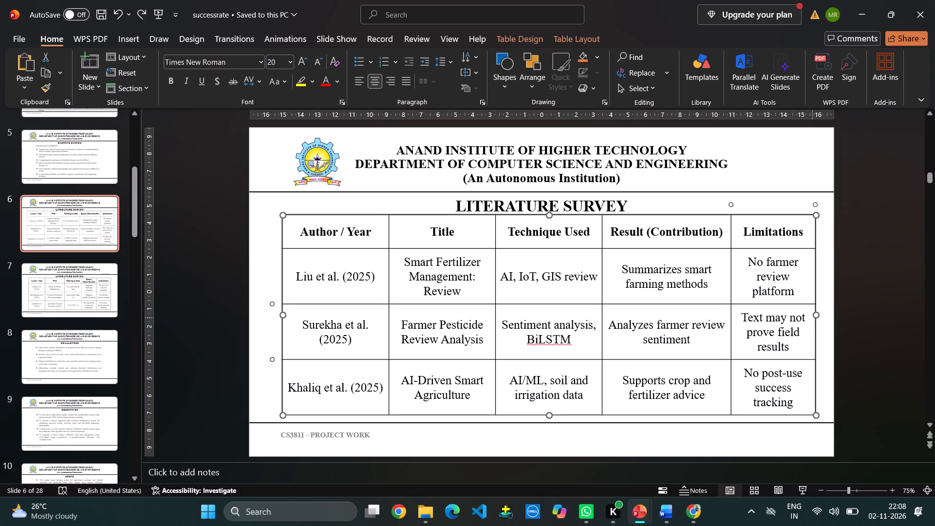
Narrow the Limitations column of the first Literature Survey table by pulling its outer border inward.
left_click(812, 318)
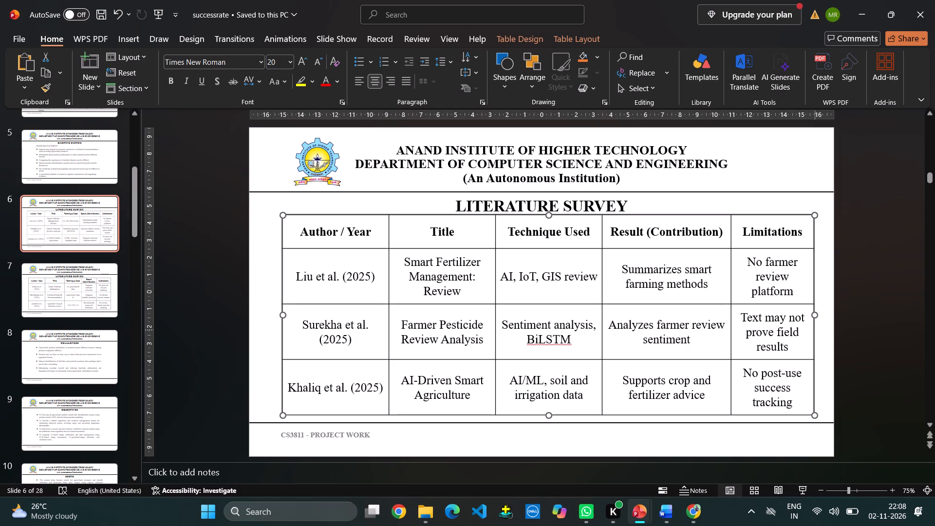
left_click(814, 330)
left_click_drag(810, 328, 806, 328)
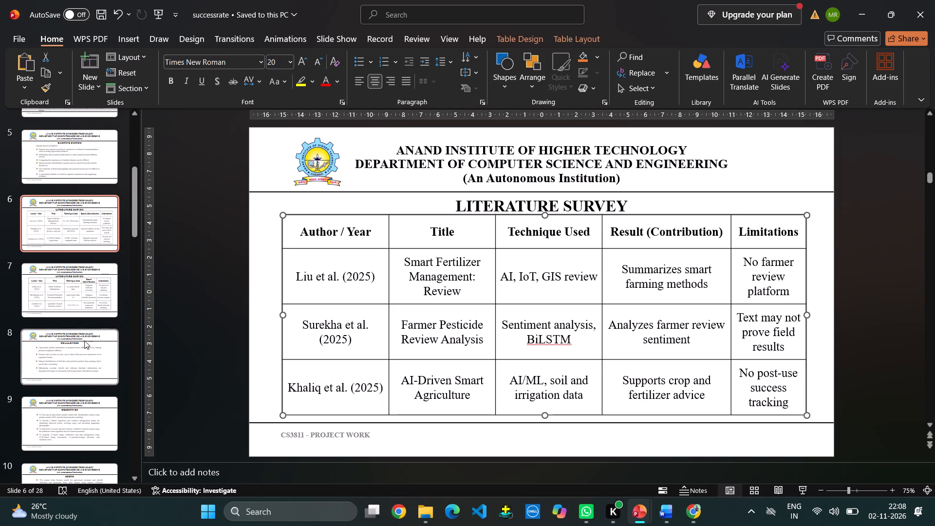
Check the first Literature Survey table against the second, then narrow its Result (Contribution) column to a two-line header and trim the Limitations column's outer border.
left_click(98, 289)
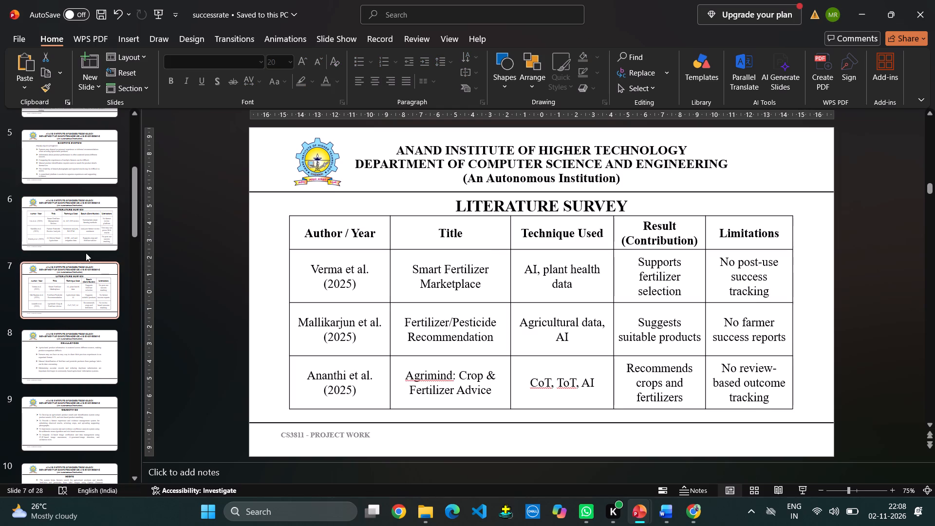
left_click(82, 228)
left_click(93, 276)
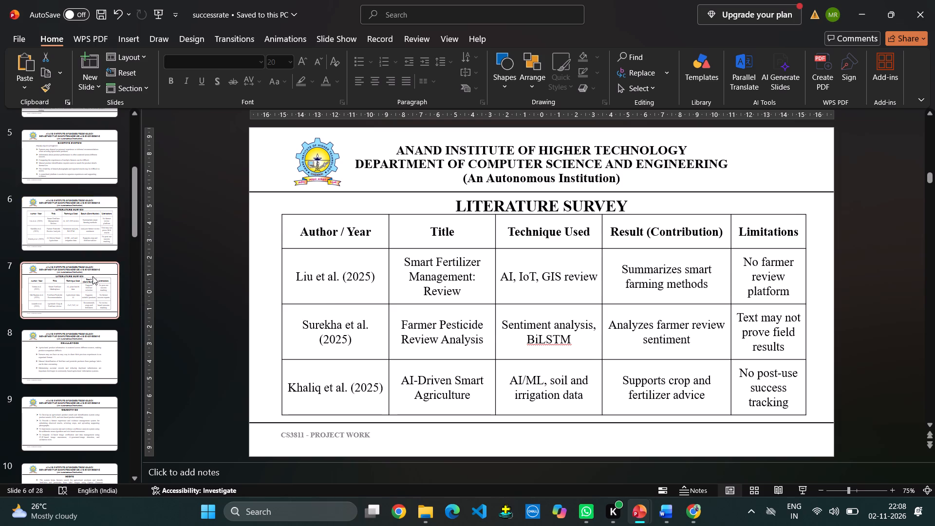
left_click(81, 236)
left_click(84, 281)
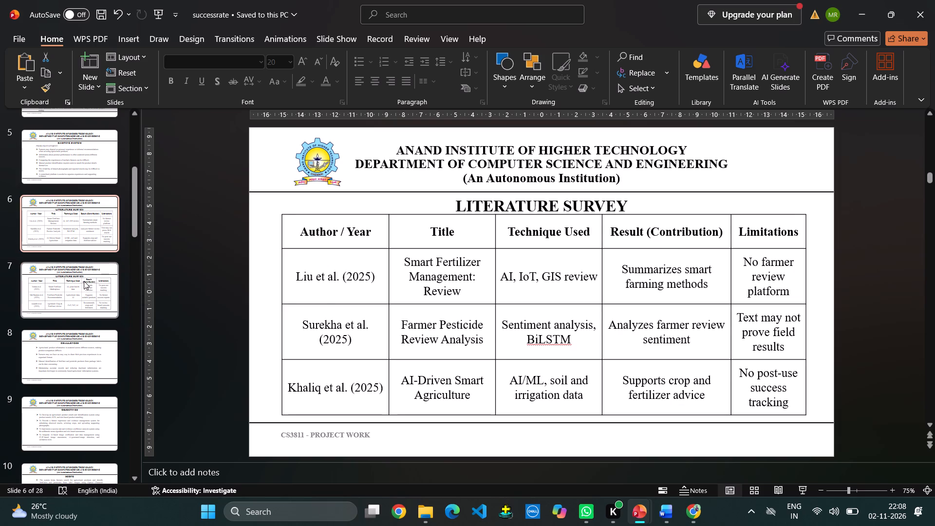
left_click(82, 244)
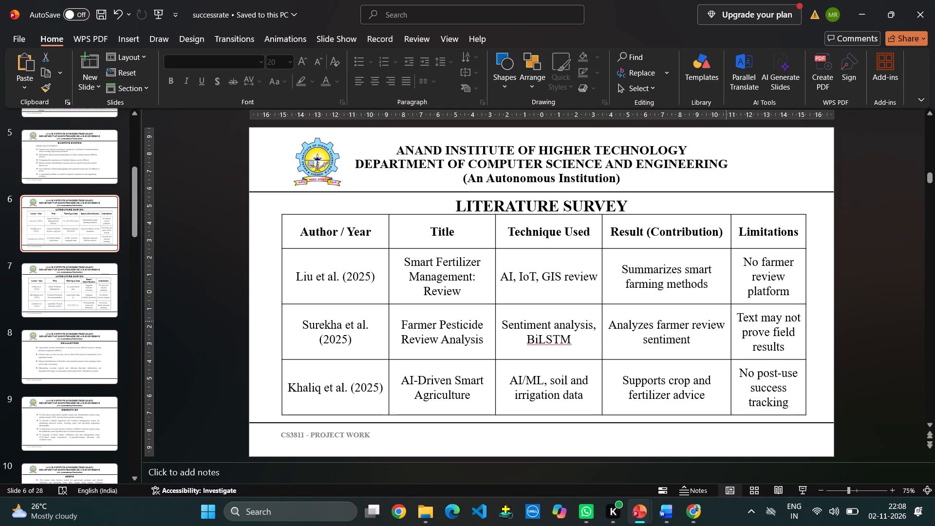
left_click_drag(728, 321, 723, 322)
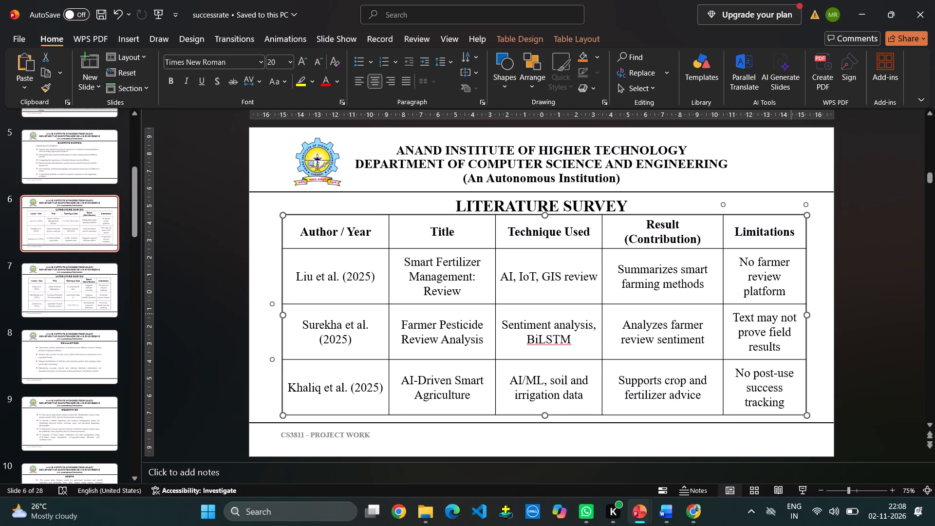
left_click(805, 305)
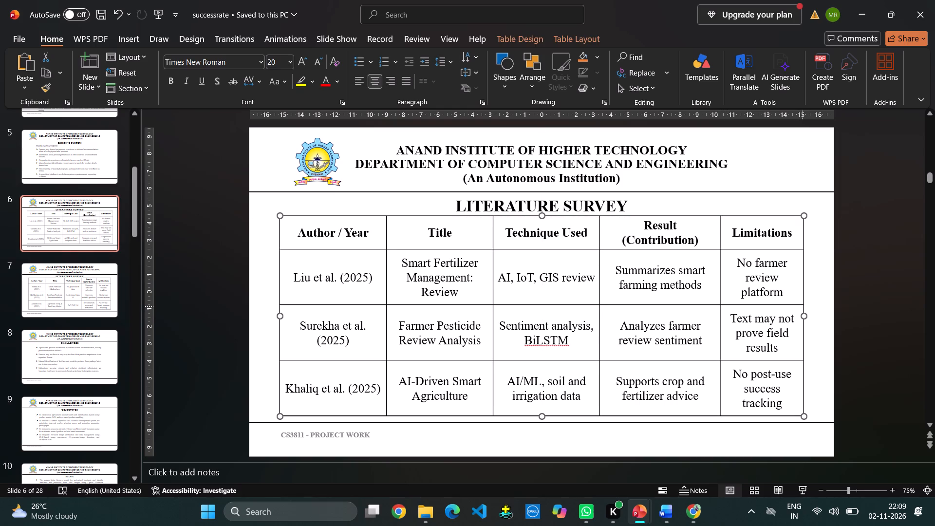
key("ctrl+z")
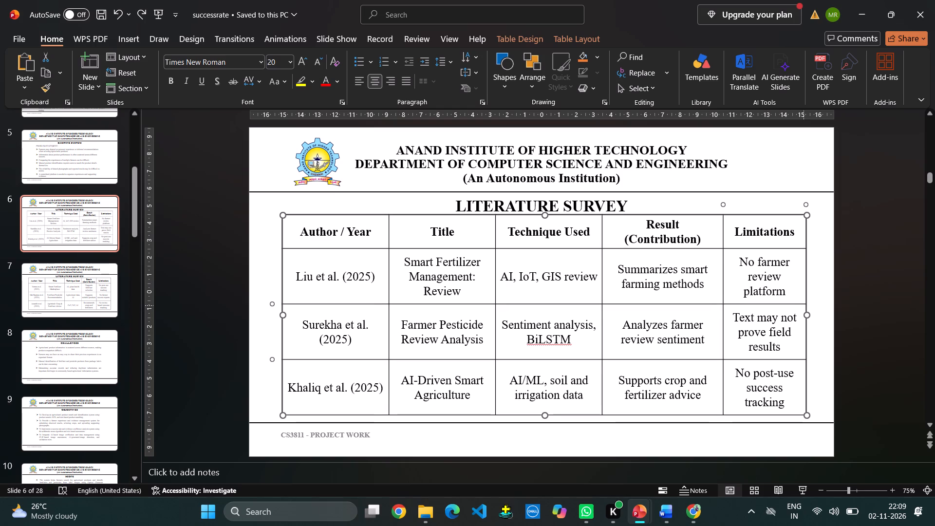
left_click(803, 305)
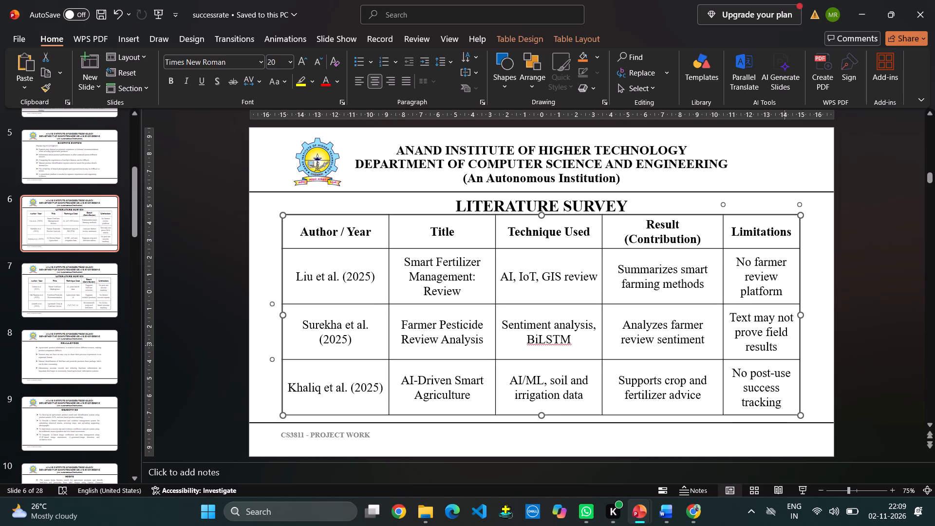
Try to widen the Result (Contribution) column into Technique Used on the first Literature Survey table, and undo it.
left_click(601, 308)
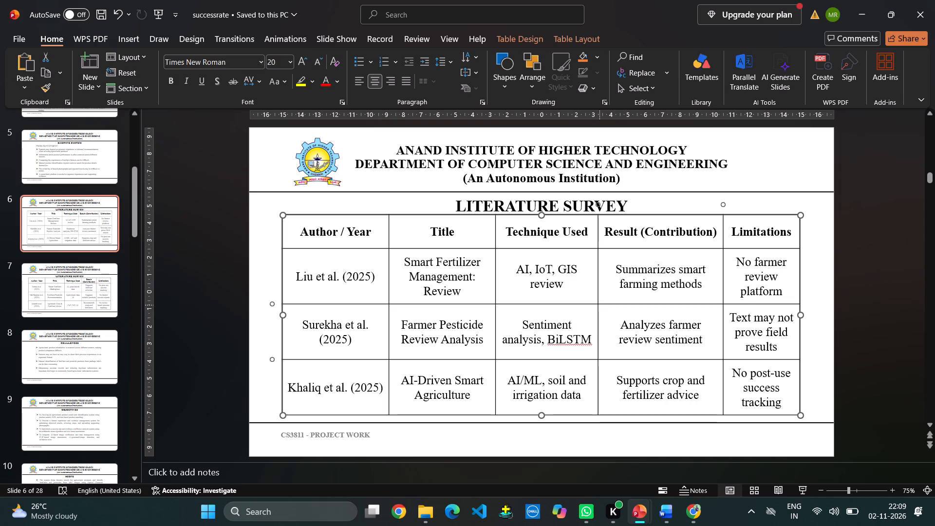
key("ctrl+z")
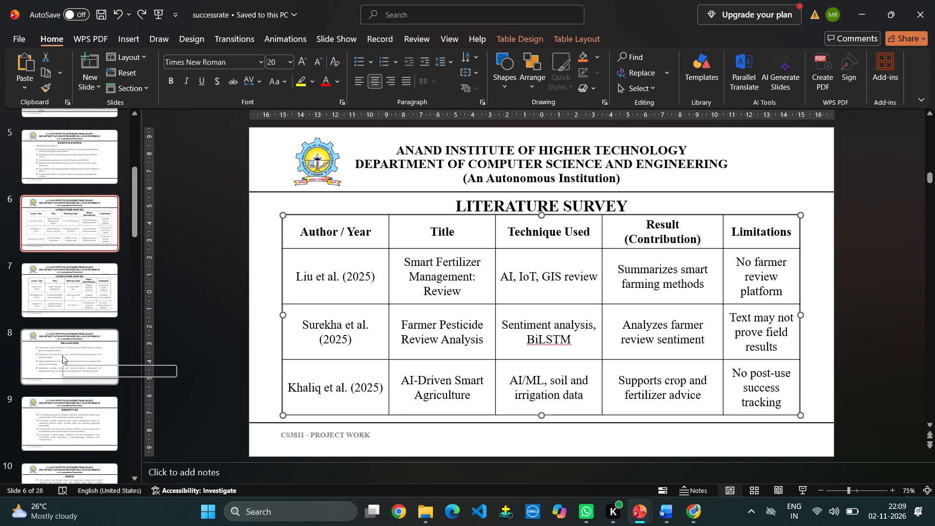
Widen the second Literature Survey table slightly by pulling the outer borders of its Limitations and Author / Year columns outward.
left_click(67, 296)
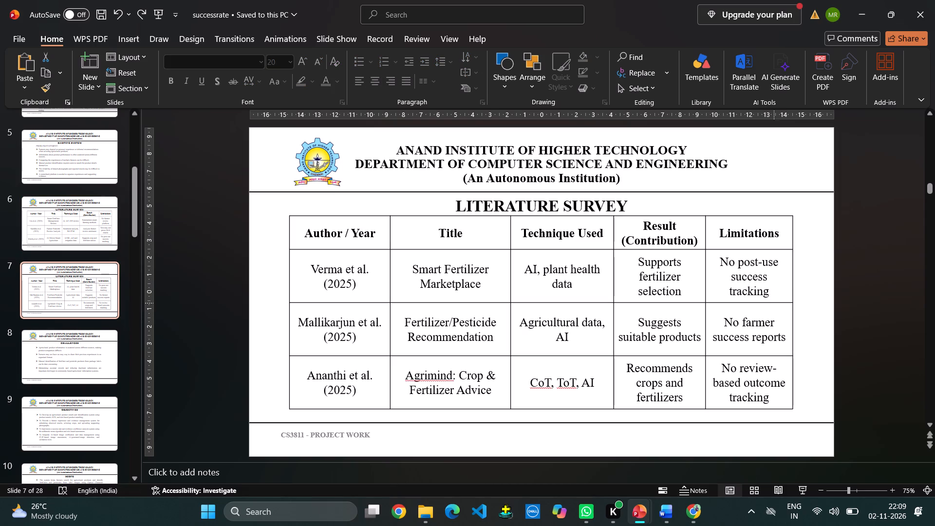
left_click(792, 305)
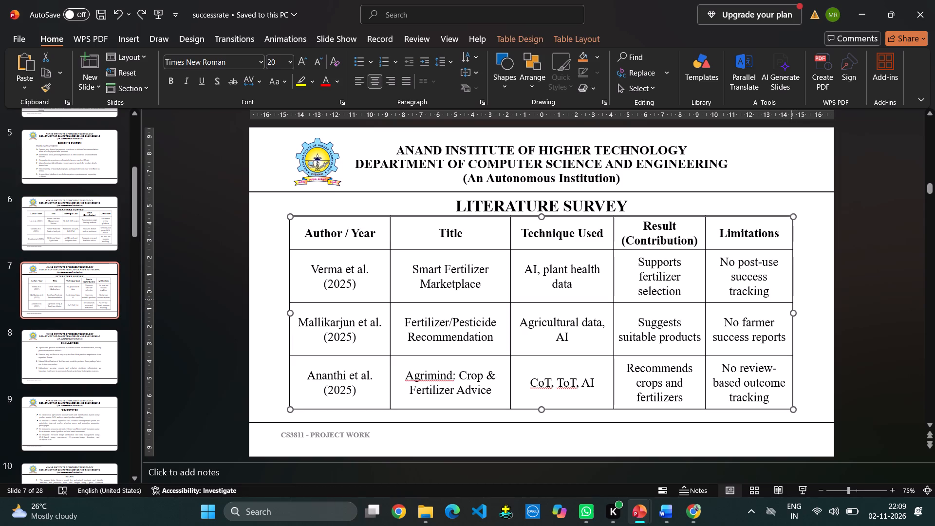
left_click_drag(788, 297, 796, 297)
left_click_drag(796, 297, 801, 298)
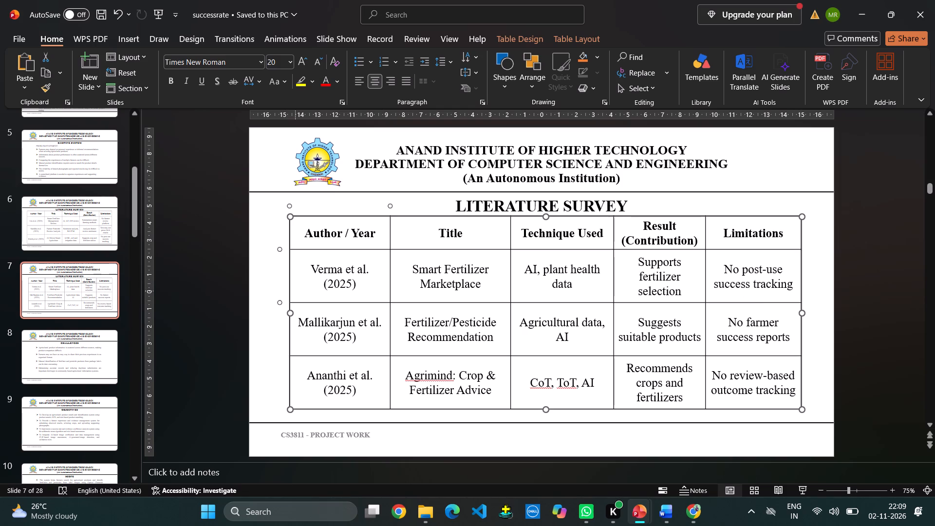
left_click_drag(296, 291, 286, 291)
left_click_drag(286, 291, 283, 291)
Compare the position and size of the tables on the two Literature Survey slides by alternating between them.
left_click(71, 222)
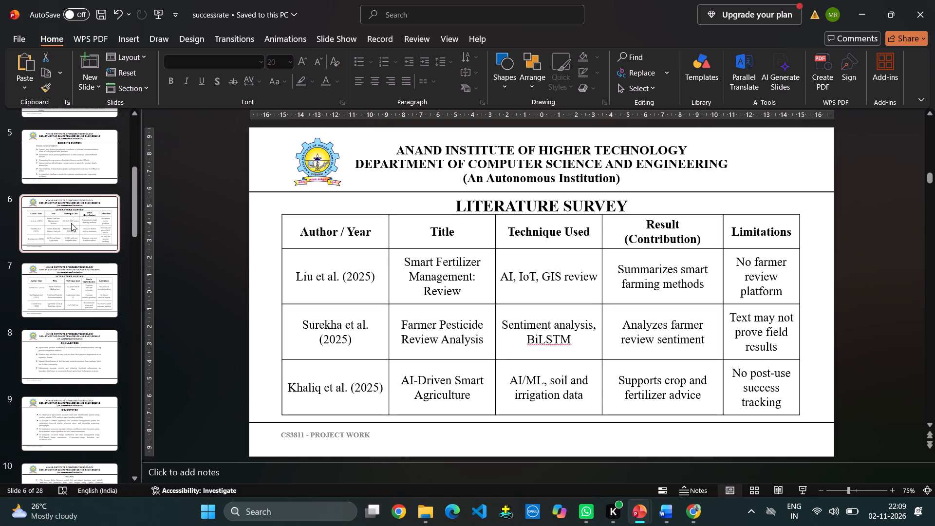
left_click(80, 273)
left_click(78, 234)
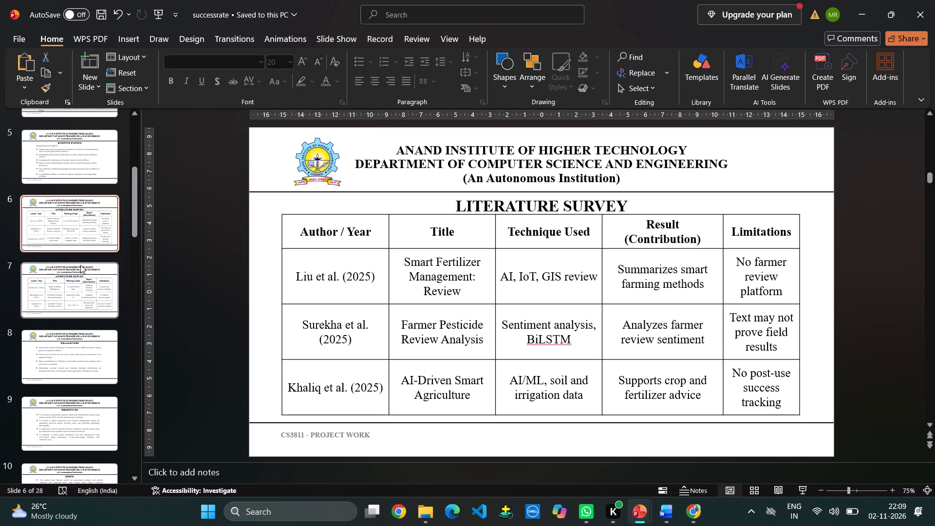
left_click(80, 265)
left_click(73, 225)
left_click(75, 259)
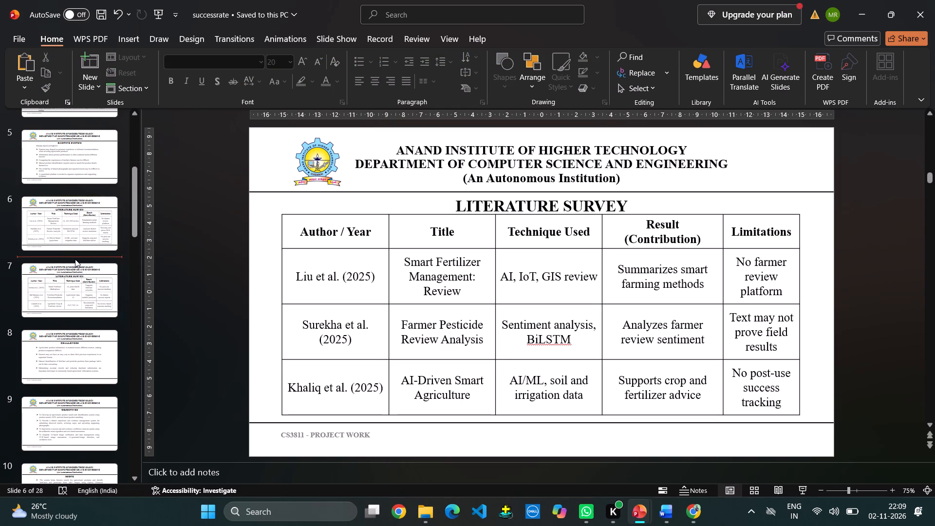
left_click(81, 277)
left_click(76, 232)
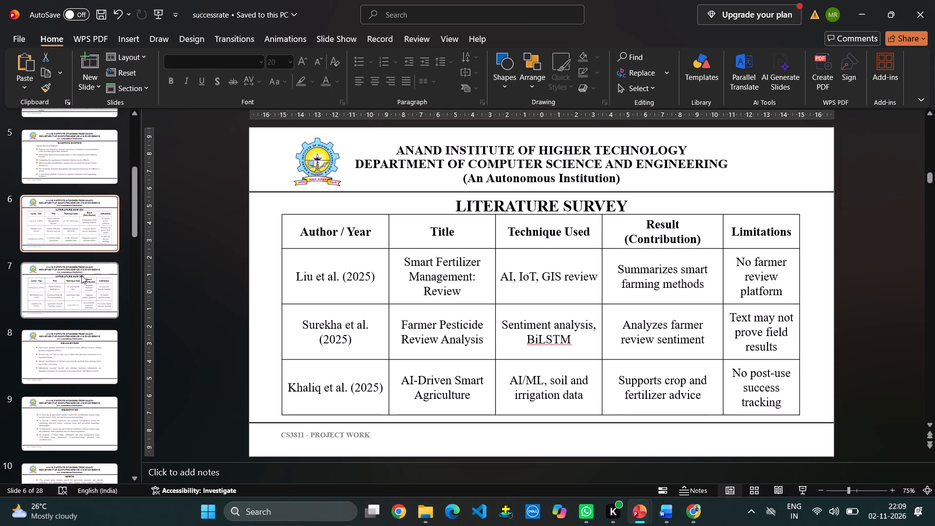
left_click(81, 282)
left_click(71, 227)
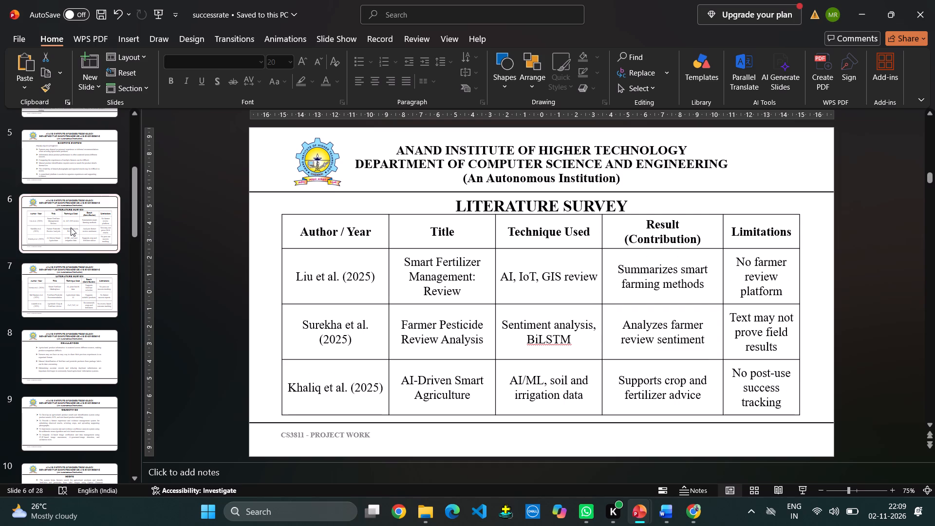
left_click(82, 287)
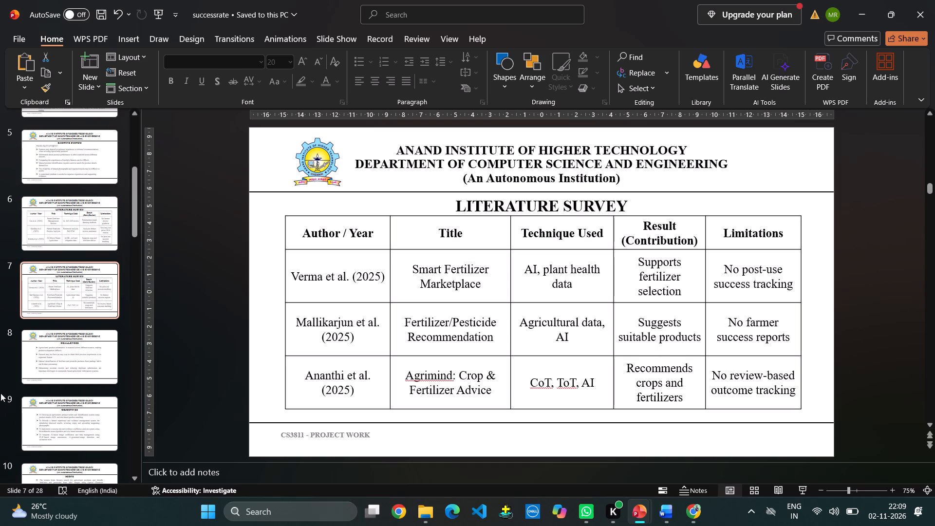
Go through the slides from Challenges to Proposed System to check their layout.
left_click(75, 372)
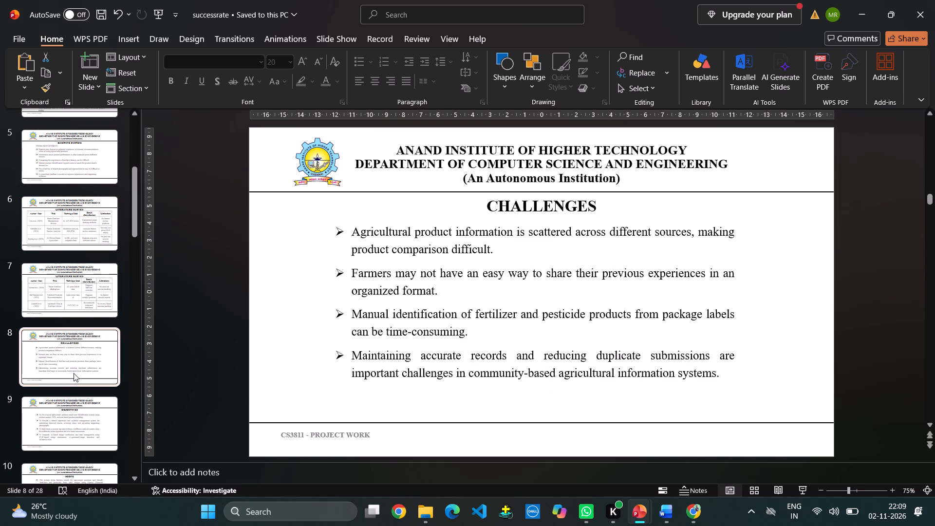
key("Down")
key("Down")
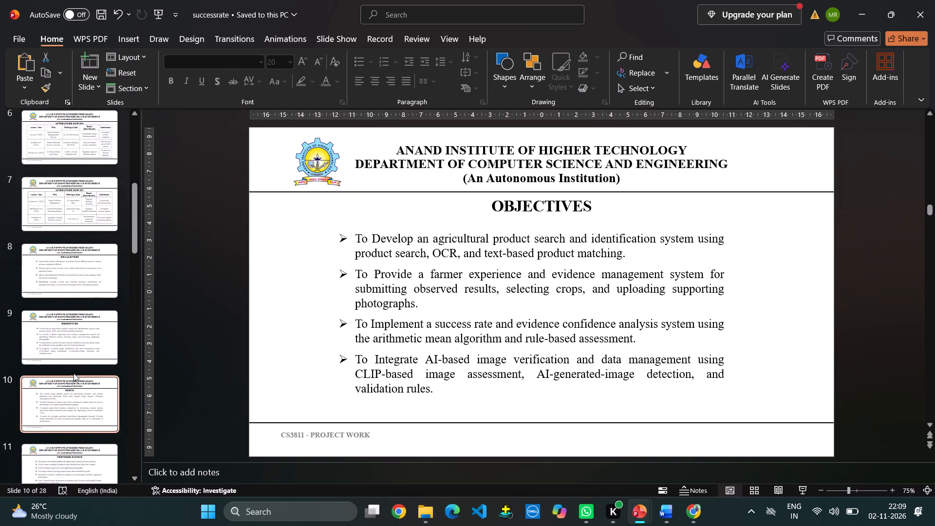
key("Down")
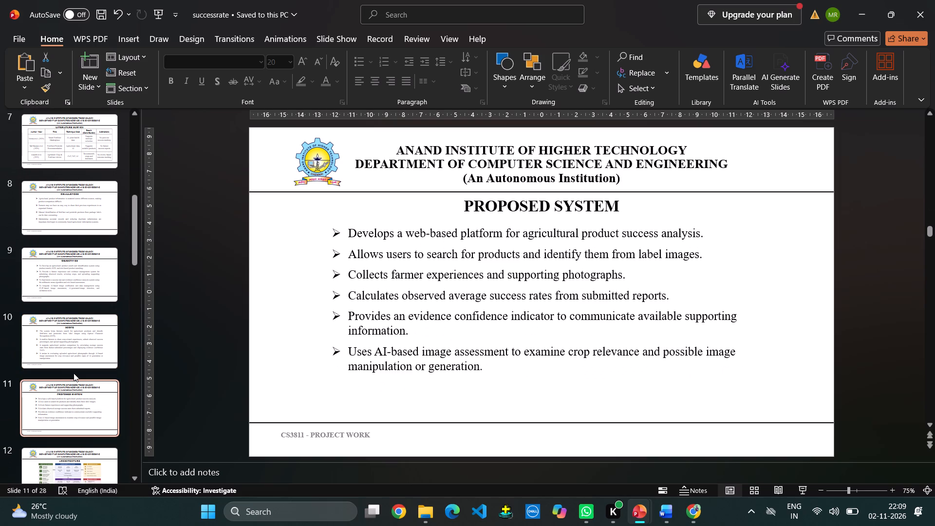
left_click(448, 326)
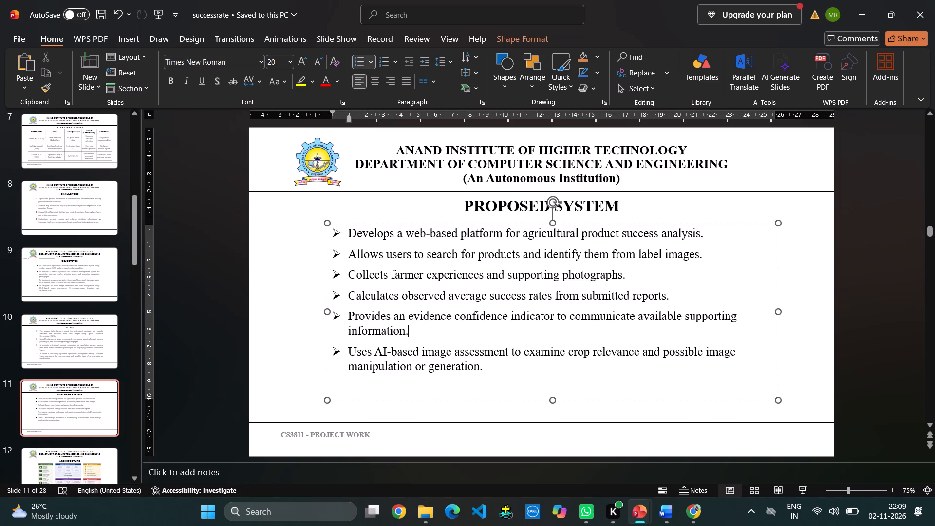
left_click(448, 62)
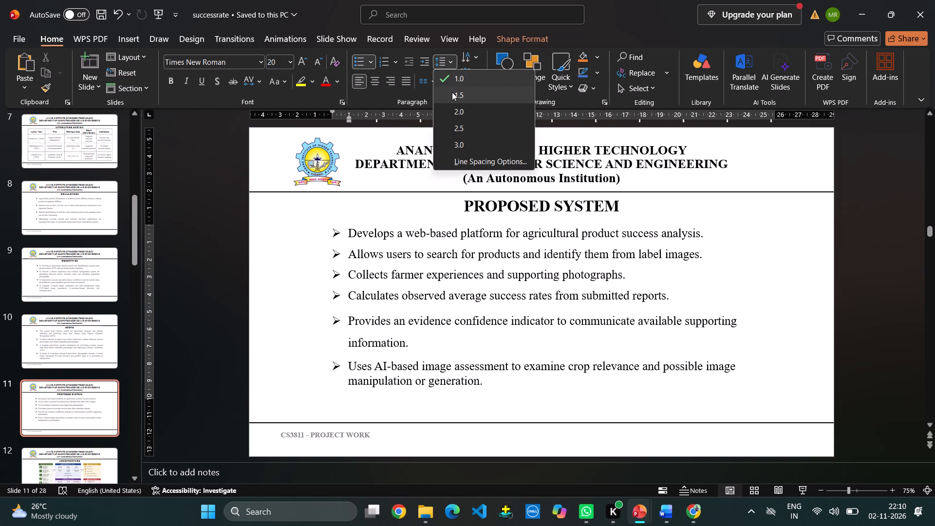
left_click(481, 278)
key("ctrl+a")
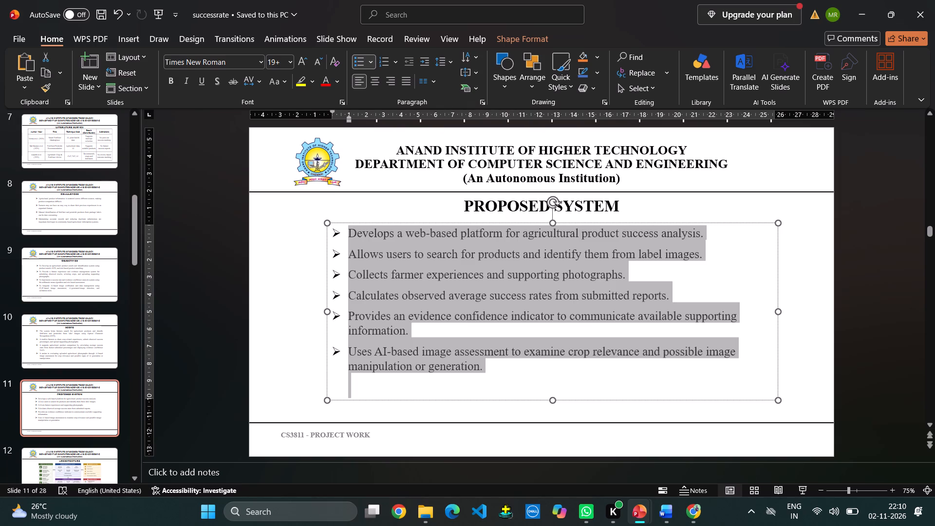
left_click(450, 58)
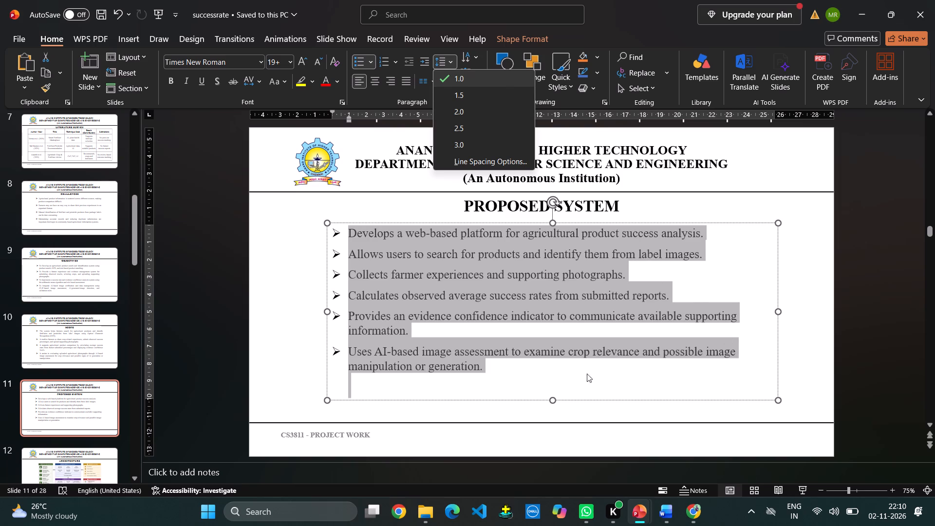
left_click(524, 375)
Remove the empty last bullet on the Proposed System slide and shorten the text box from below to fit the list.
left_click(426, 388)
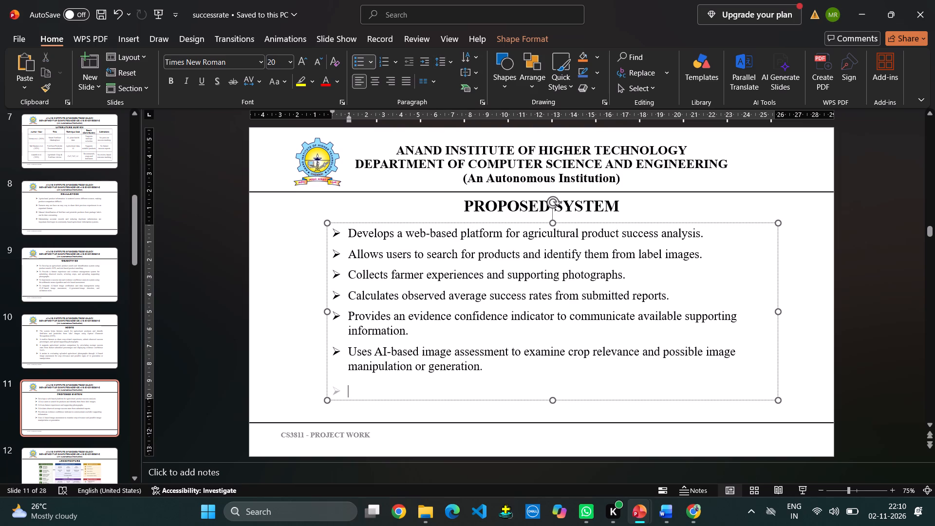
key("BackSpace")
key("BackSpace")
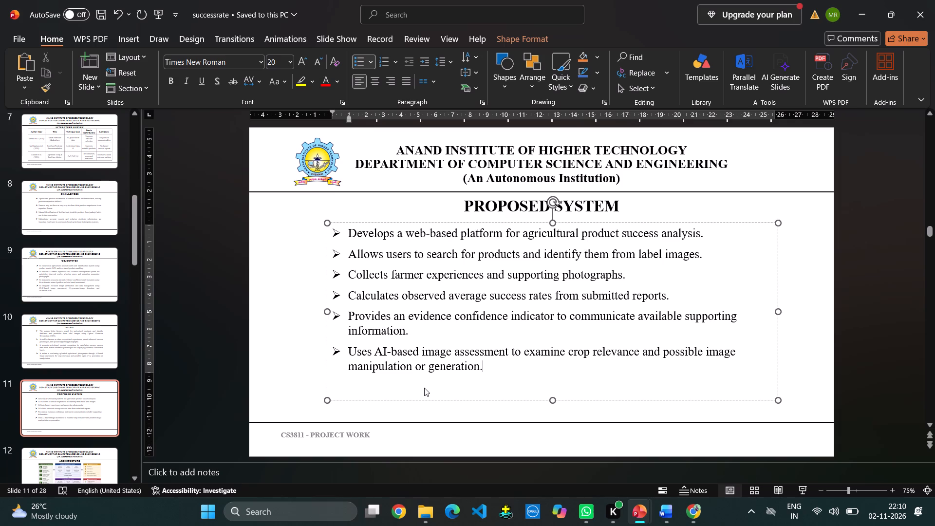
left_click_drag(553, 399, 553, 383)
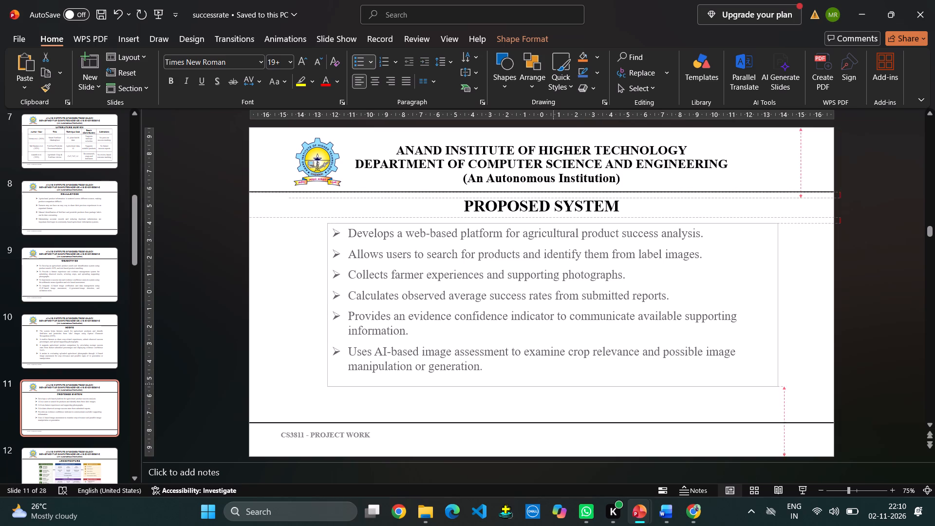
left_click_drag(553, 383, 553, 374)
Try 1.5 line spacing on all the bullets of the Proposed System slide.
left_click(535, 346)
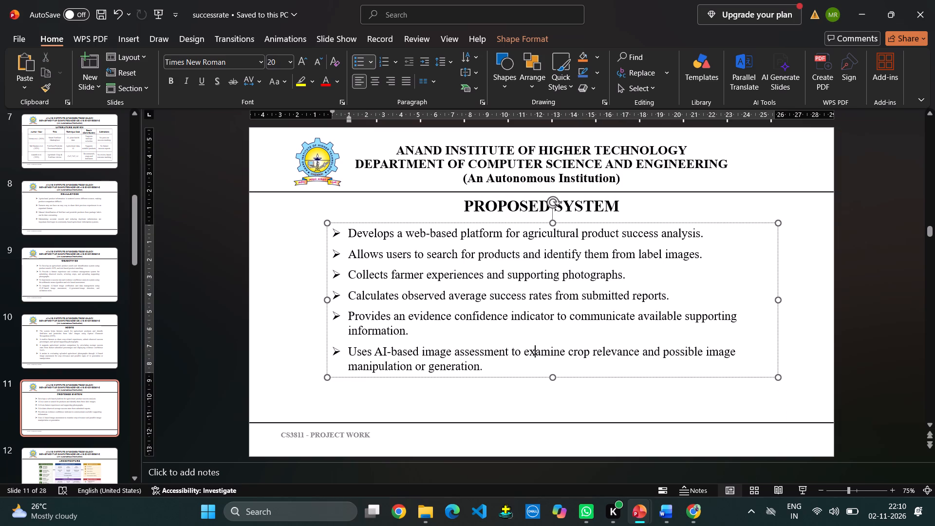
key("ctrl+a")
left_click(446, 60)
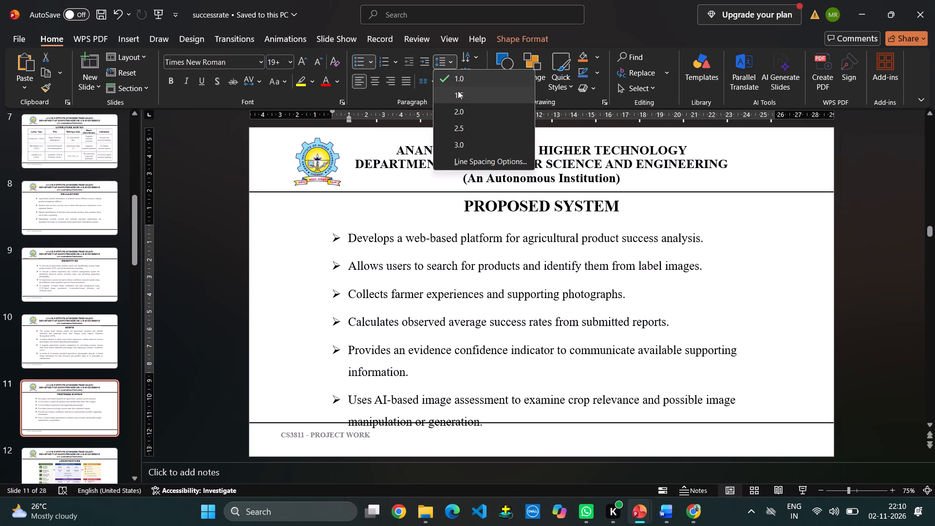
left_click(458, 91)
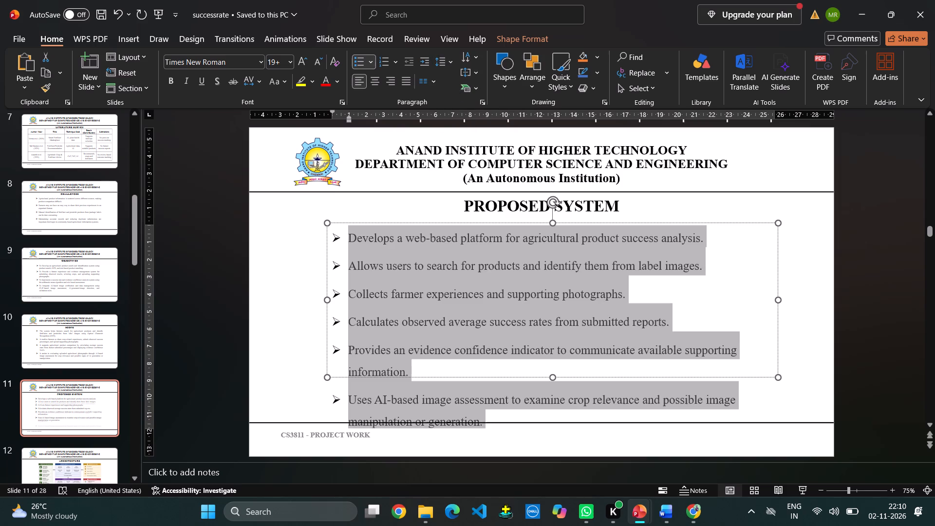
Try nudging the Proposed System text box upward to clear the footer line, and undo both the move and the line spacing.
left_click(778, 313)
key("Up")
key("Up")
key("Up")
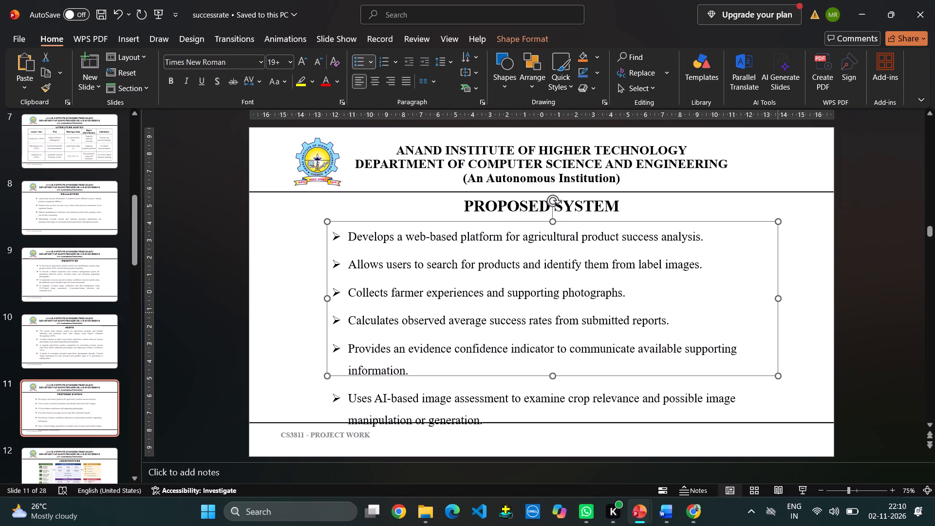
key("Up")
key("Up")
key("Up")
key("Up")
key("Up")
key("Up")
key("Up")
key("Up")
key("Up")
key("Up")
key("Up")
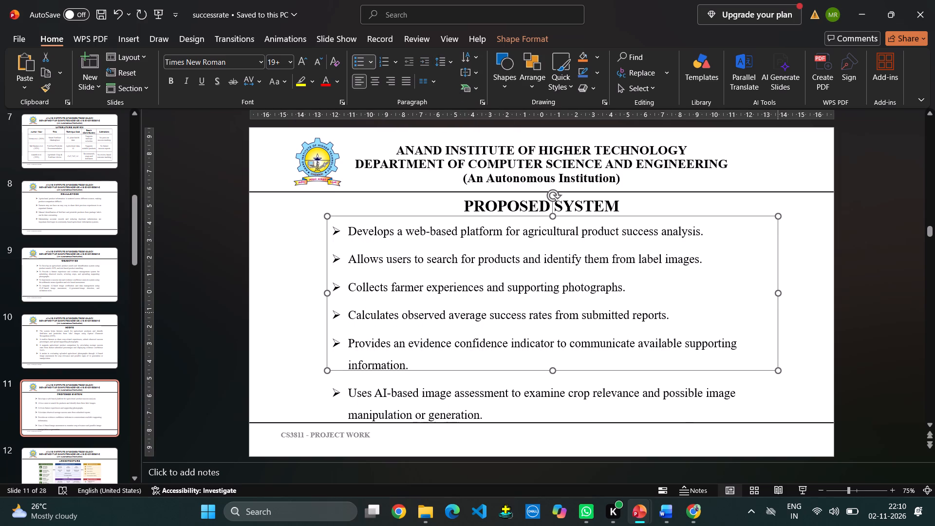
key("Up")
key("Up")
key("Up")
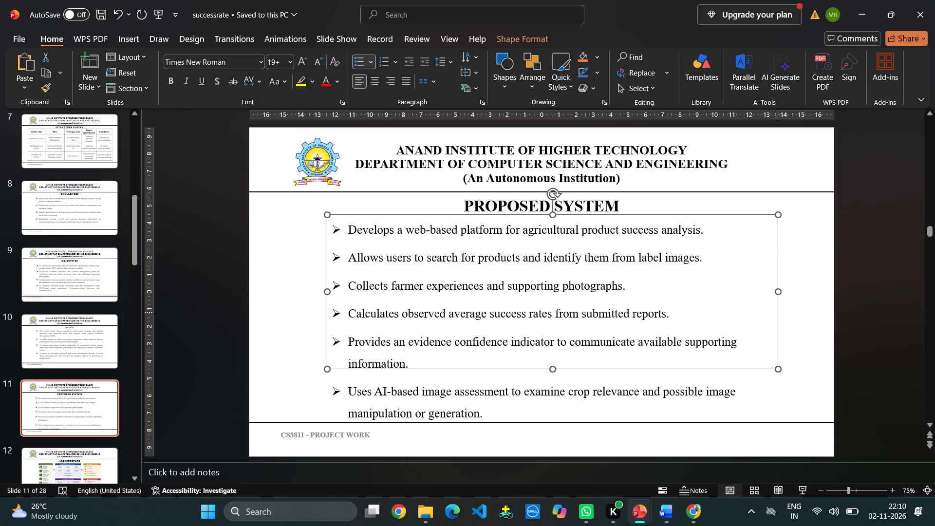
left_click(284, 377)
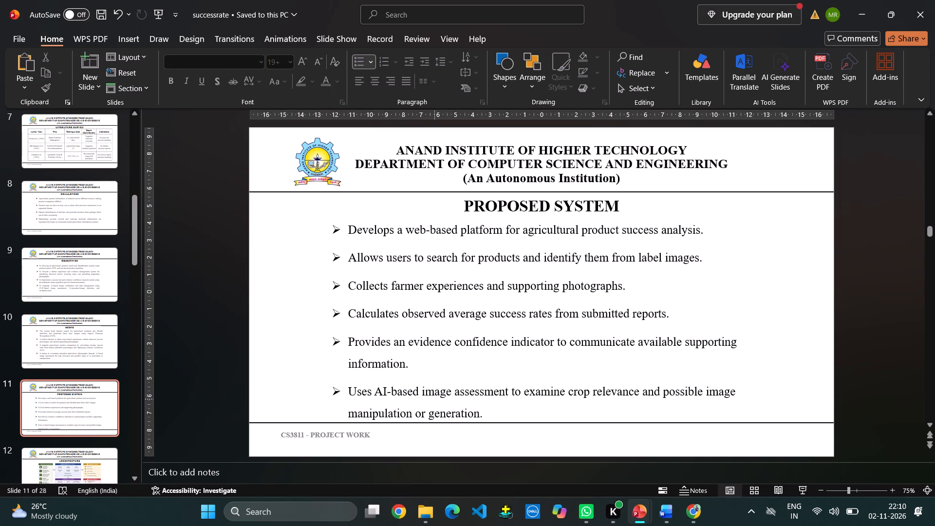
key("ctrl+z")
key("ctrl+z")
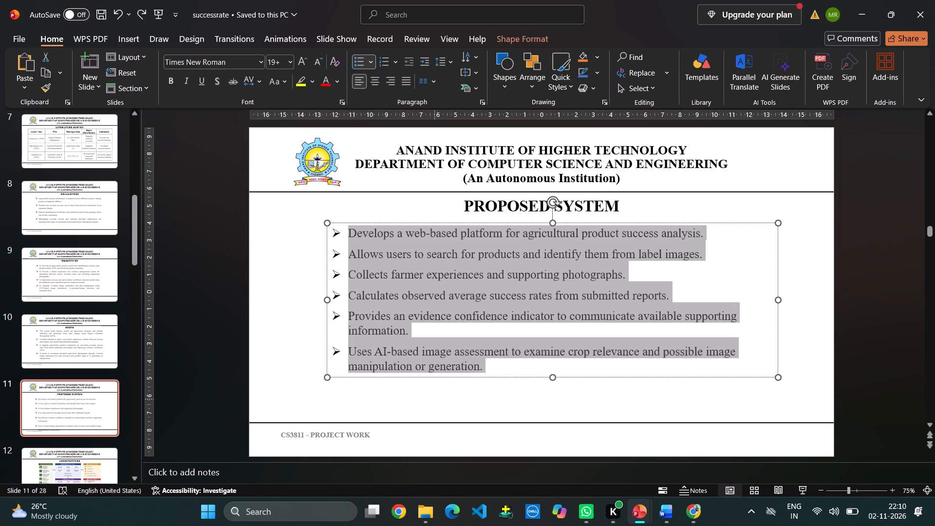
Narrow the Proposed System text box by pulling its far side in close to the ends of the longest lines.
left_click(644, 400)
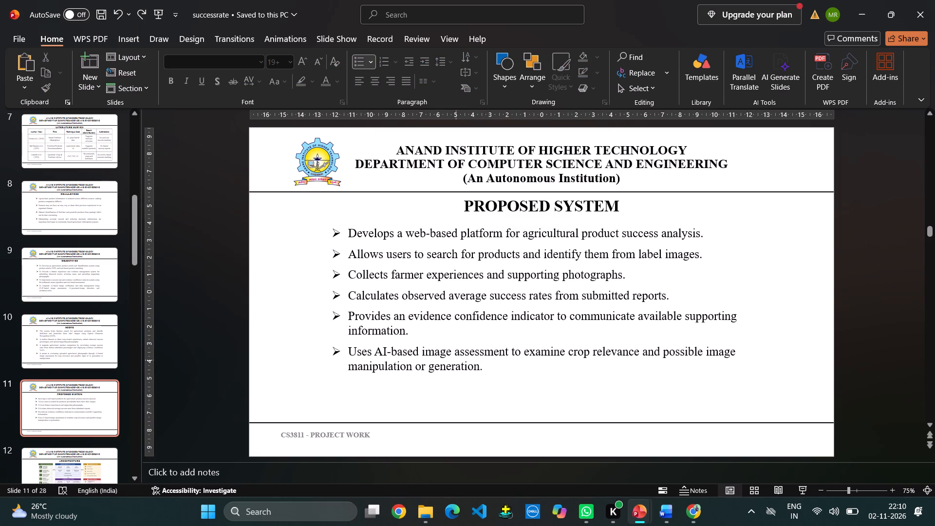
left_click(513, 321)
key("Down")
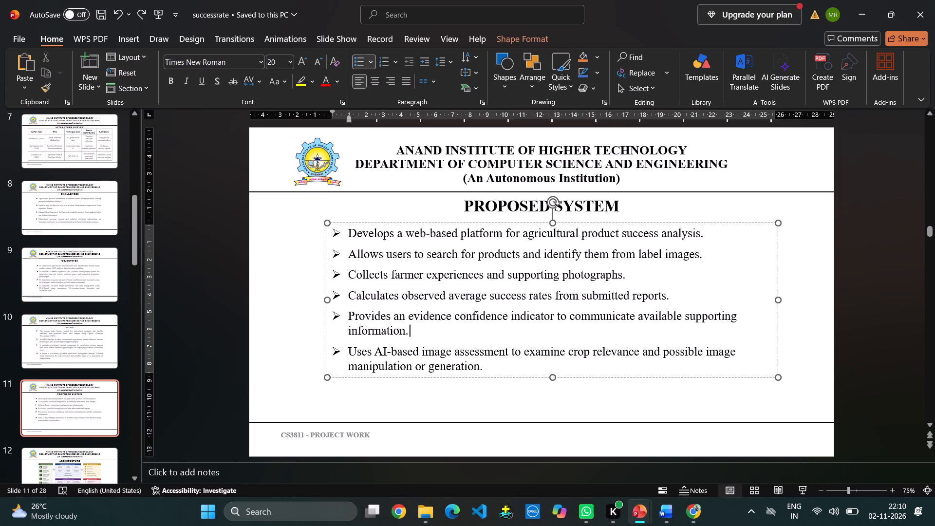
key("Down")
key("ctrl+a")
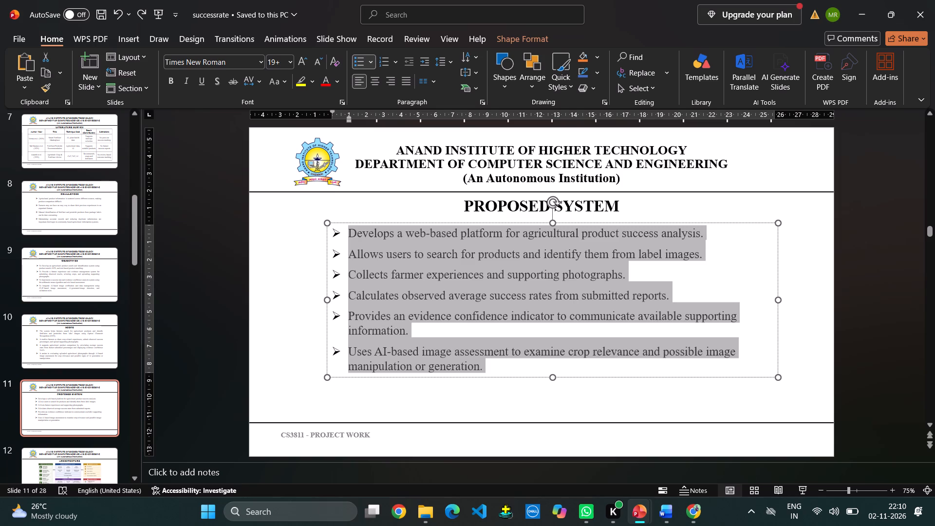
left_click_drag(780, 302, 785, 301)
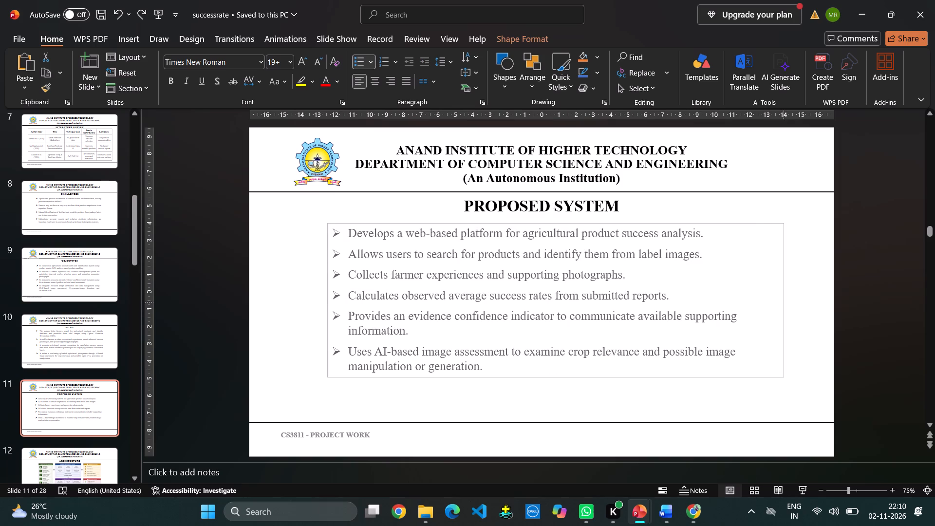
left_click_drag(785, 301, 746, 305)
Nudge the Proposed System text box slightly downward, away from the slide title.
left_click(520, 373)
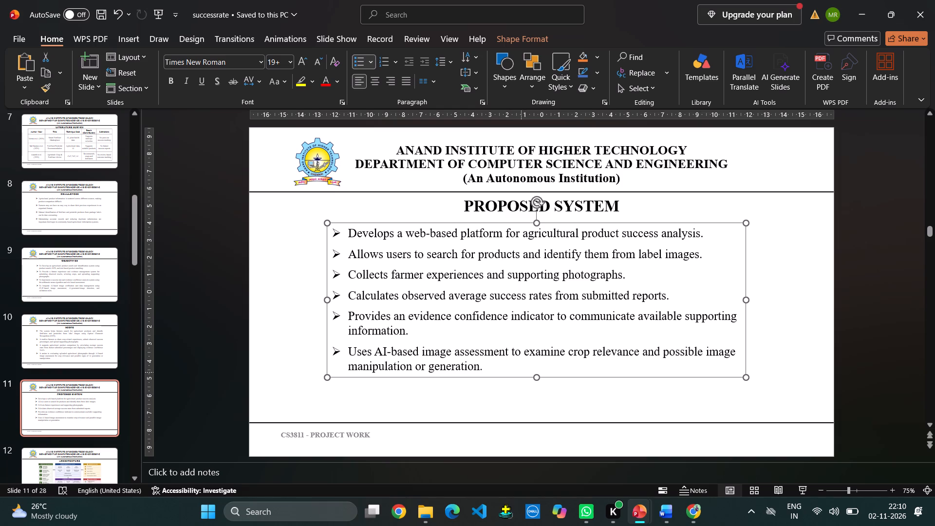
key("Down")
key("Down")
key("Down")
key("Down")
key("Down")
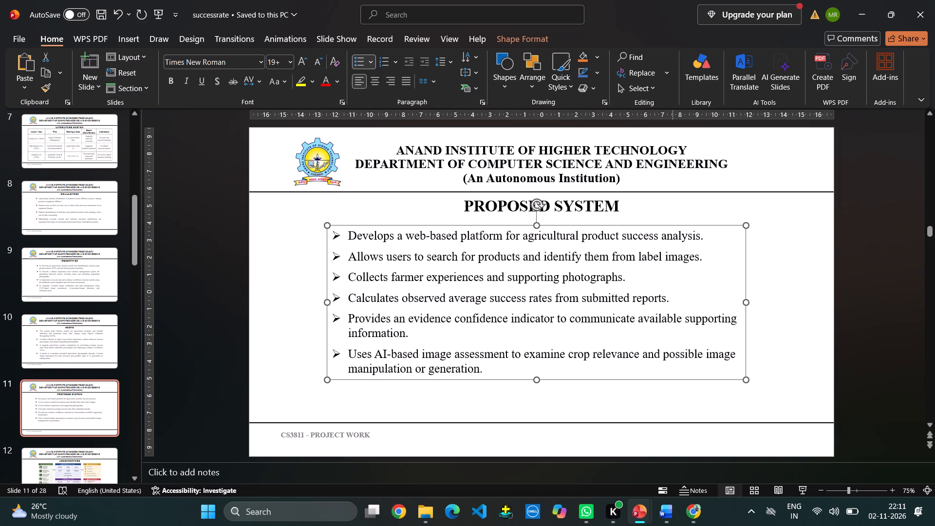
Look through the remaining slides from Architecture to Thank You, checking their content and which Screenshots and certificate slides need filling.
left_click(817, 313)
key("Down")
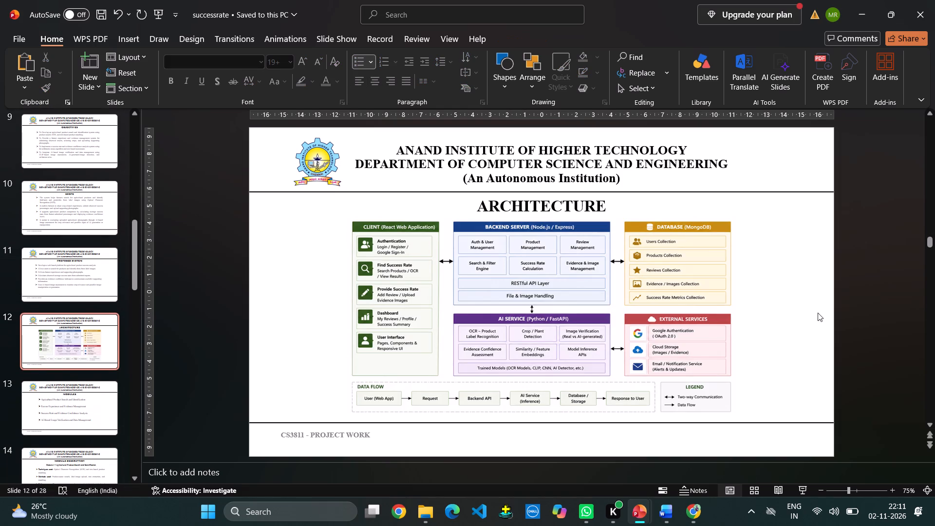
key("Down")
key("Down")
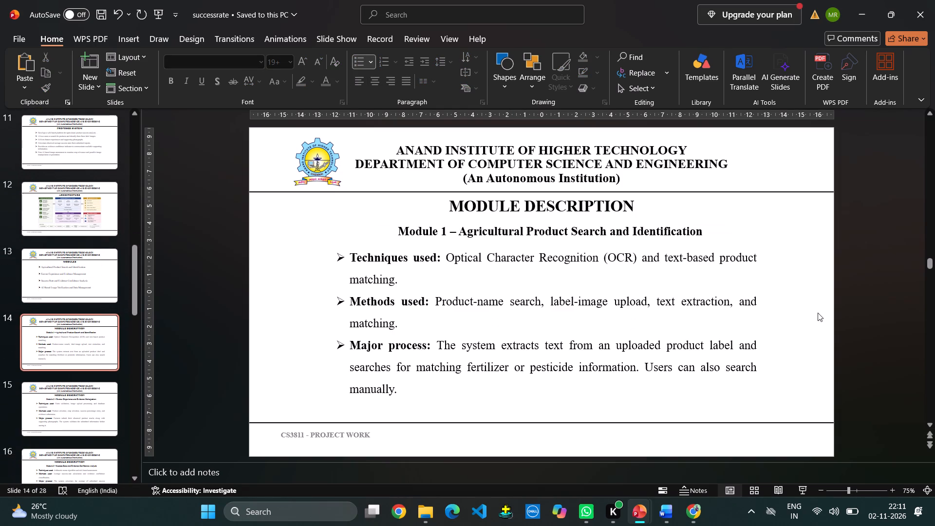
key("Down")
key("Down")
key("Down")
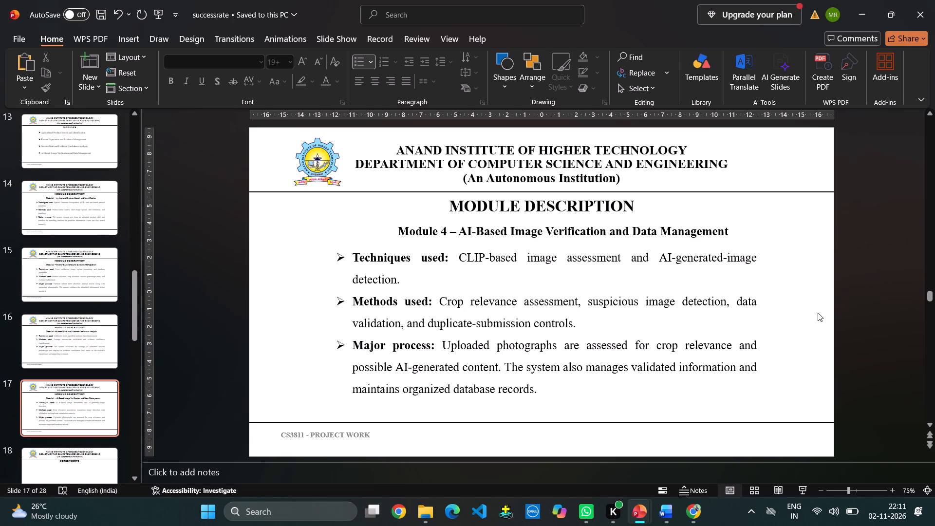
key("Down")
key("Up")
key("Up")
key("Up")
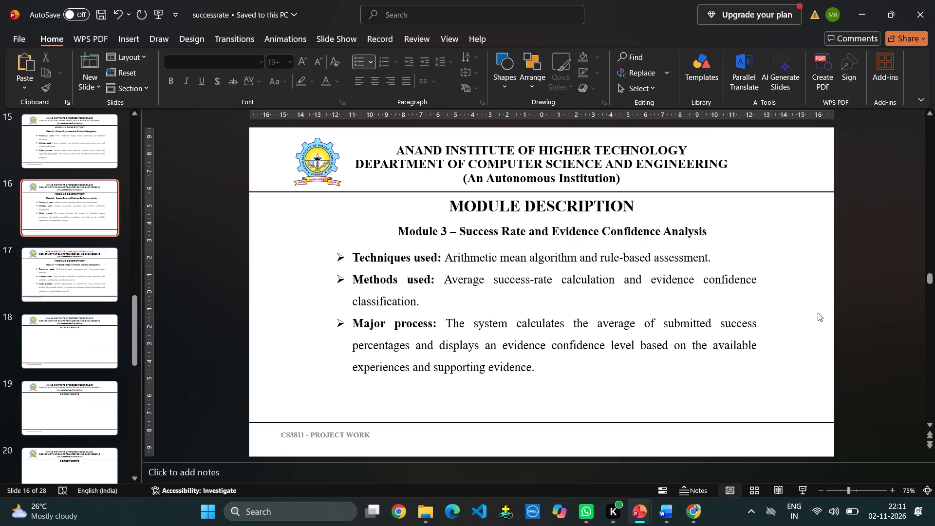
key("Up")
key("Down")
key("Down")
key("Down")
key("Down")
key("Down")
key("Down")
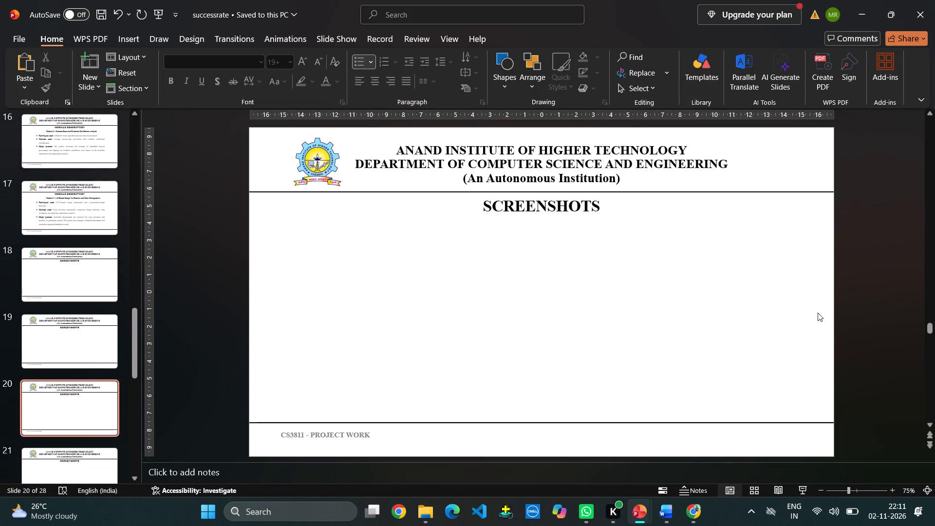
key("Down")
key("Up")
key("Down")
key("Up")
key("Down")
key("Up")
key("Up")
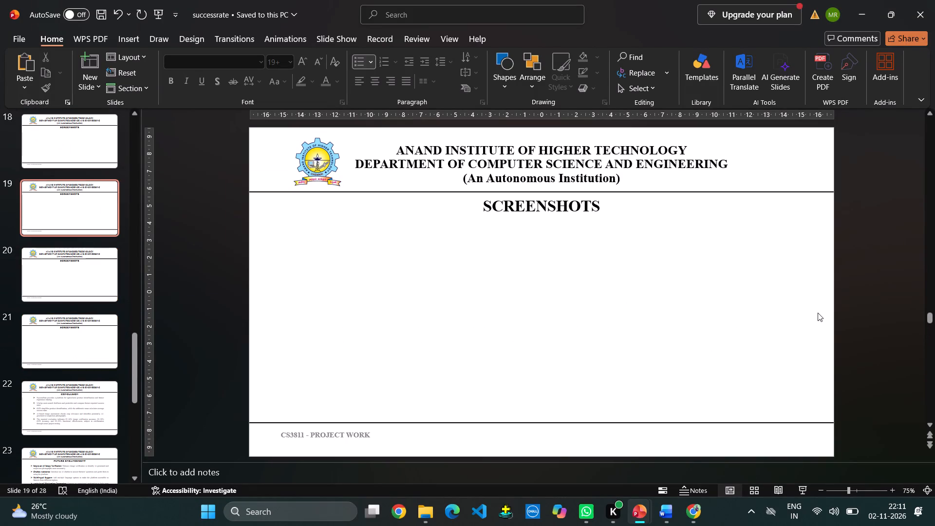
key("Up")
key("Up")
key("Down")
key("Down")
key("Down")
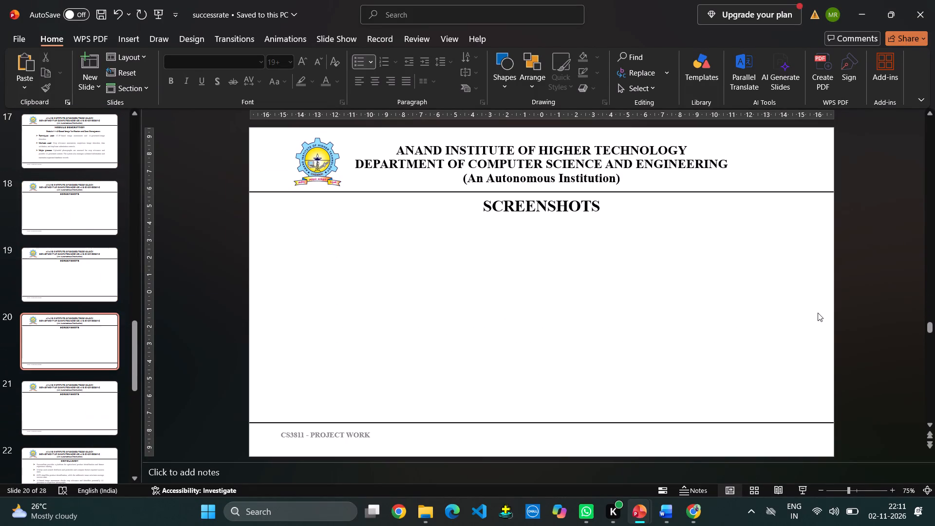
key("Down")
key("Down")
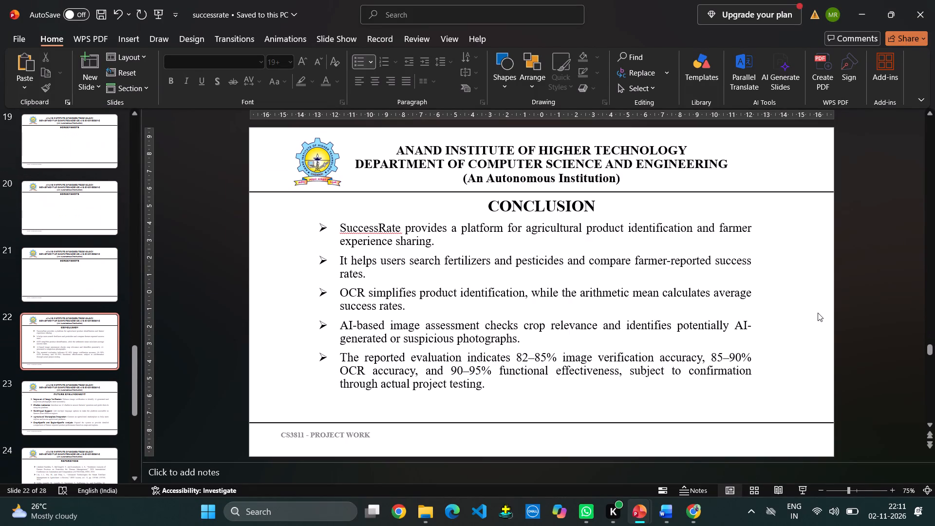
key("Down")
key("Down")
key("Down")
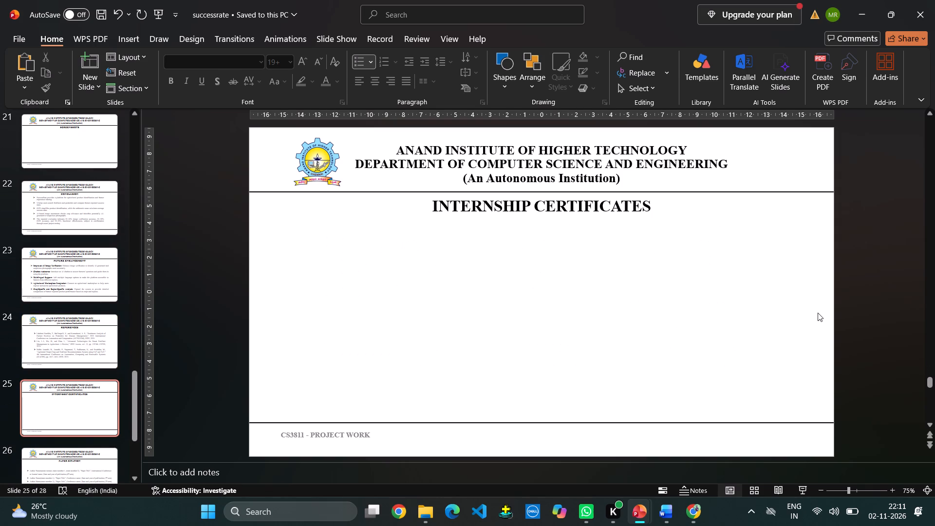
key("Down")
key("Down")
key("Down")
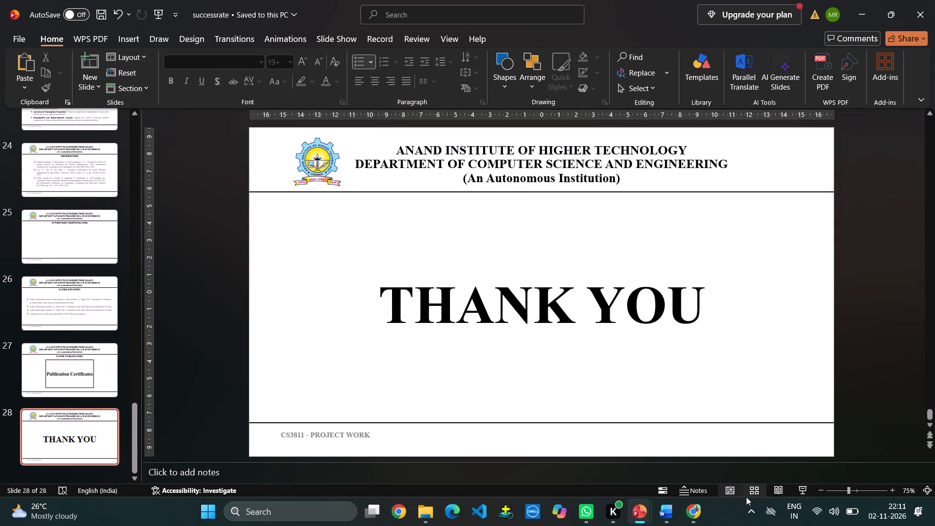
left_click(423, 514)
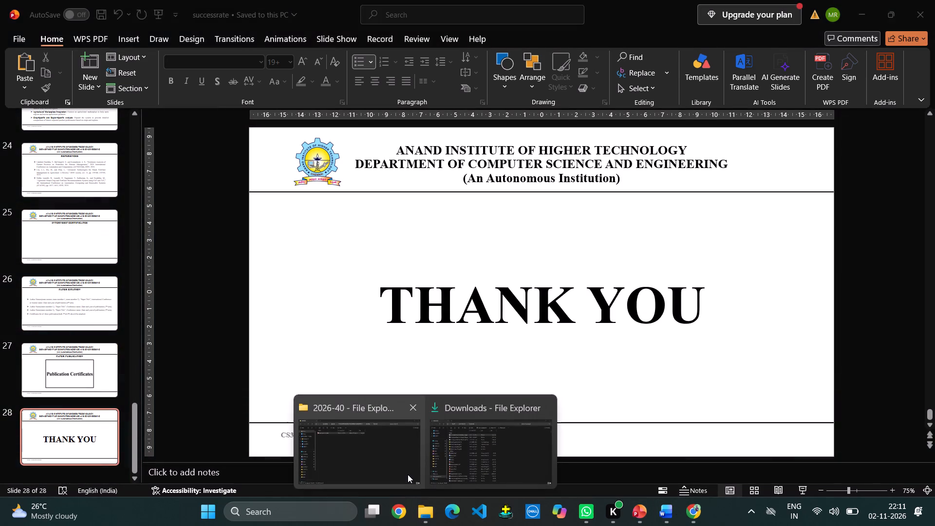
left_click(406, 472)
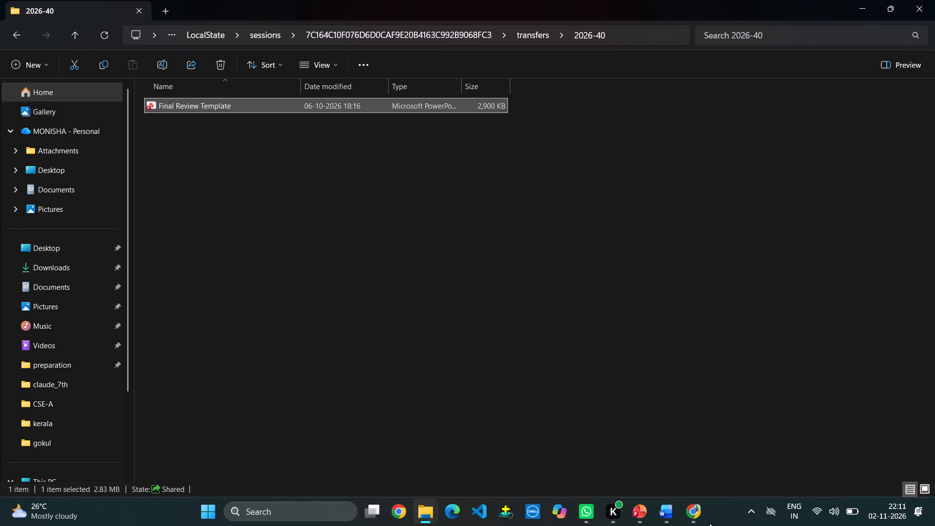
Switch to the successrate report in Word and look back through its images to examine the Login Page and Home Page screenshots.
left_click(670, 514)
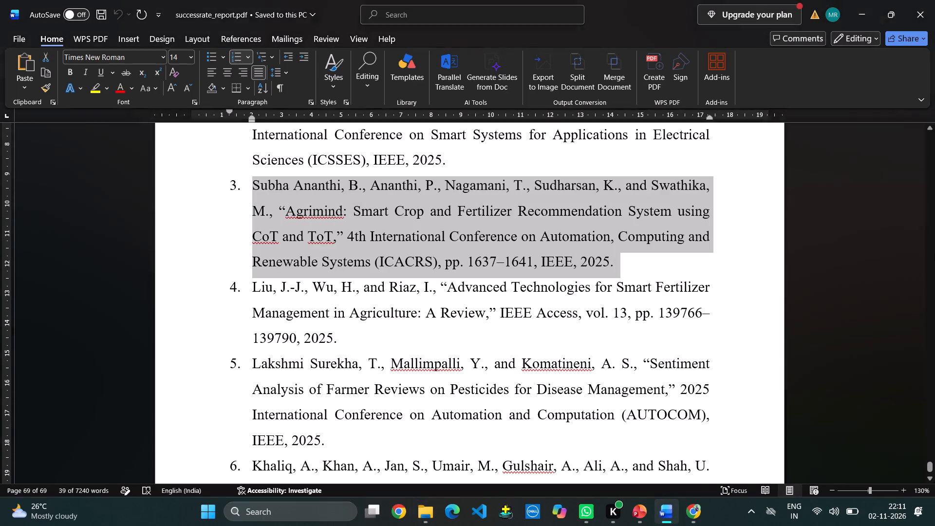
left_click(775, 331)
scroll(754, 356, "up", 9)
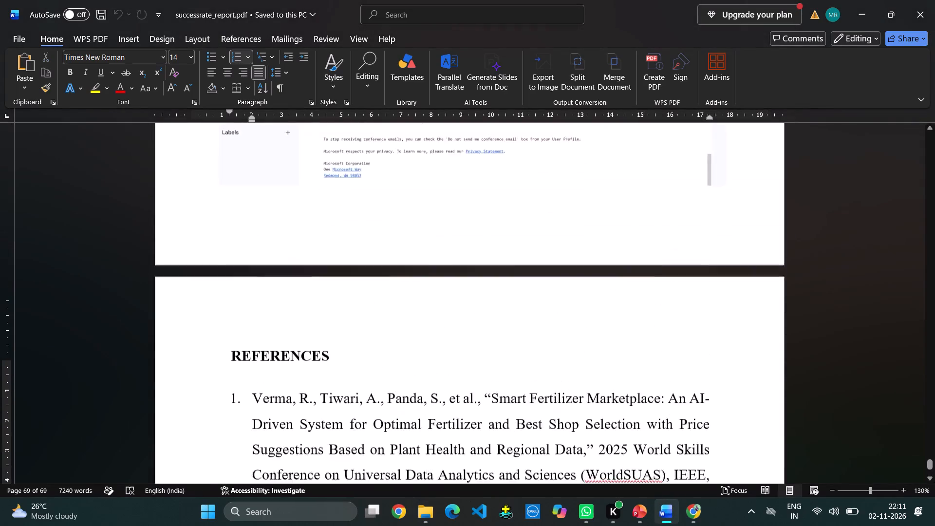
scroll(754, 356, "up", 20)
scroll(754, 356, "up", 20)
scroll(754, 356, "up", 6)
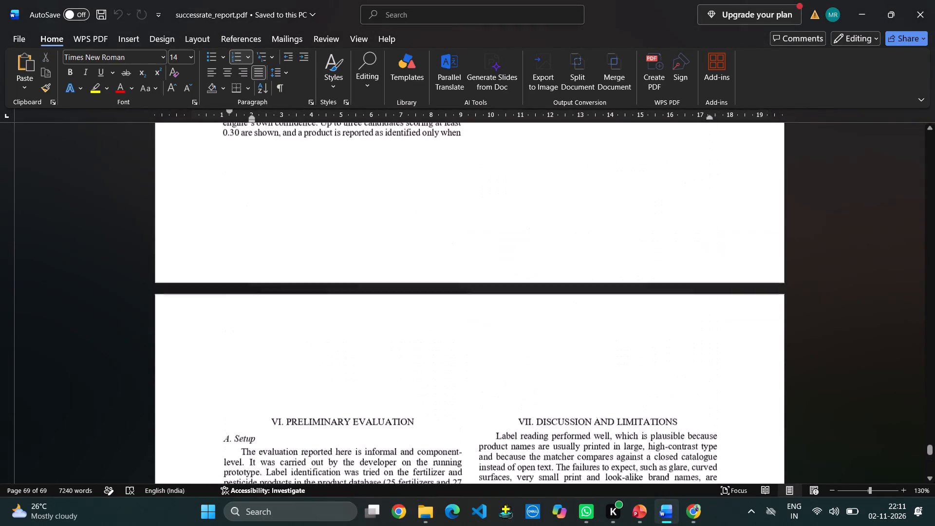
scroll(751, 352, "up", 20)
scroll(751, 352, "up", 20)
scroll(751, 352, "up", 6)
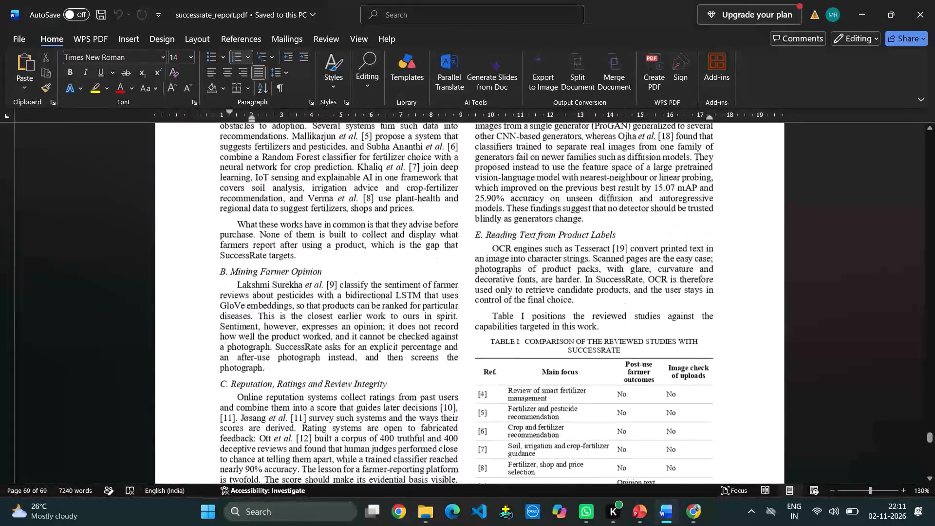
scroll(756, 350, "up", 20)
scroll(756, 350, "up", 20)
scroll(756, 350, "up", 6)
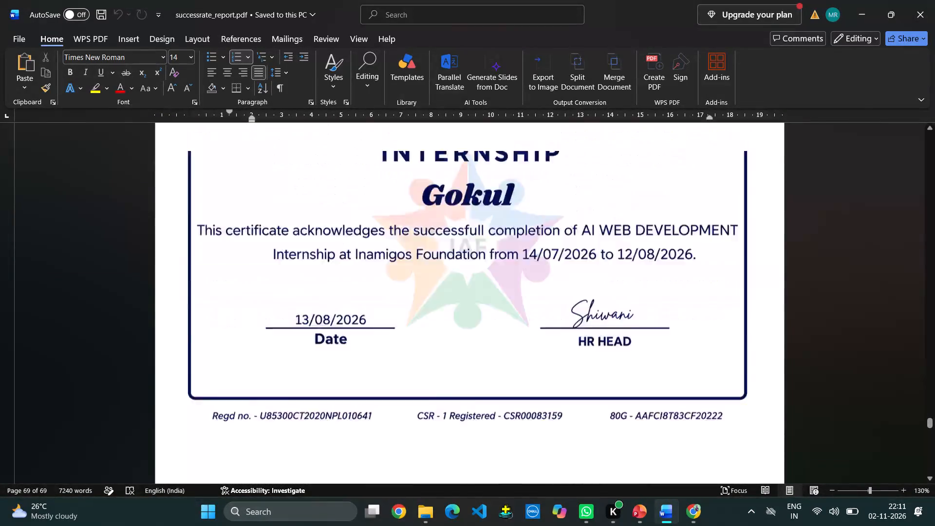
scroll(756, 344, "up", 20)
scroll(756, 344, "up", 20)
scroll(756, 344, "up", 6)
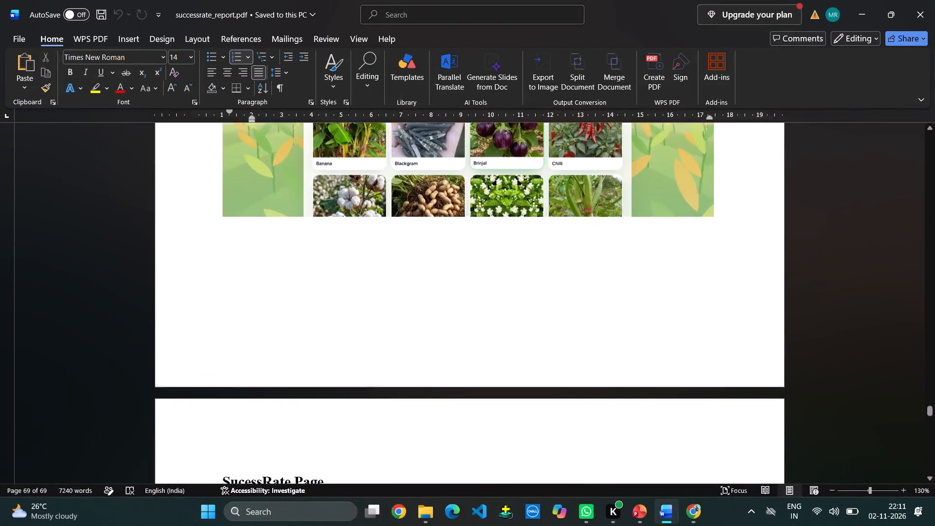
scroll(756, 344, "up", 20)
scroll(756, 344, "up", 20)
scroll(756, 344, "up", 6)
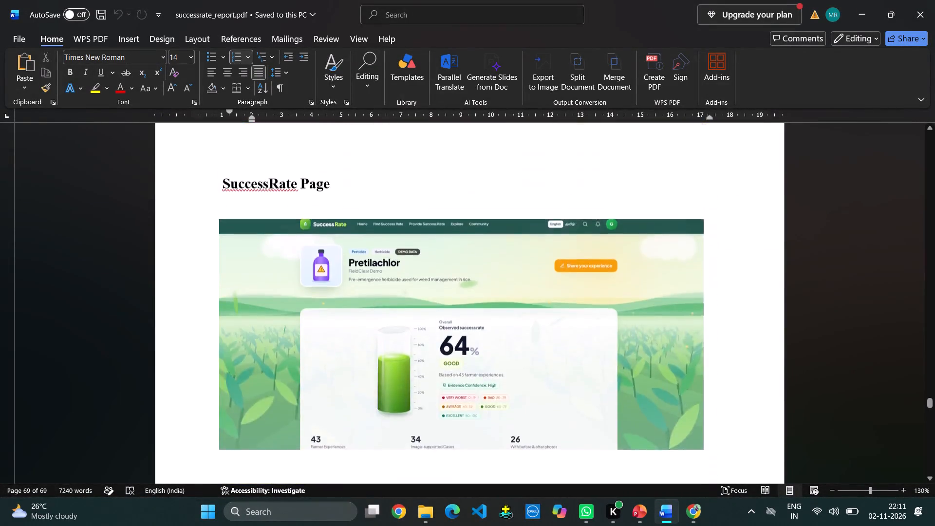
scroll(756, 344, "up", 14)
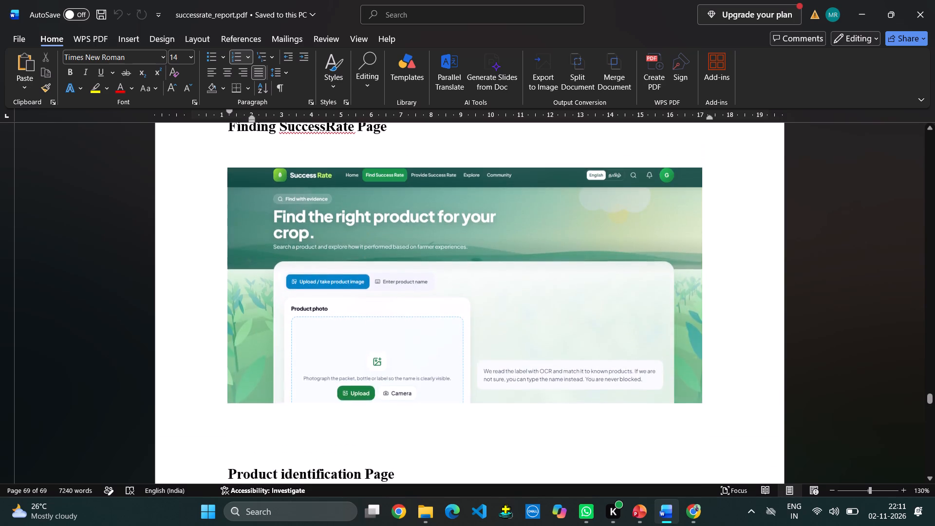
scroll(756, 344, "up", 13)
scroll(756, 345, "down", 5)
scroll(754, 346, "up", 10)
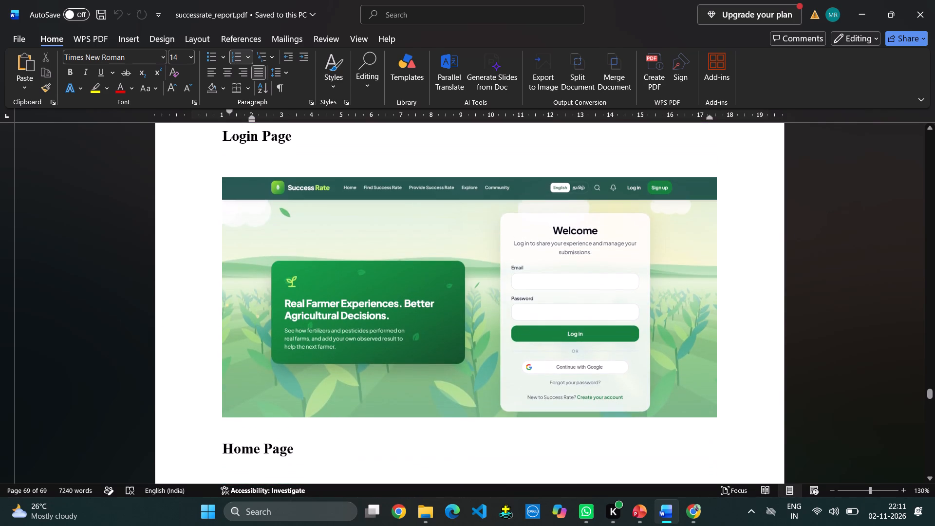
scroll(752, 346, "down", 4)
scroll(752, 346, "up", 3)
scroll(752, 346, "down", 7)
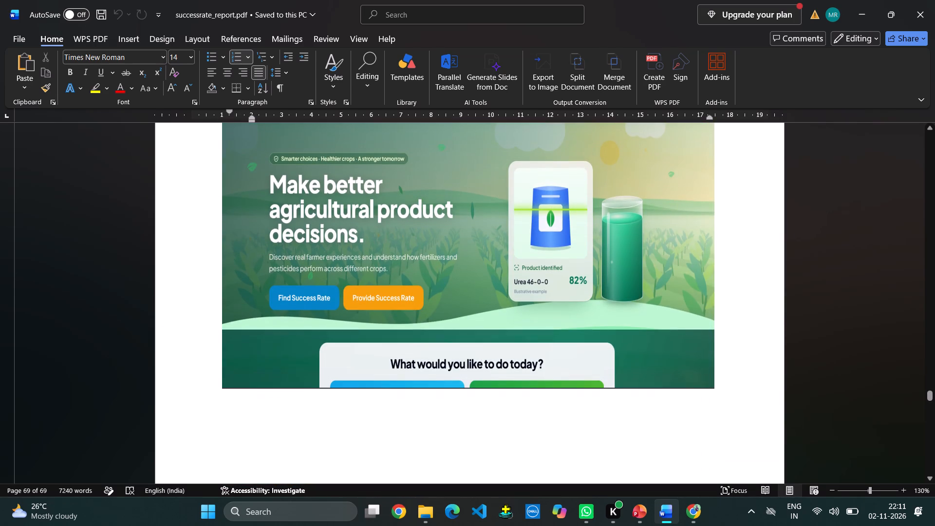
left_click(658, 283)
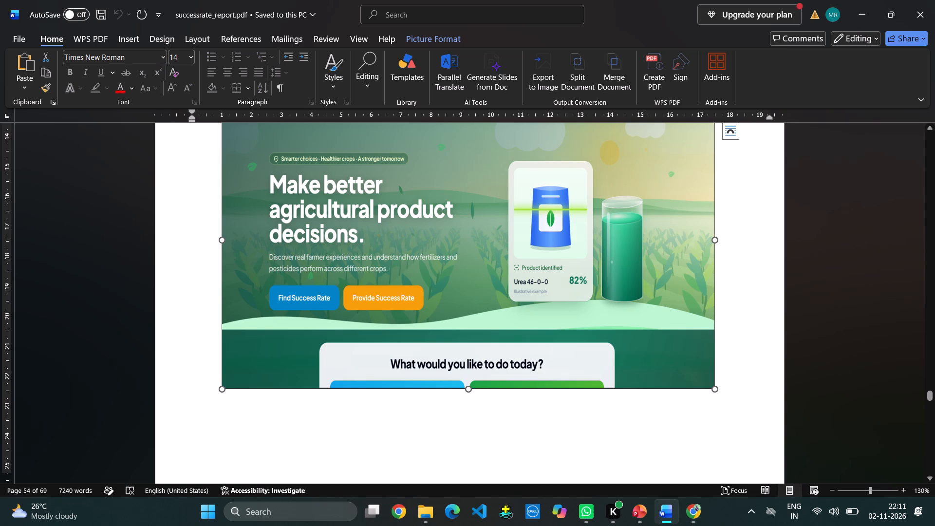
left_click(411, 459)
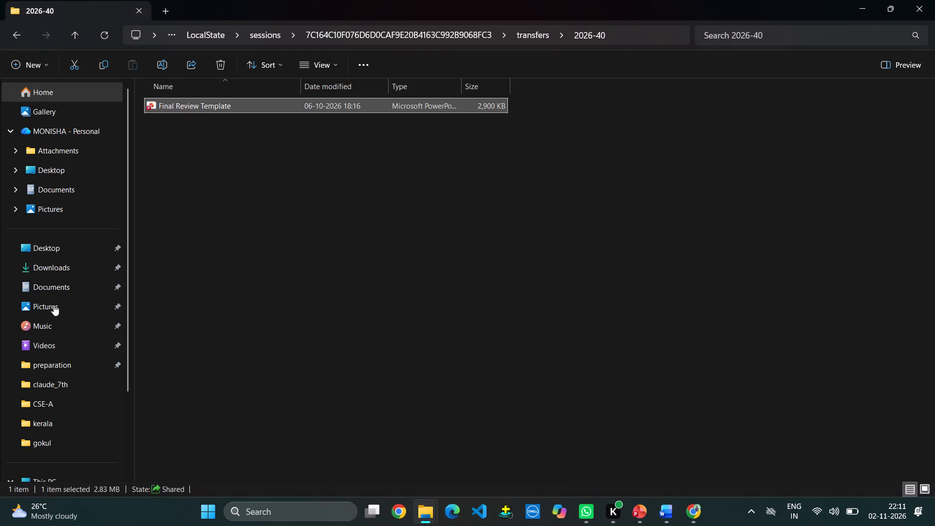
left_click(61, 297)
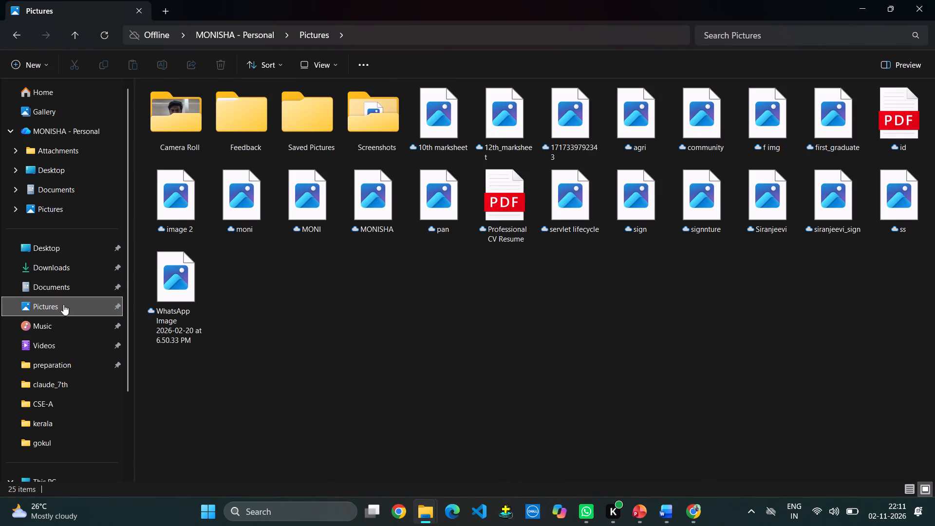
left_click(381, 122)
double_click(381, 122)
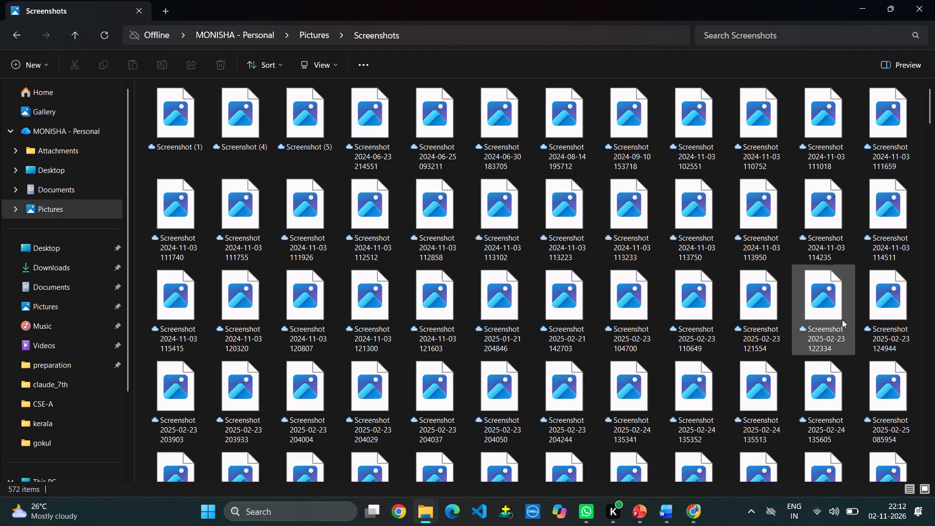
left_click_drag(929, 109, 926, 263)
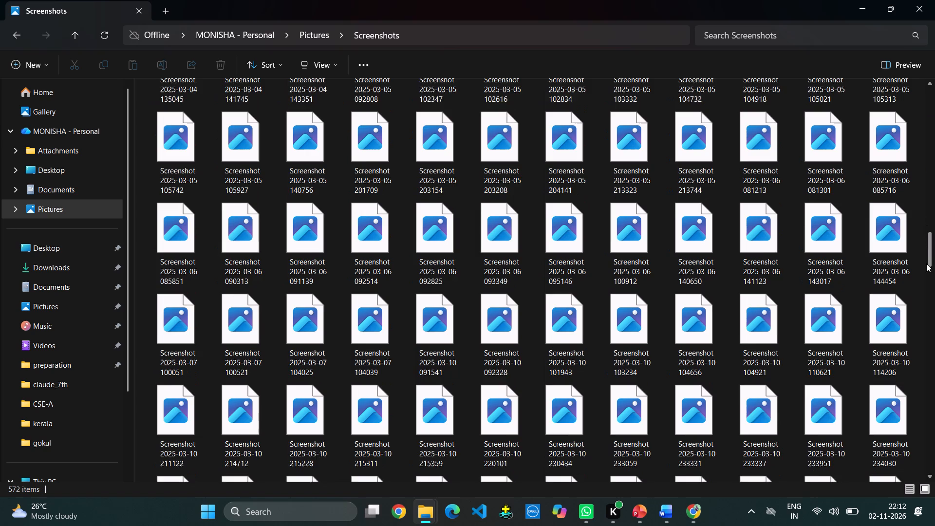
left_click_drag(926, 263, 928, 483)
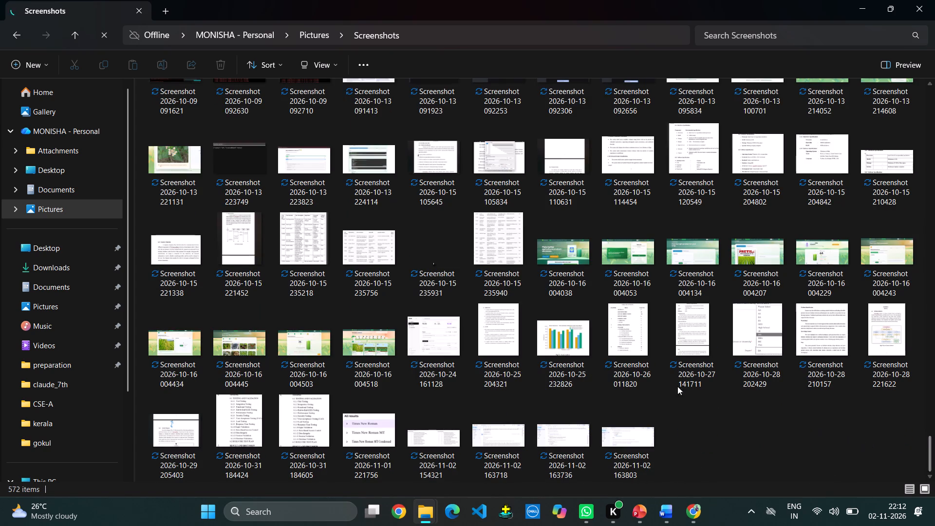
left_click(569, 275)
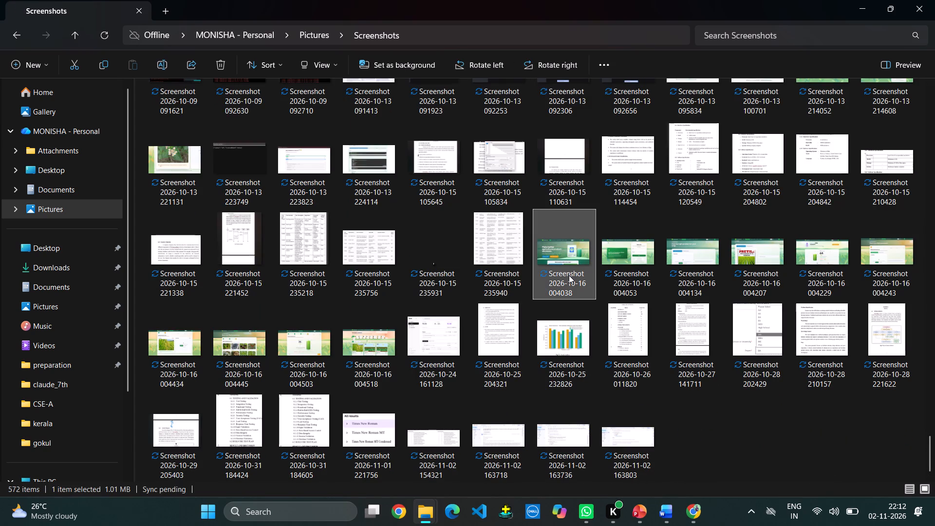
key("ctrl+c")
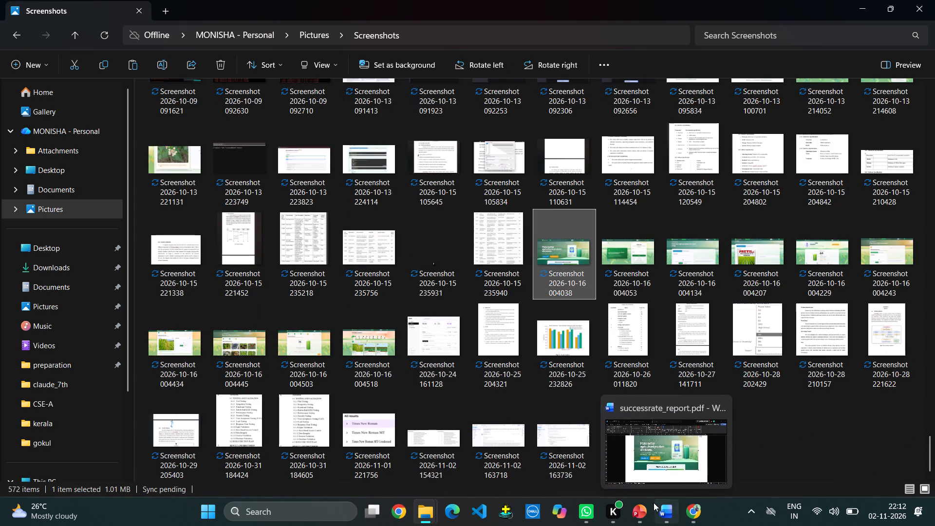
Switch back to the successrate presentation in PowerPoint and paste the copied home page image onto slide 18, the first Screenshots slide.
left_click(643, 503)
left_click(622, 467)
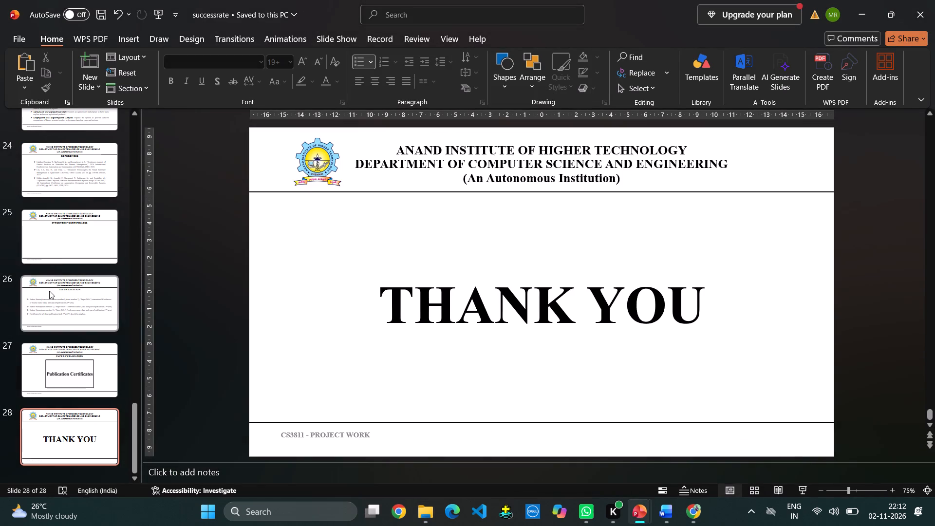
left_click(57, 253)
scroll(57, 247, "up", 10)
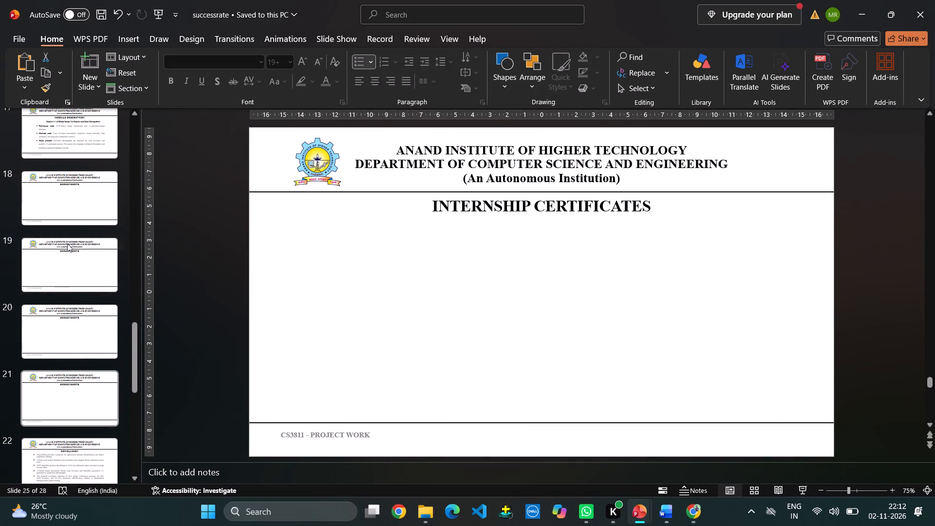
left_click(73, 205)
left_click(490, 300)
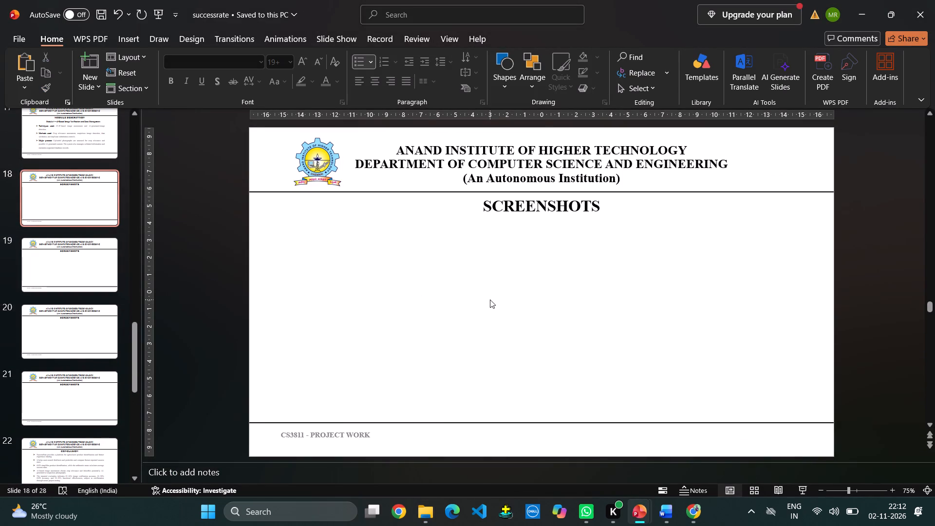
key("ctrl+v")
Shrink the home page image on slide 18 to about 11.54 by 23.68 cm and centre it below the SCREENSHOTS heading.
left_click_drag(602, 387, 593, 386)
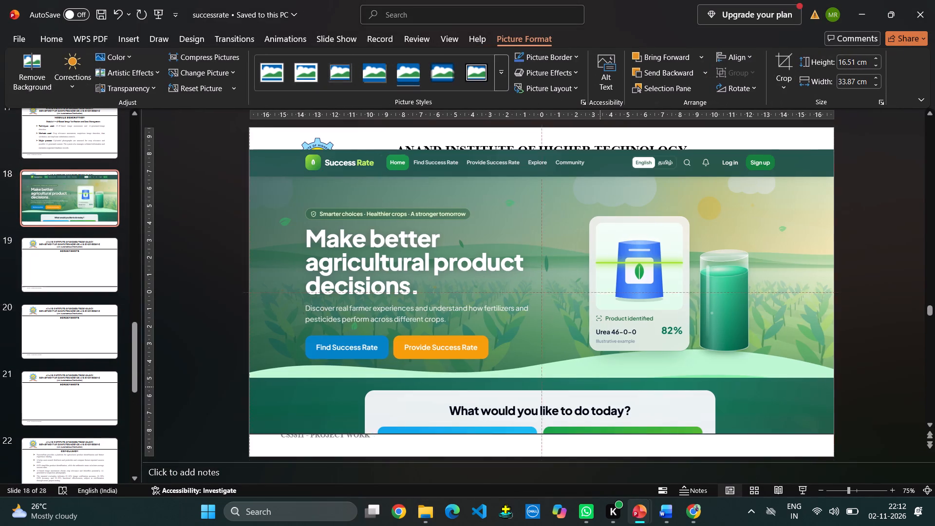
left_click_drag(593, 386, 592, 380)
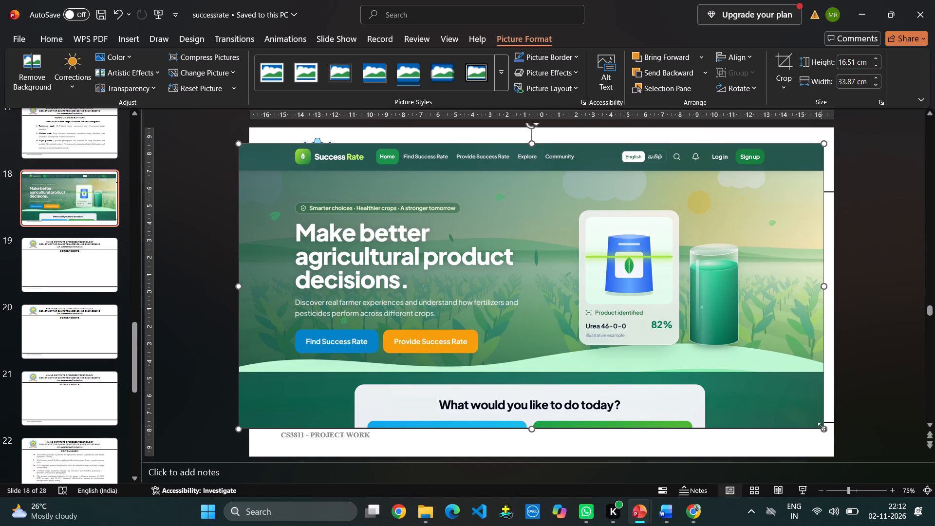
left_click_drag(822, 427, 735, 357)
left_click_drag(603, 291, 675, 348)
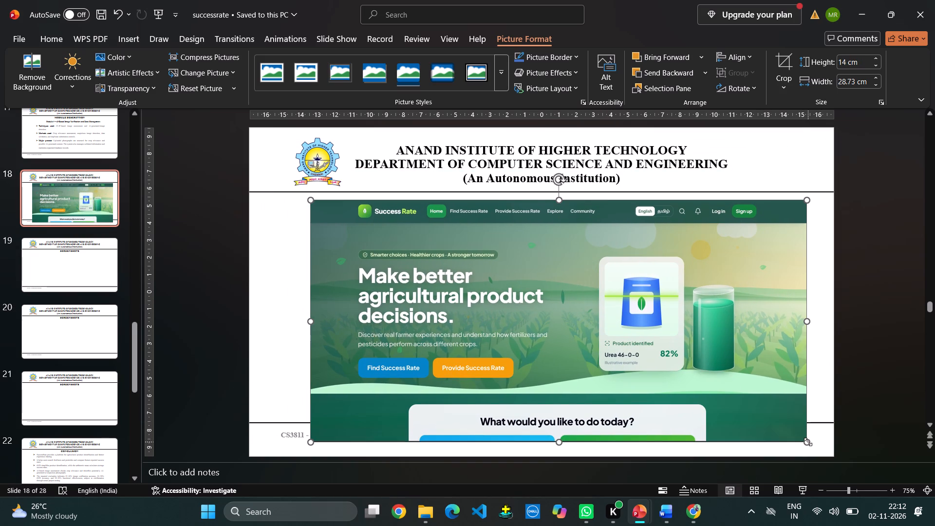
left_click_drag(808, 442, 718, 363)
left_click_drag(563, 317, 576, 321)
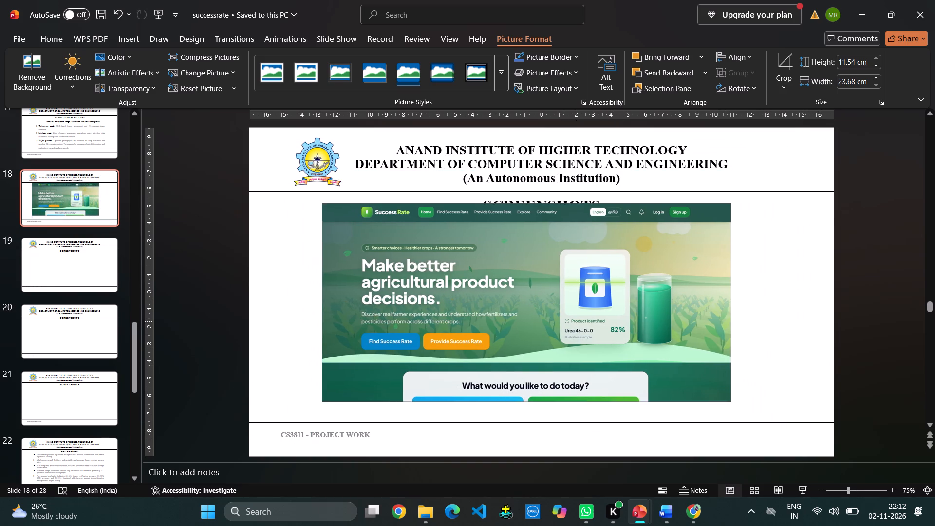
left_click_drag(576, 321, 591, 330)
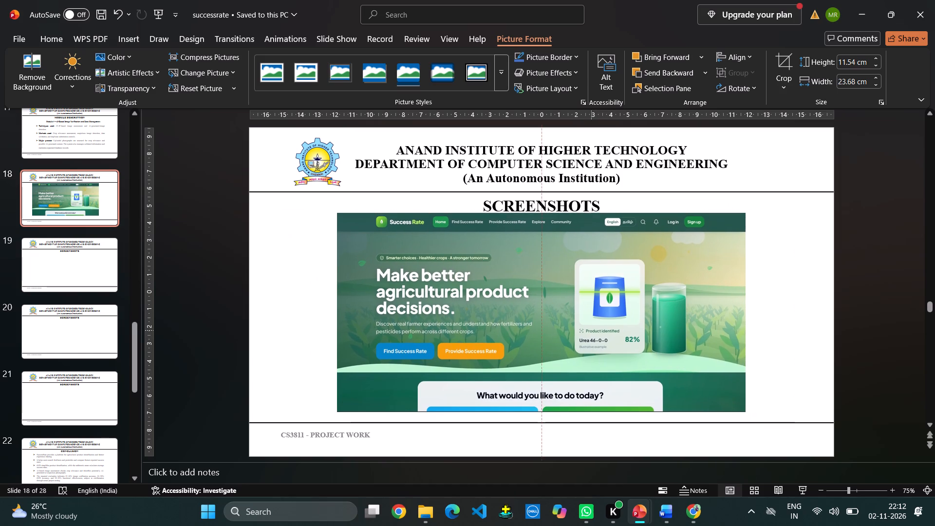
left_click_drag(591, 330, 591, 331)
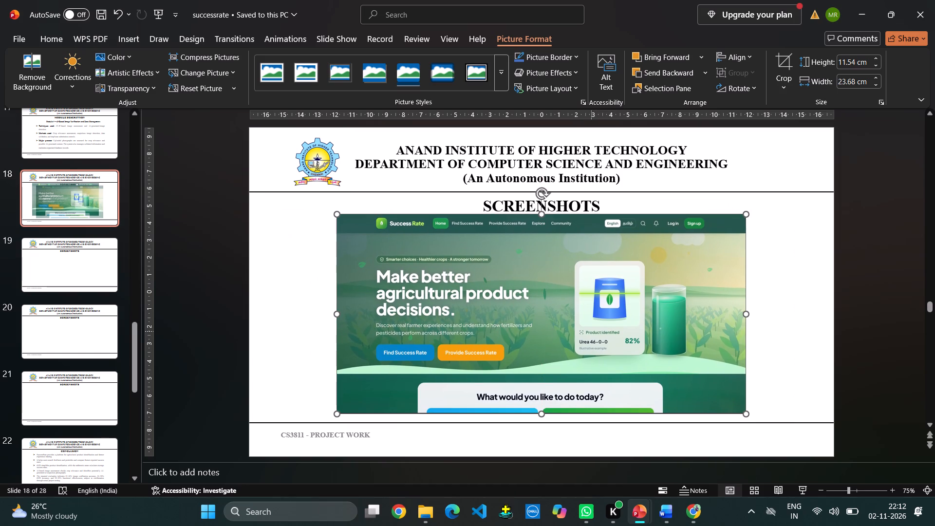
left_click(794, 321)
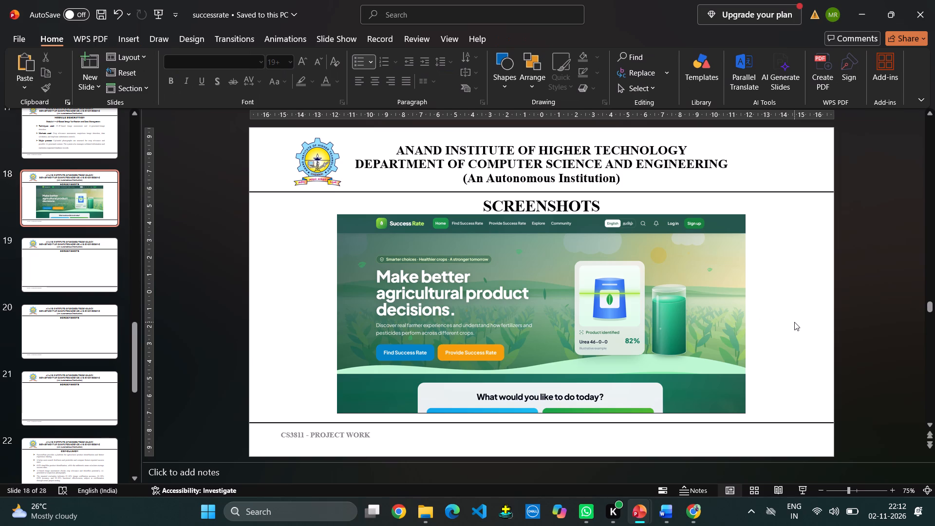
left_click(62, 279)
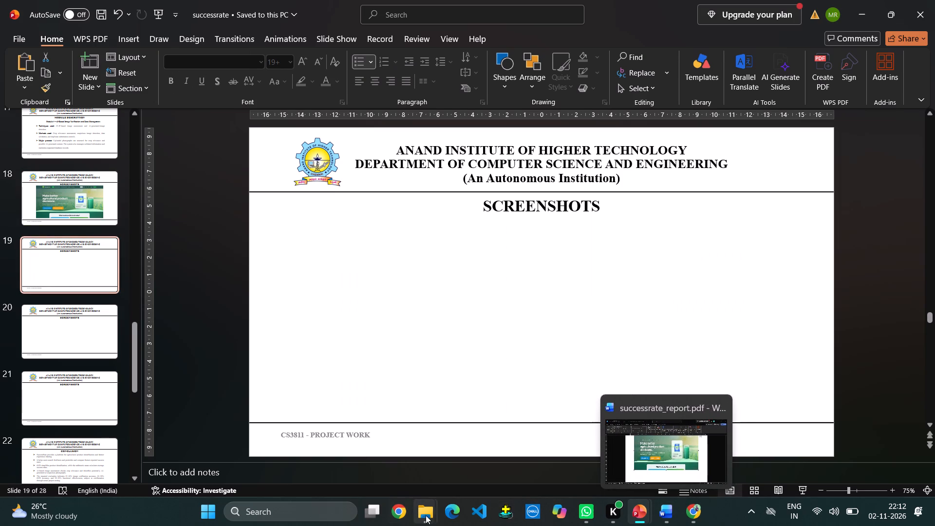
left_click(448, 473)
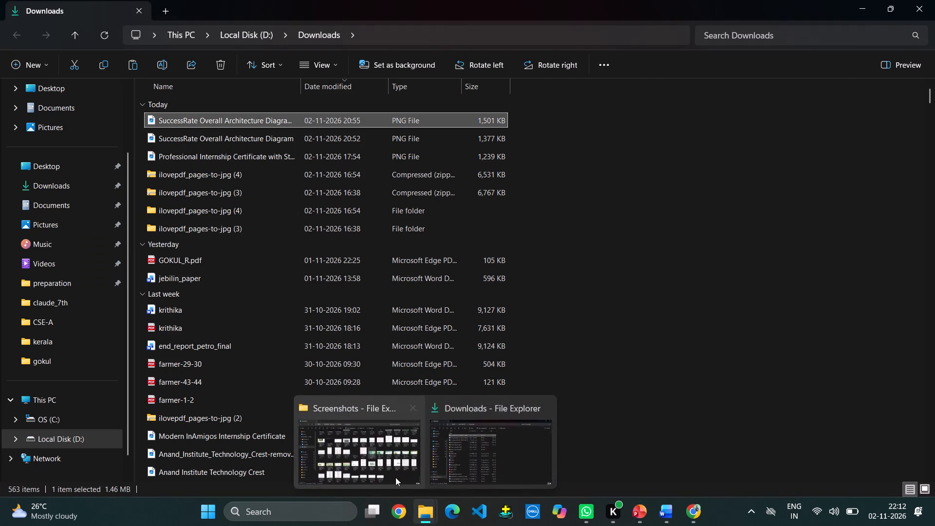
left_click(386, 466)
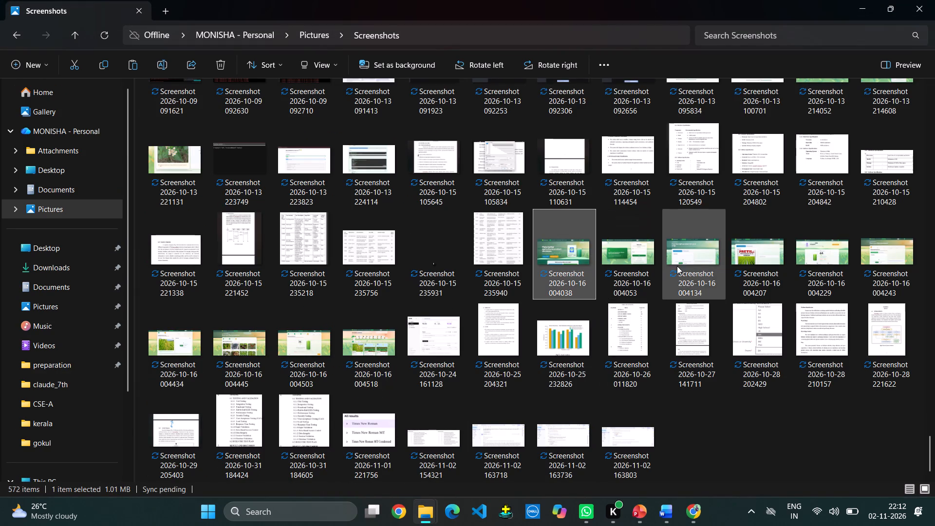
left_click(757, 270)
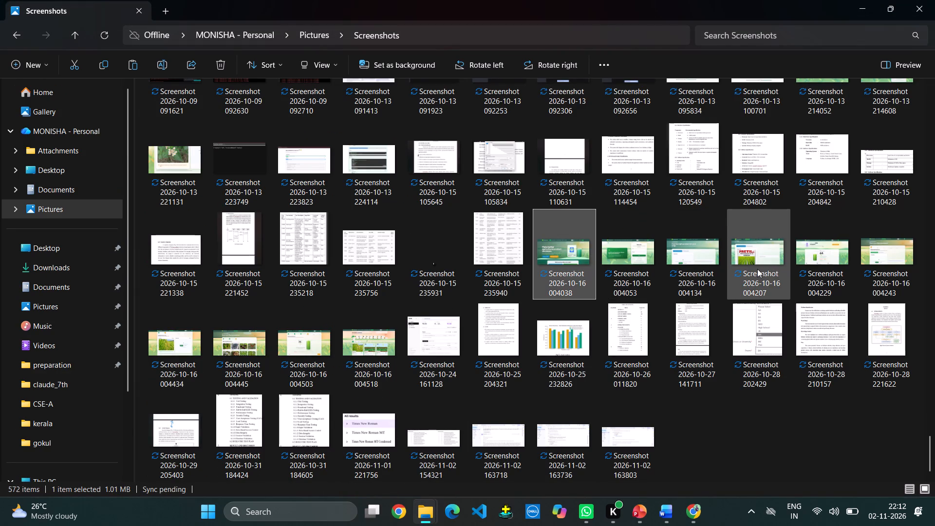
key("ctrl+c")
key("alt+Tab")
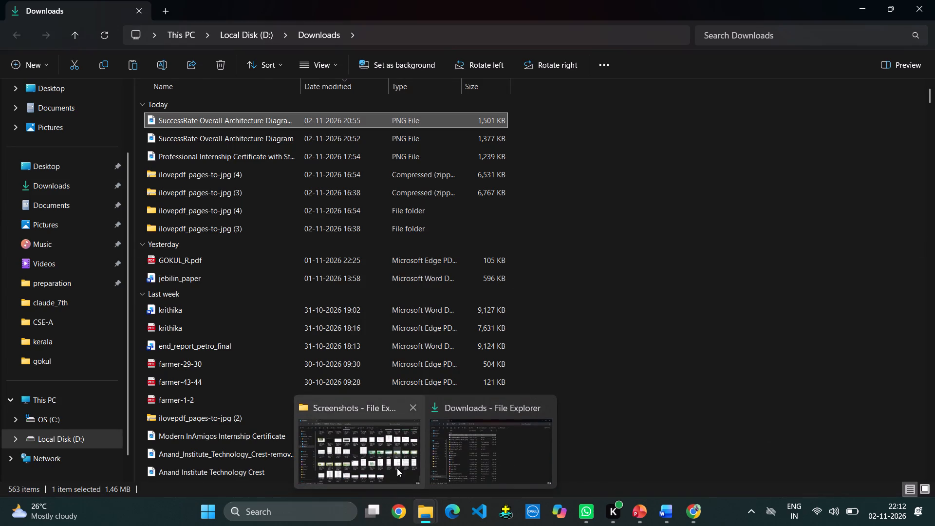
left_click(394, 465)
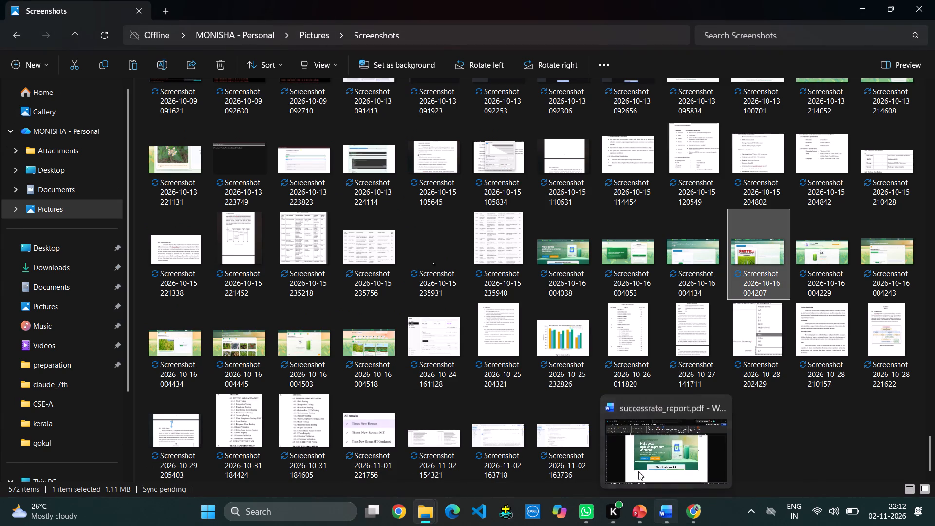
left_click(632, 452)
scroll(500, 413, "up", 3)
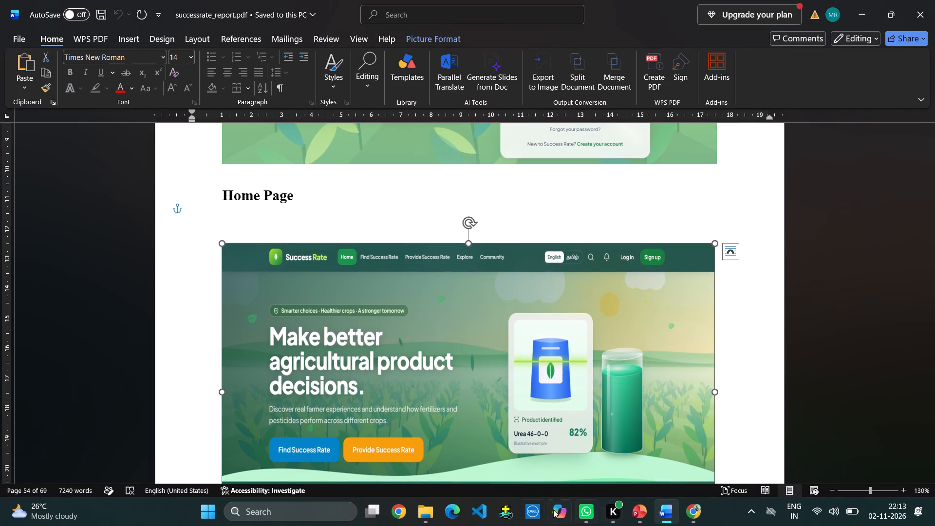
left_click(403, 471)
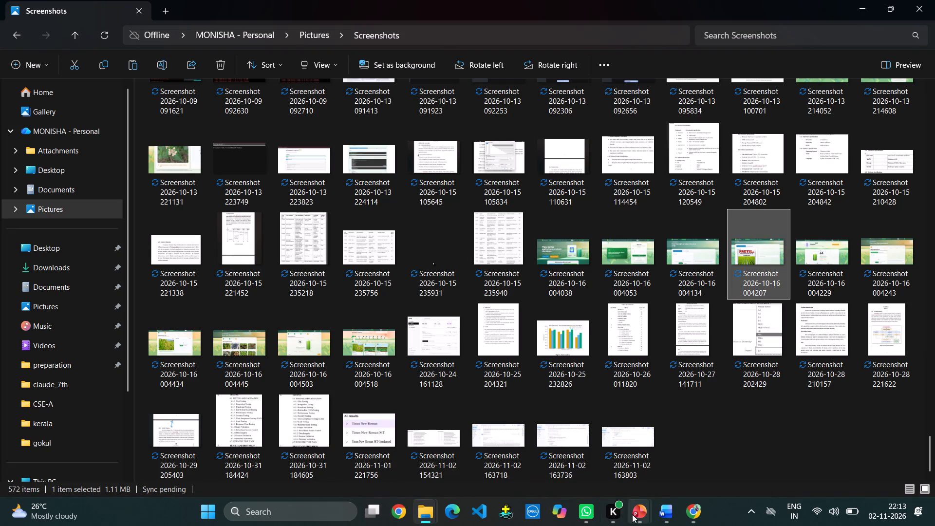
left_click(603, 469)
left_click(520, 357)
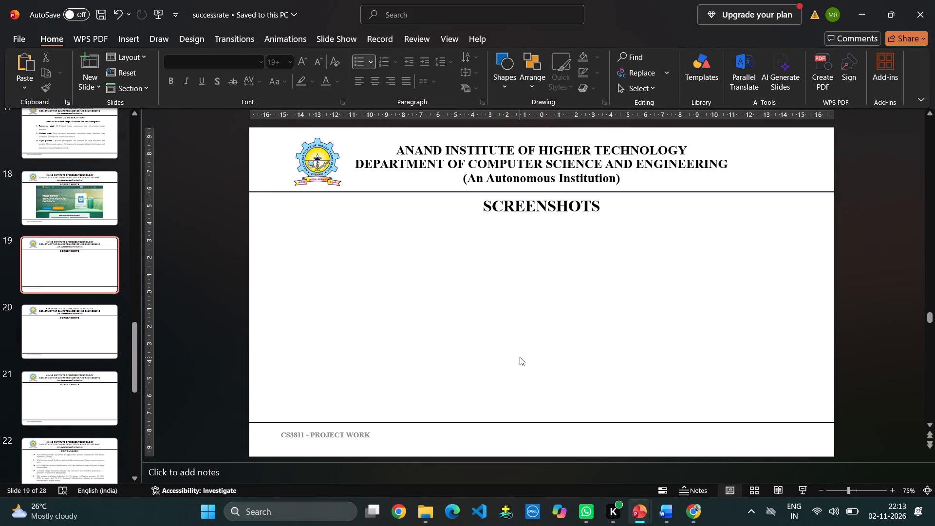
key("ctrl+v")
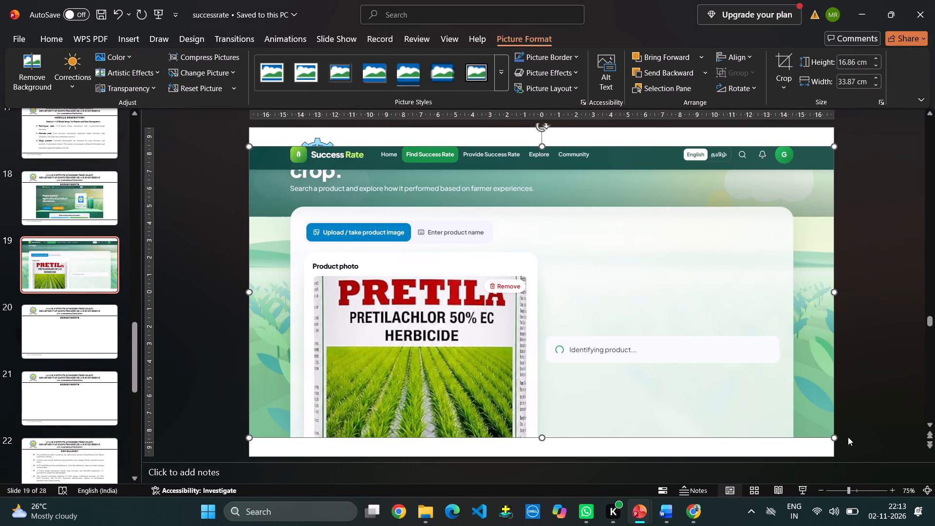
Shrink the product photo upload image on slide 19 to about 11.55 by 23.21 cm and centre it below the heading.
left_click_drag(835, 439, 722, 369)
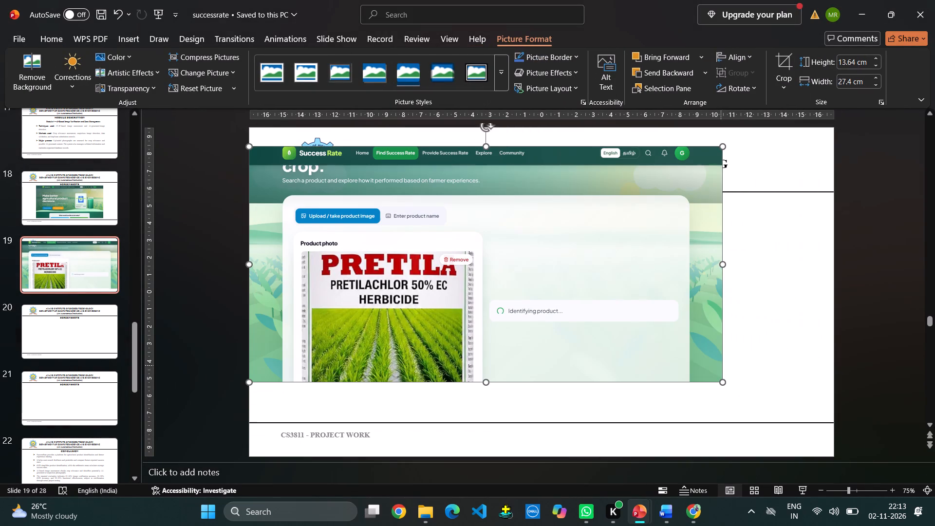
left_click_drag(567, 325, 636, 380)
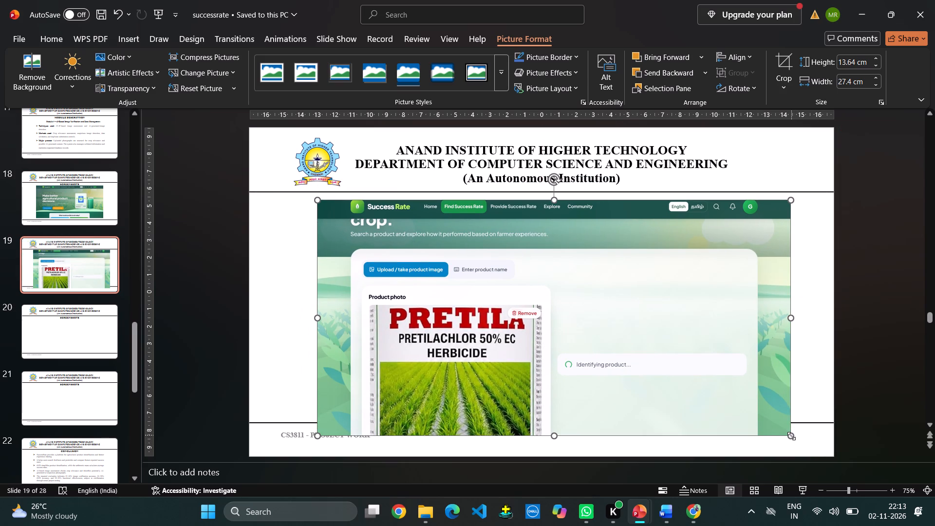
left_click_drag(791, 436, 717, 378)
left_click_drag(592, 344, 603, 352)
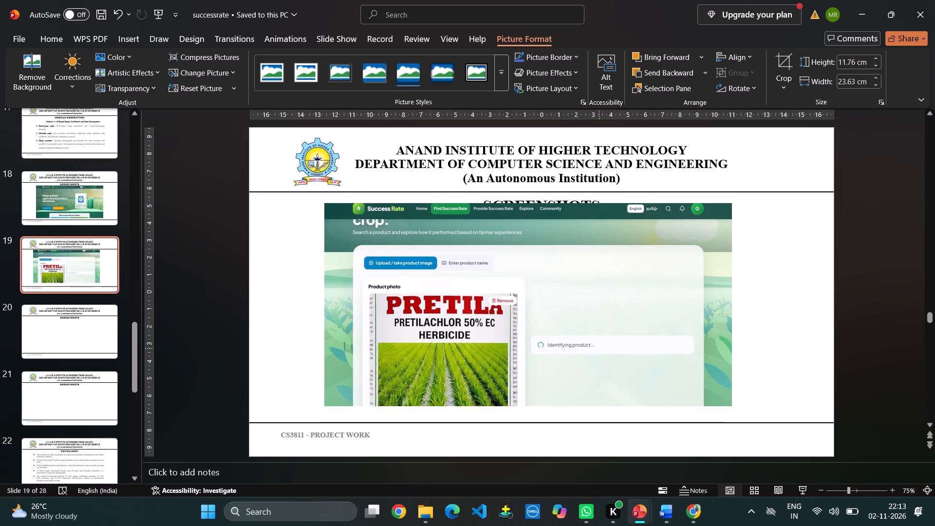
left_click_drag(603, 352, 612, 358)
left_click_drag(746, 412, 745, 411)
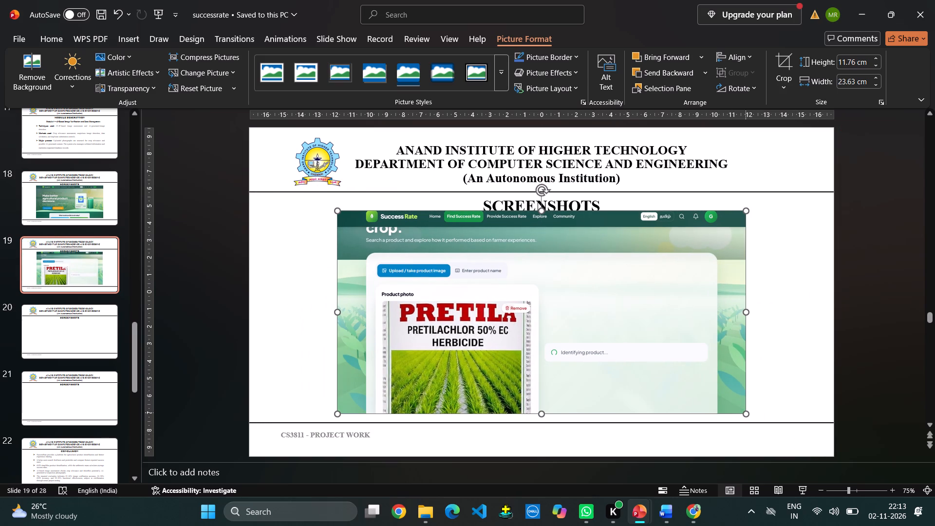
left_click_drag(745, 411, 738, 406)
left_click_drag(655, 361, 661, 364)
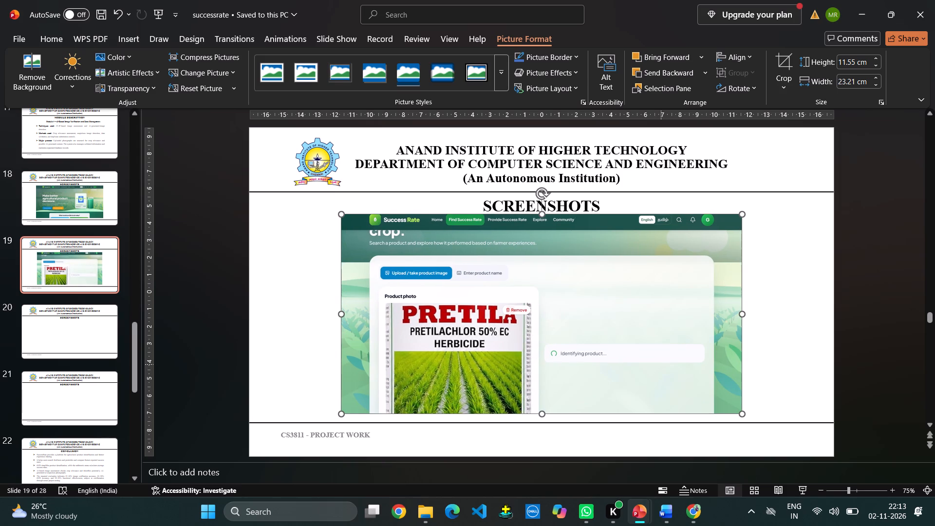
Nudge the slide 19 image slightly down to clear the heading and compare its placement with the image on slide 18.
key("Up")
key("Up")
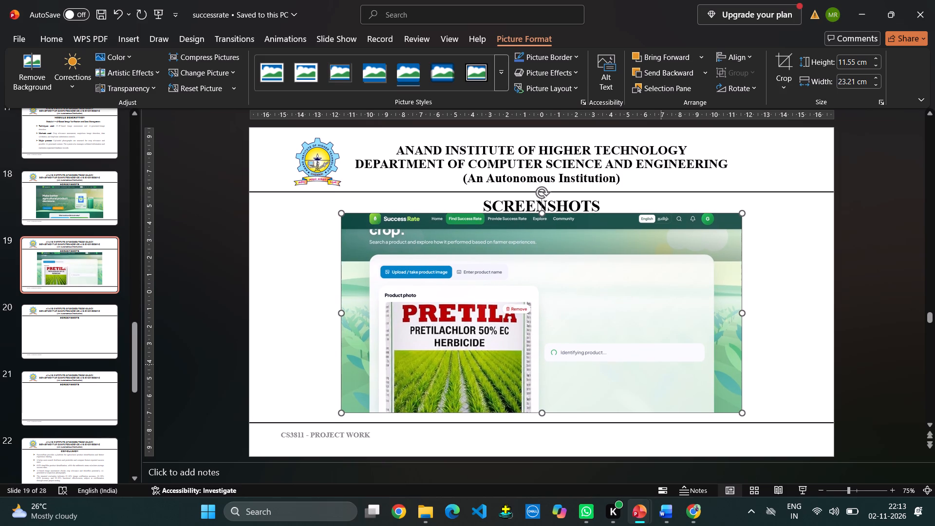
key("Down")
key("Down")
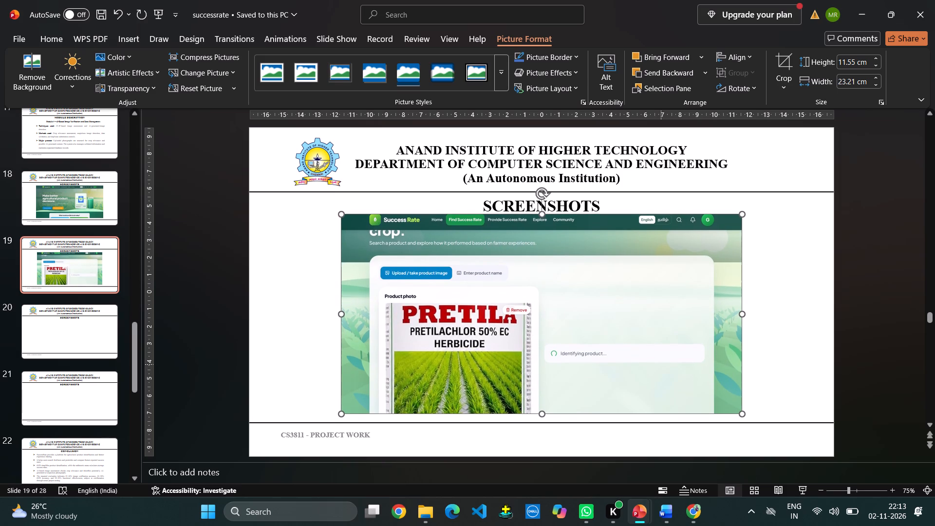
key("Down")
key("Down")
key("Down")
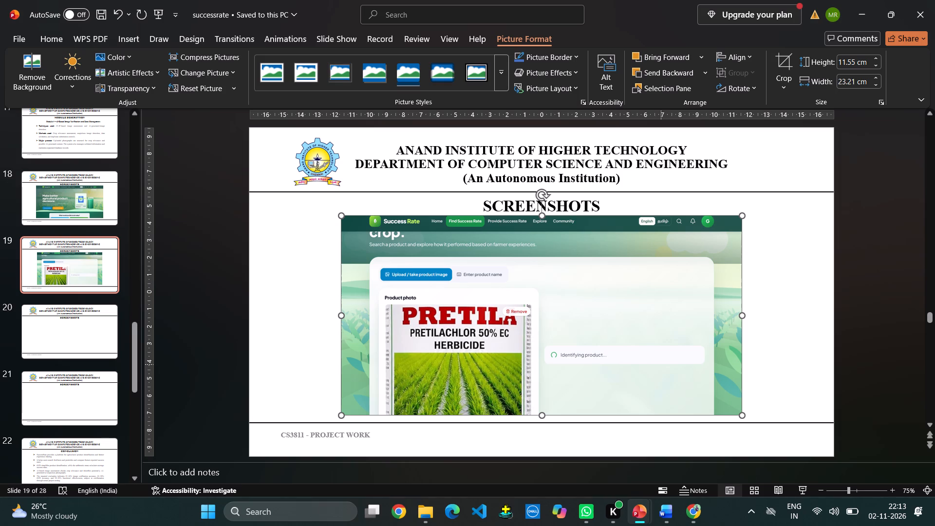
left_click(767, 366)
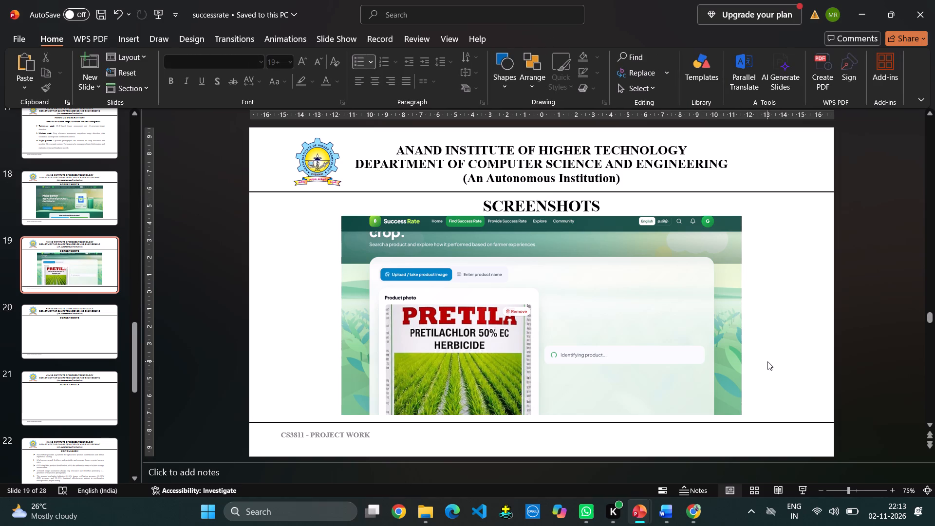
key("Up")
key("Down")
key("Up")
key("Down")
key("Up")
key("Down")
left_click(85, 321)
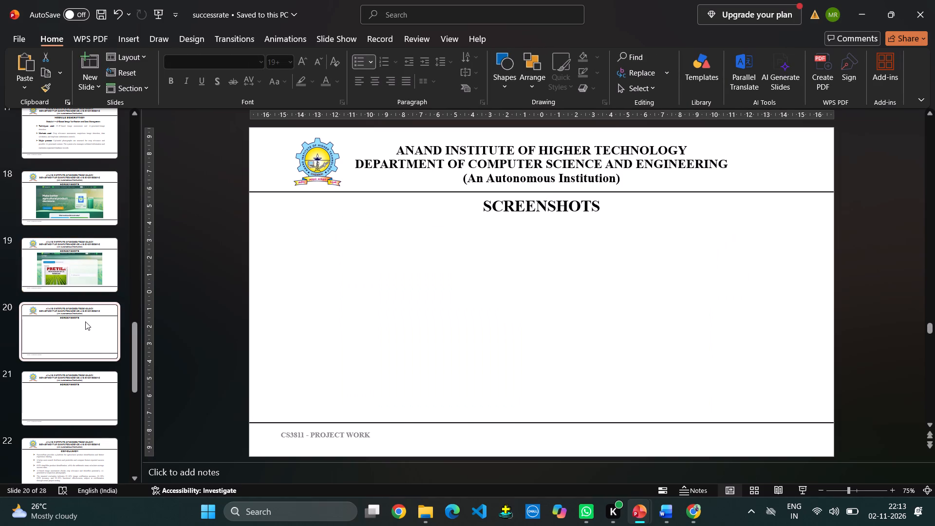
key("alt+Tab")
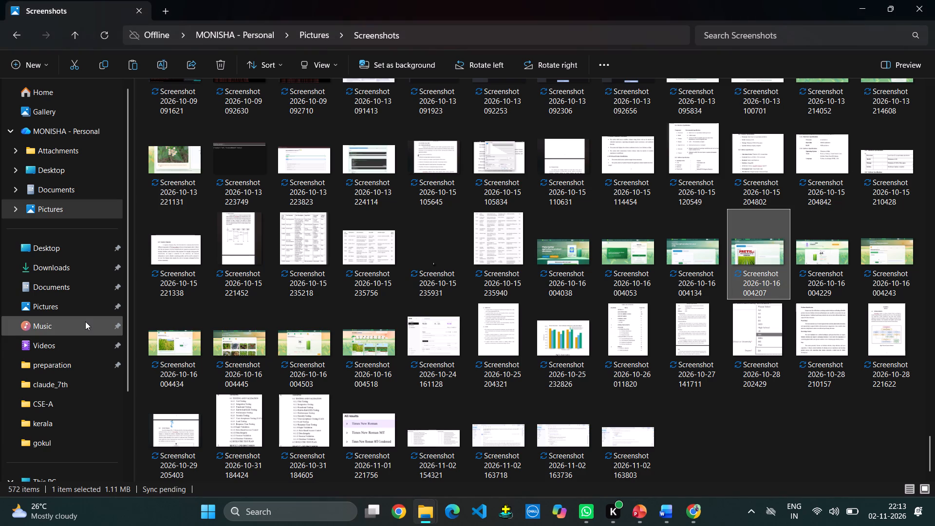
left_click(834, 275)
key("ctrl+c")
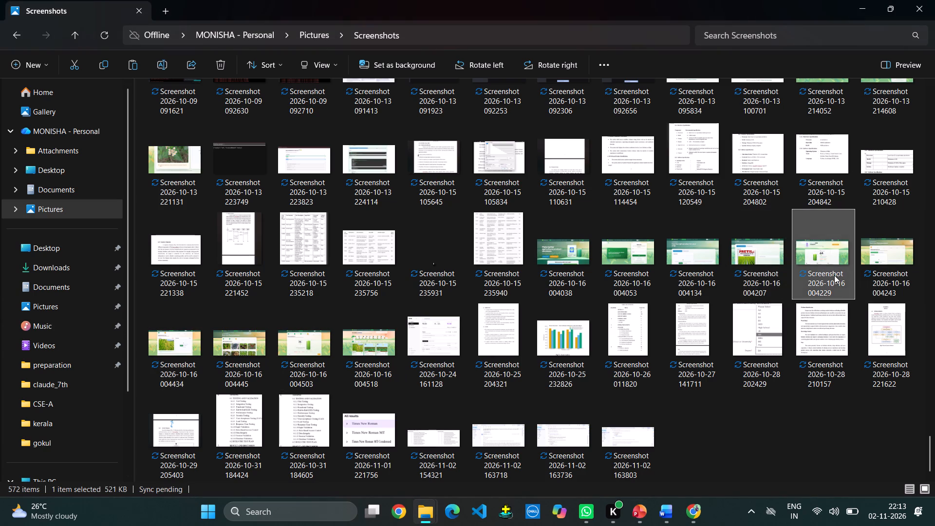
key("alt+Tab")
left_click(552, 300)
key("ctrl+v")
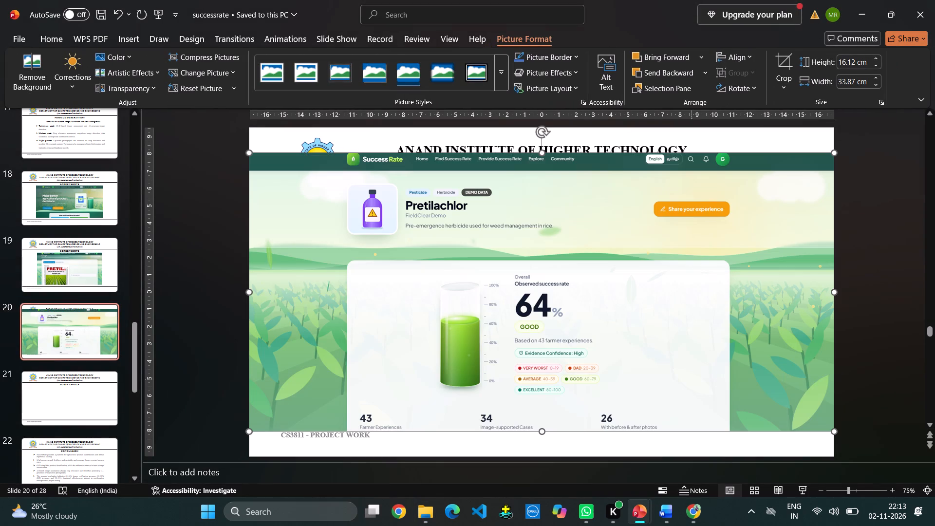
Shrink the Pretilachlor success rate image on slide 20 to about 11.28 by 23.71 cm and centre it below the heading.
left_click_drag(833, 431, 736, 356)
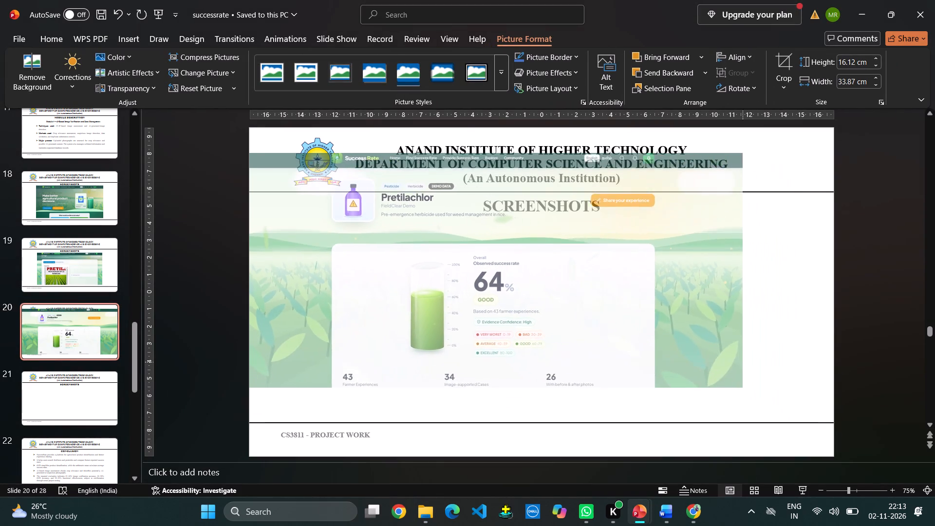
left_click_drag(736, 356, 679, 319)
left_click_drag(508, 295, 587, 349)
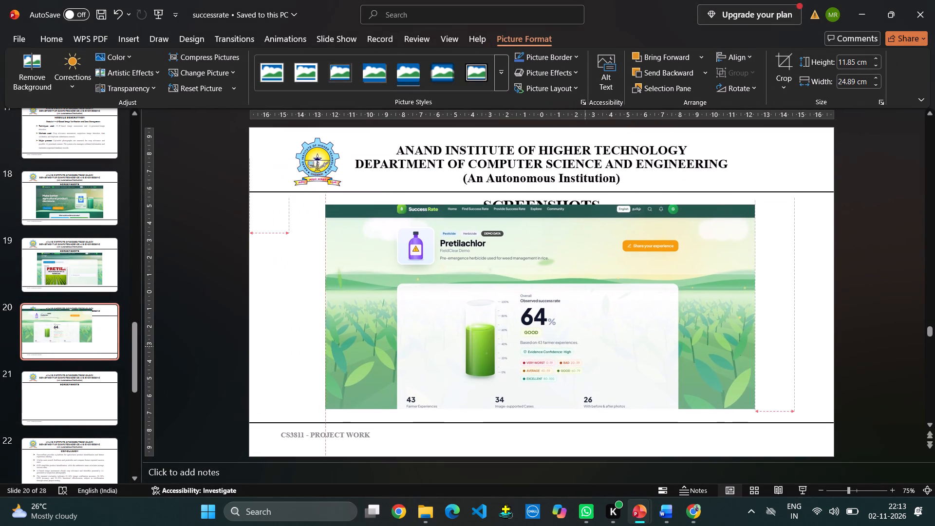
left_click_drag(587, 349, 589, 356)
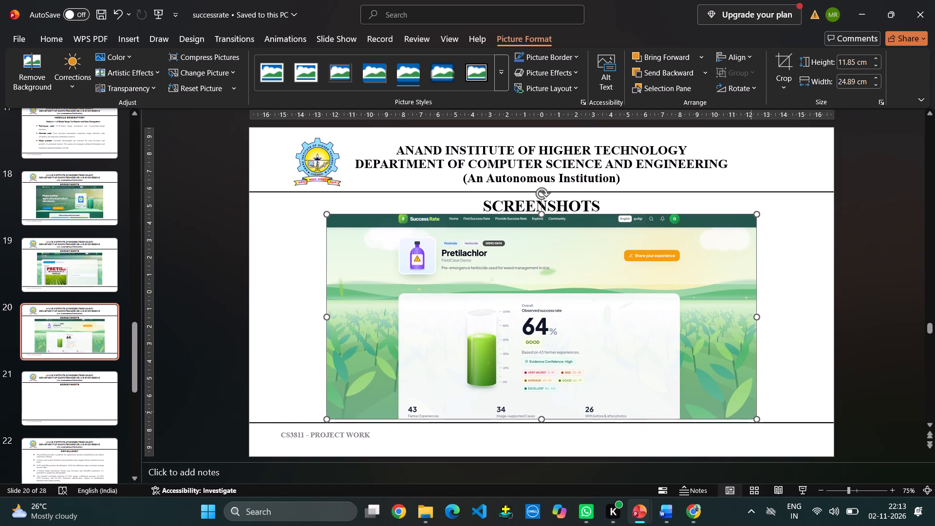
left_click_drag(755, 418, 735, 396)
left_click_drag(654, 342, 663, 345)
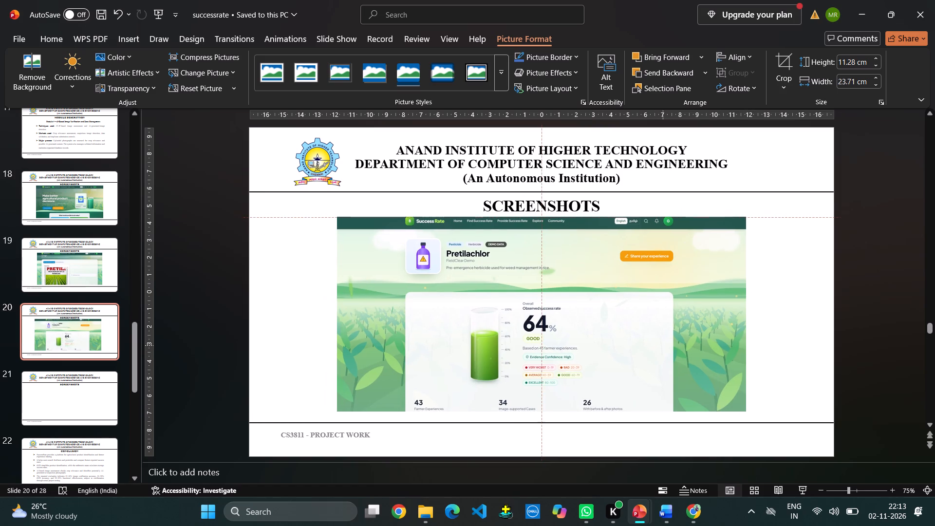
left_click_drag(663, 345, 664, 345)
left_click(793, 304)
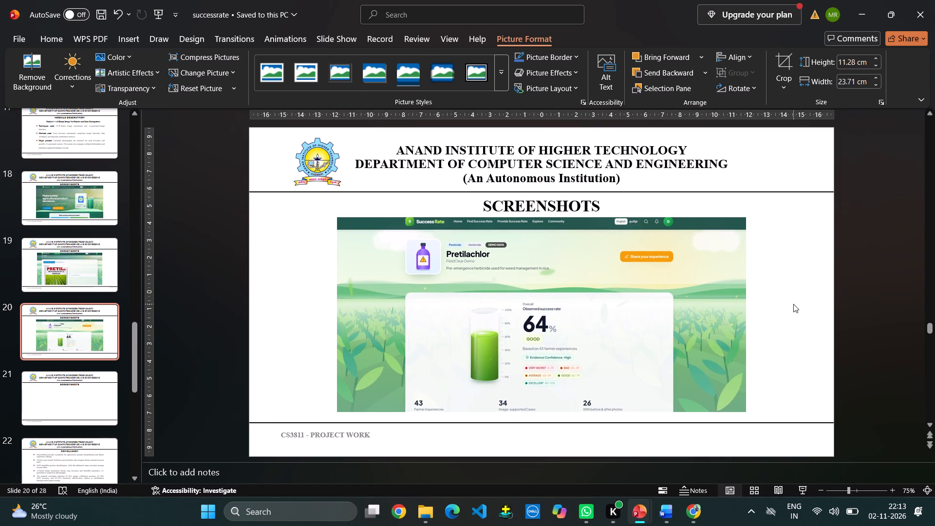
left_click(108, 404)
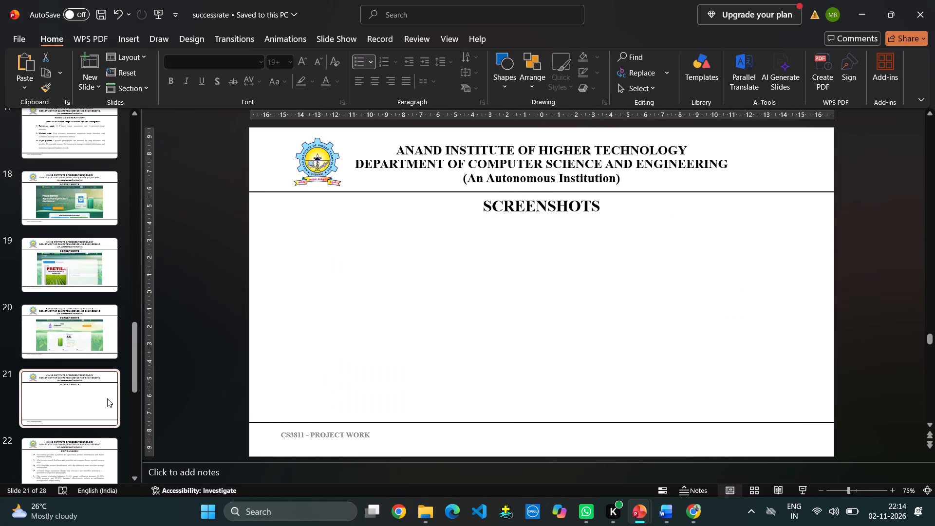
key("alt+Tab")
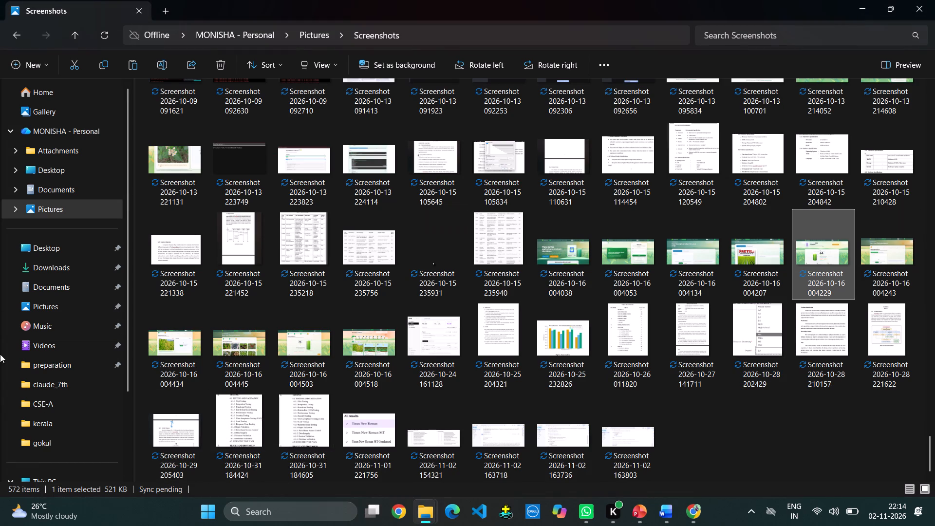
left_click(178, 368)
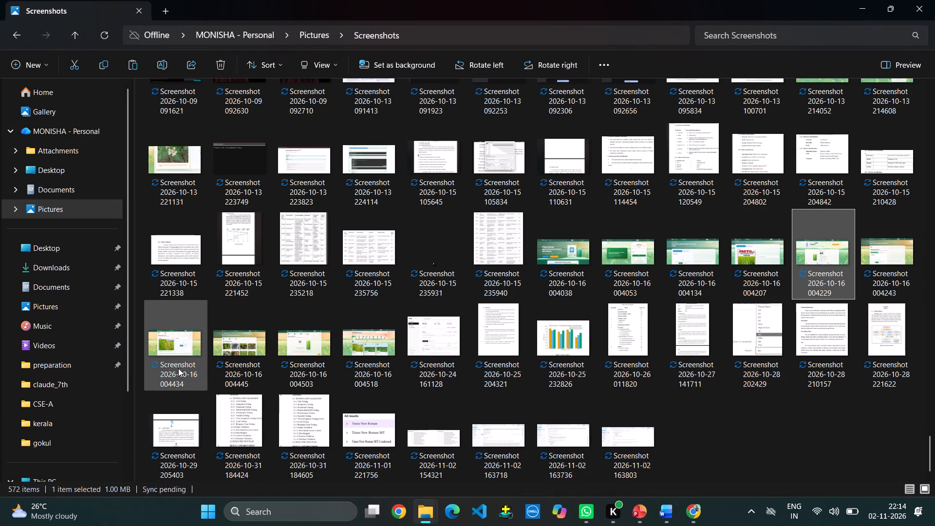
key("ctrl+c")
key("alt+Tab")
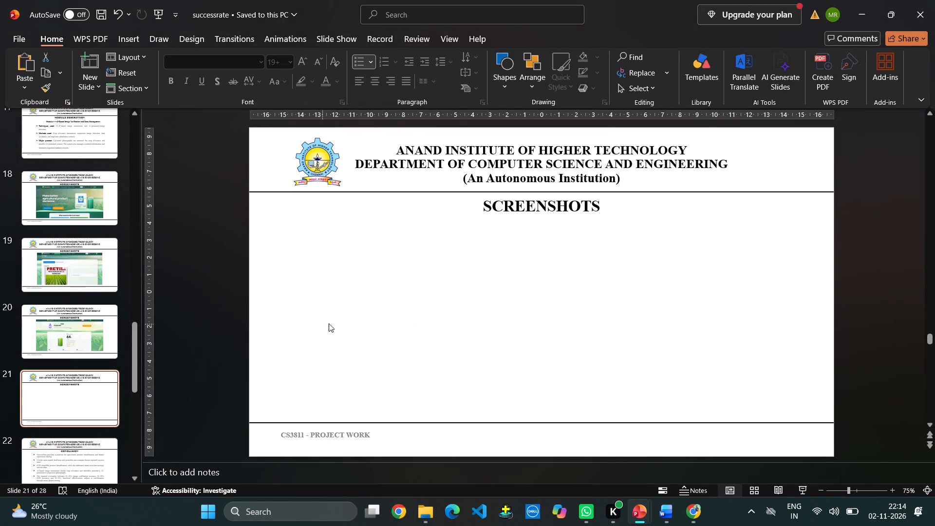
left_click(502, 305)
key("ctrl+v")
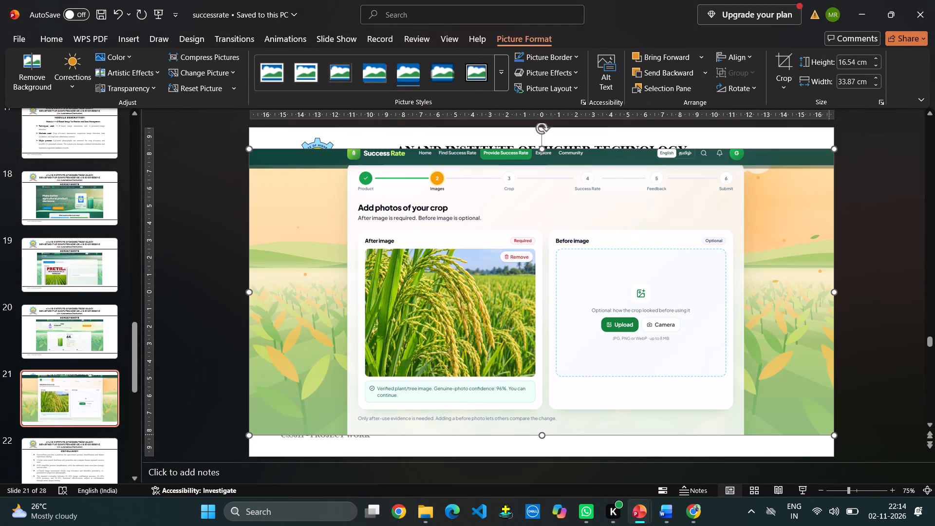
Shrink the crop photo upload image on slide 21 to about 11.52 by 23.58 cm and centre it below the heading.
left_click_drag(832, 434, 655, 353)
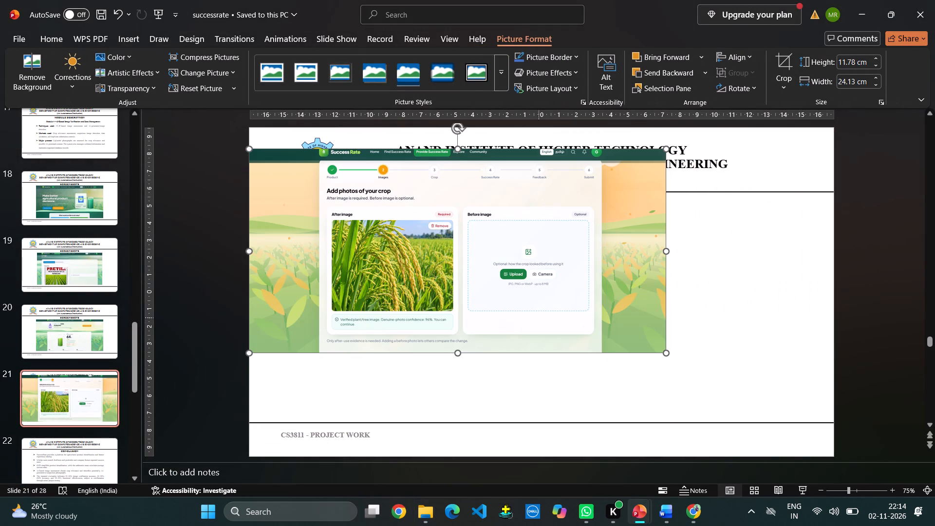
left_click_drag(497, 279, 581, 349)
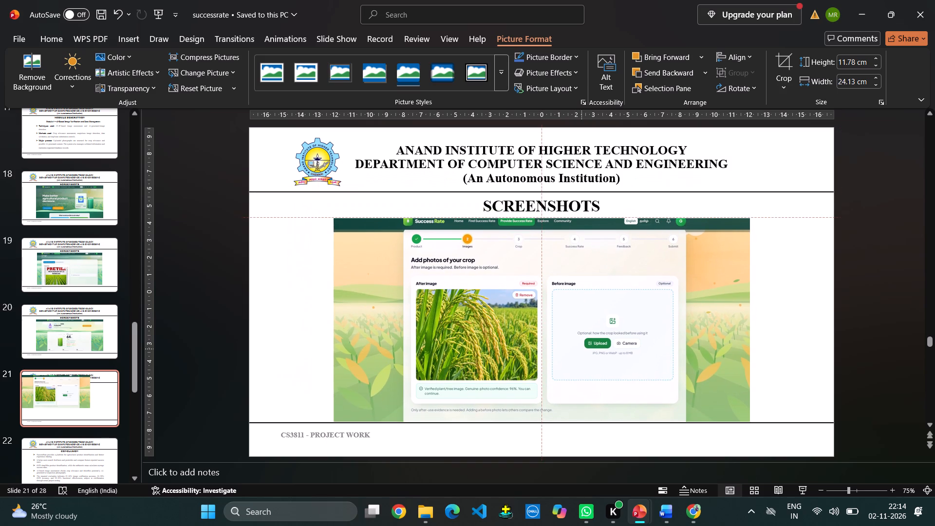
left_click_drag(581, 349, 583, 344)
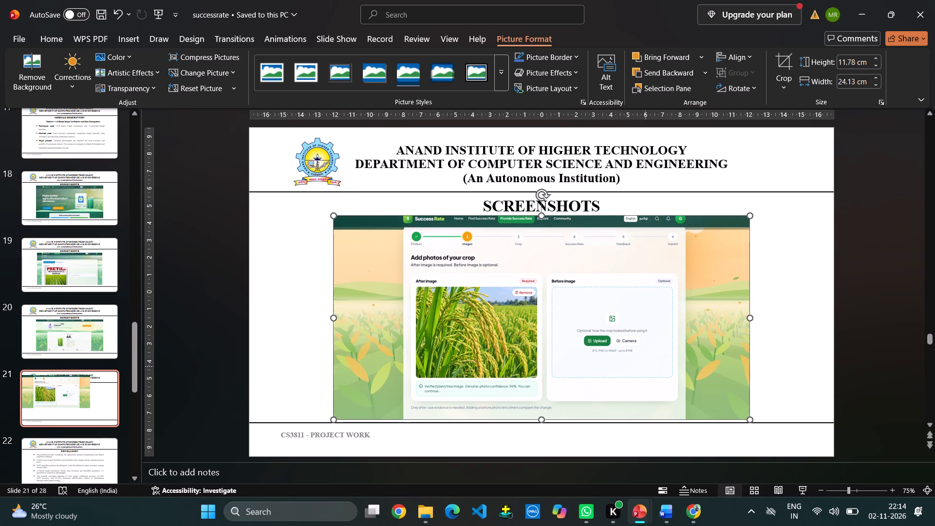
left_click_drag(748, 418, 745, 413)
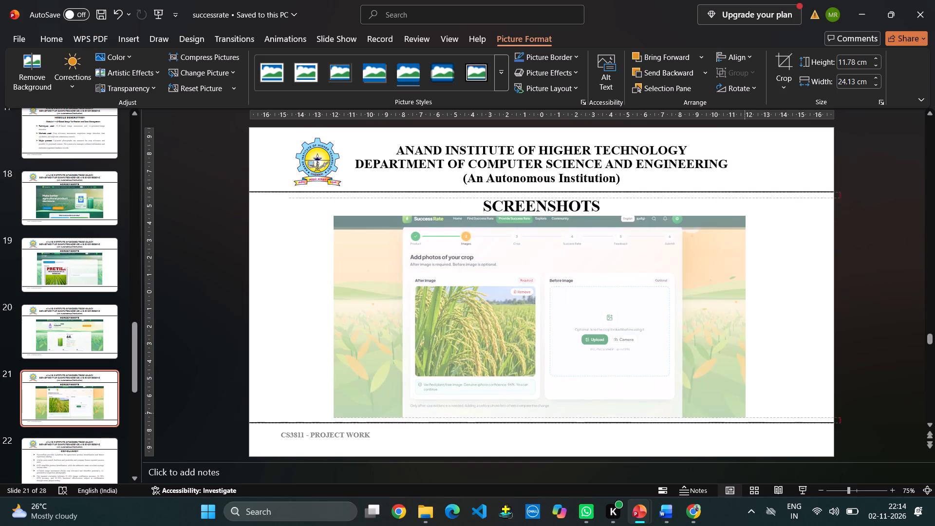
left_click_drag(745, 413, 740, 408)
left_click(637, 374)
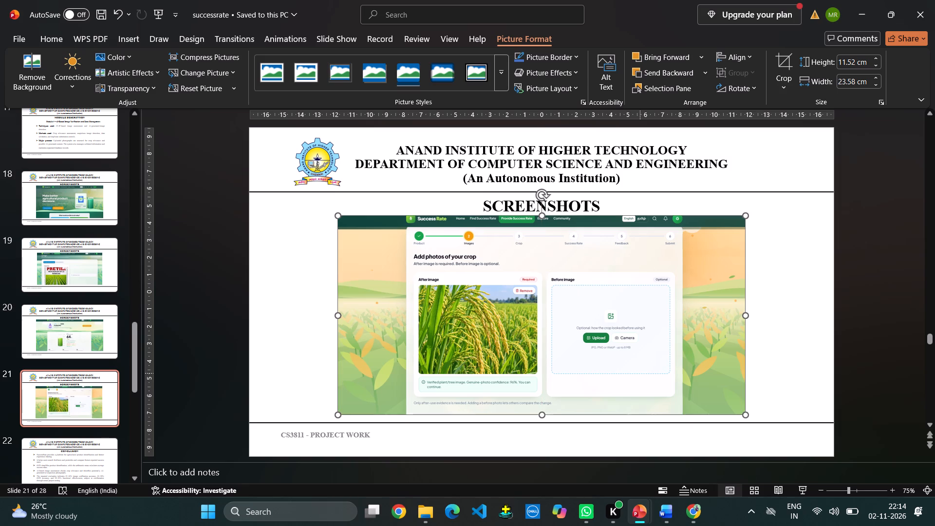
left_click(762, 371)
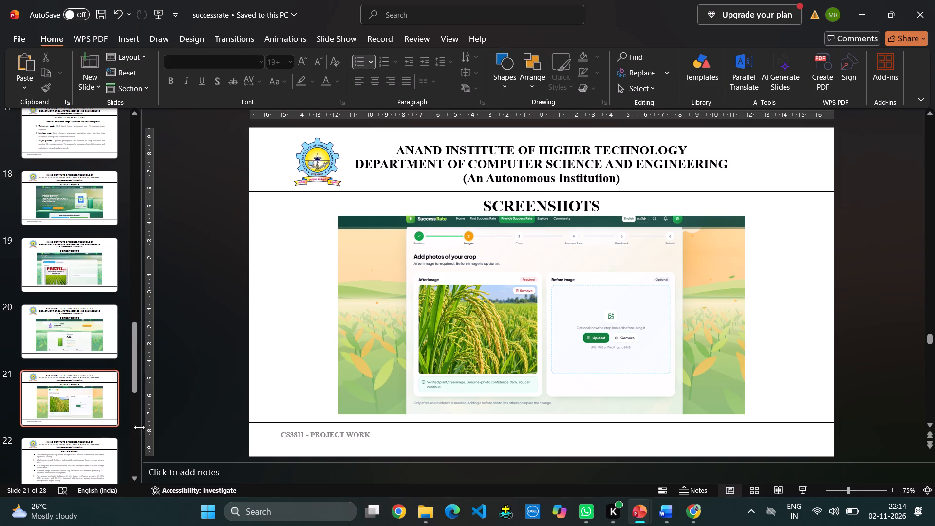
Duplicate slide 21 and delete the application image from the copy, keeping its Screenshots heading.
right_click(300, 395)
left_click(347, 208)
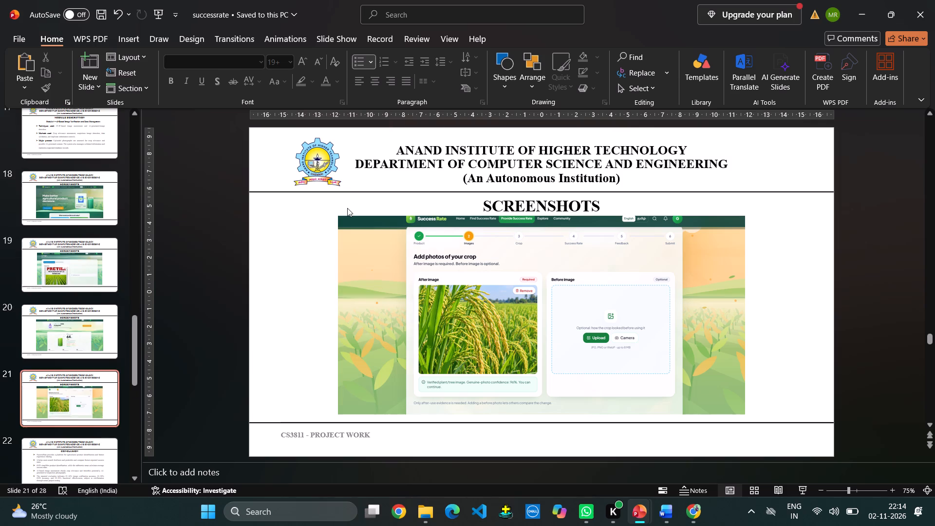
left_click(464, 320)
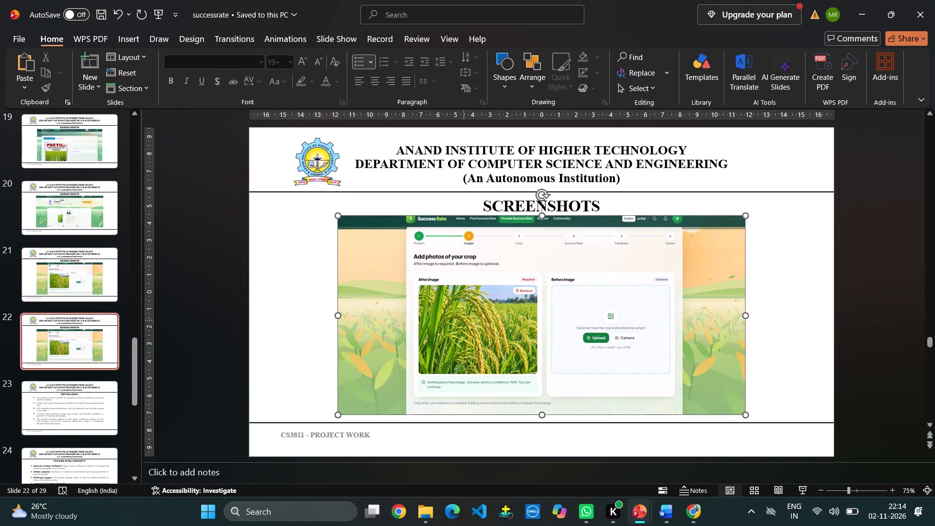
key("Delete")
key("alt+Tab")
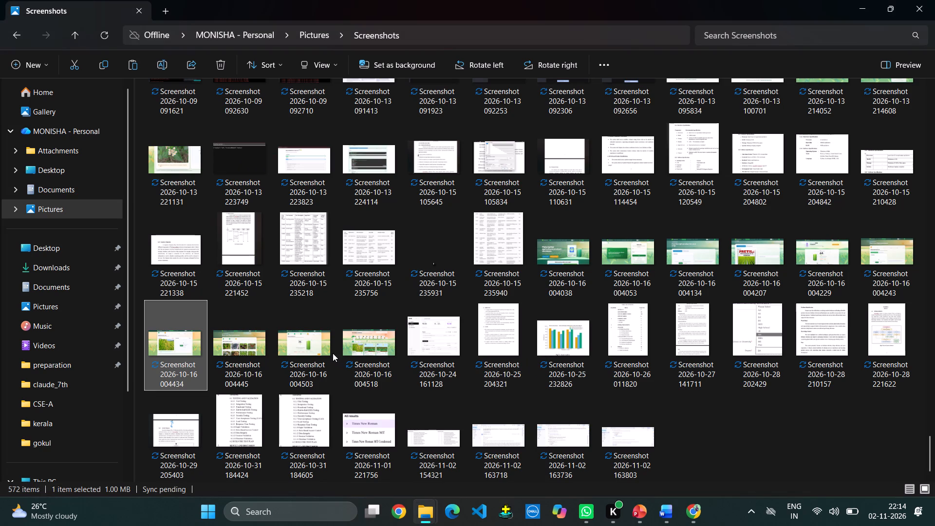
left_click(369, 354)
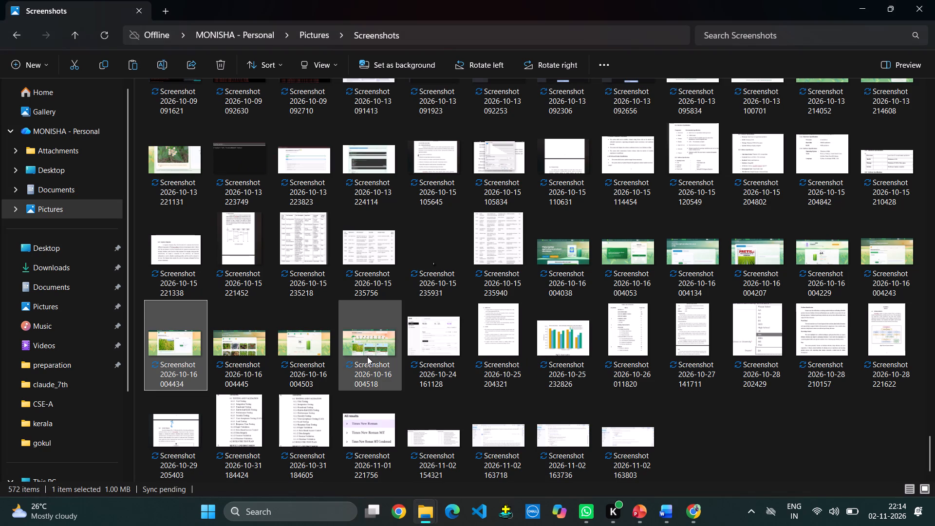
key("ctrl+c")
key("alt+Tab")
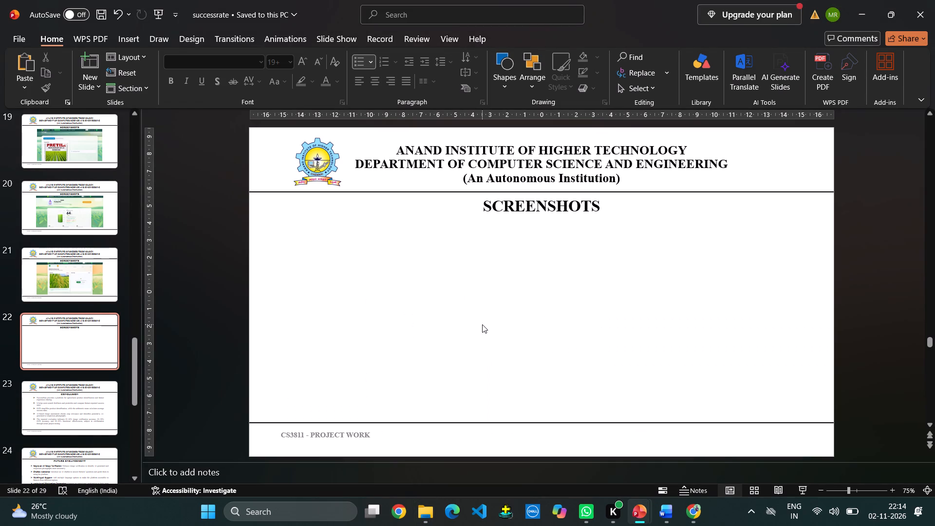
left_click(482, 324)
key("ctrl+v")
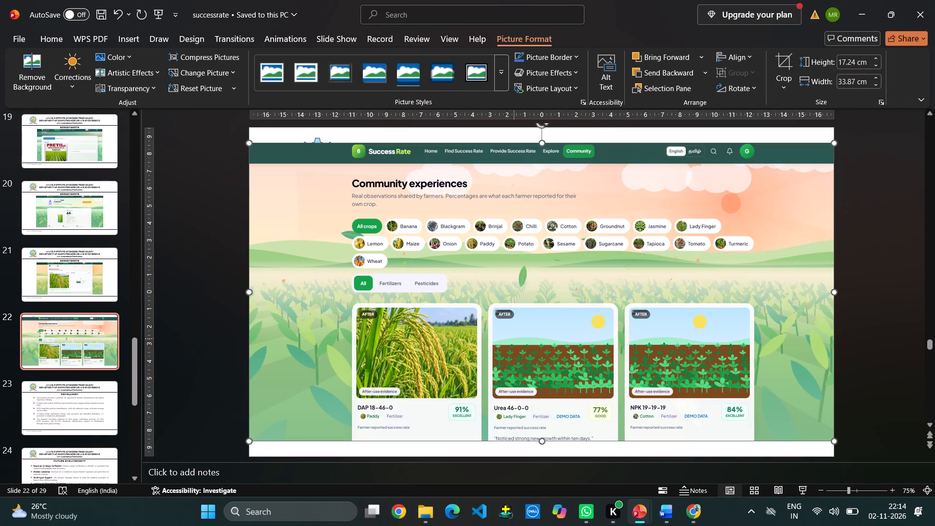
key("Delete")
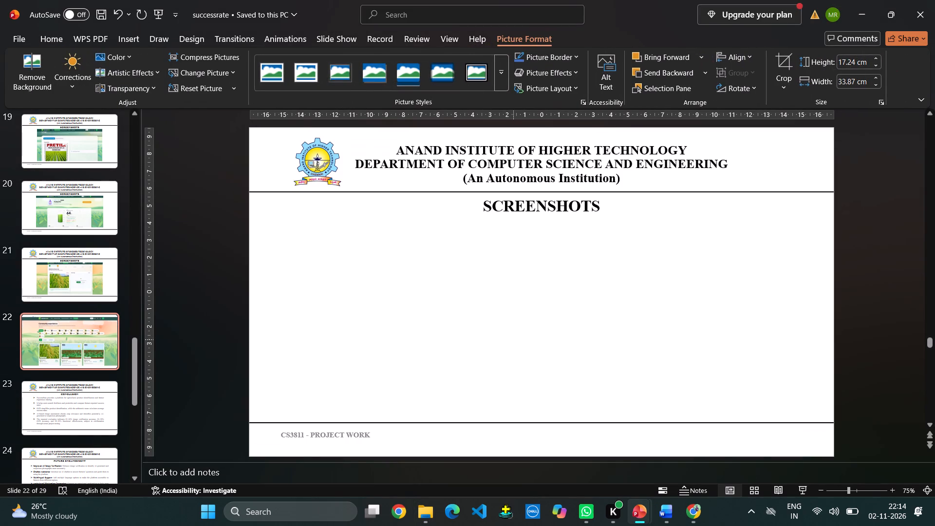
key("alt+Tab")
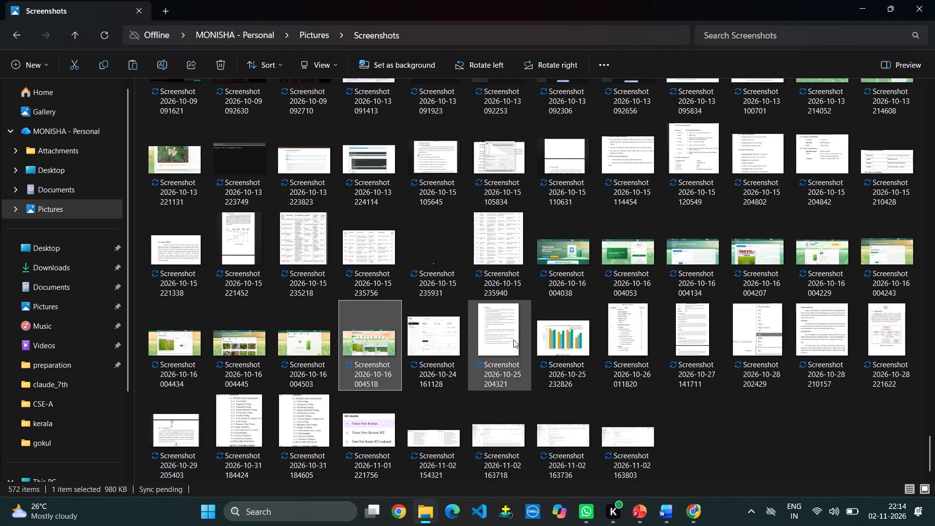
left_click(286, 356)
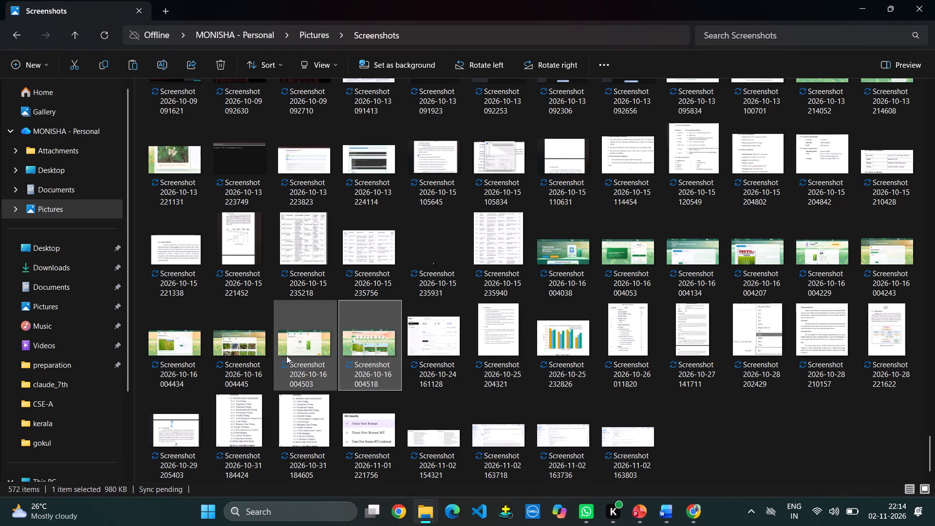
key("ctrl+c")
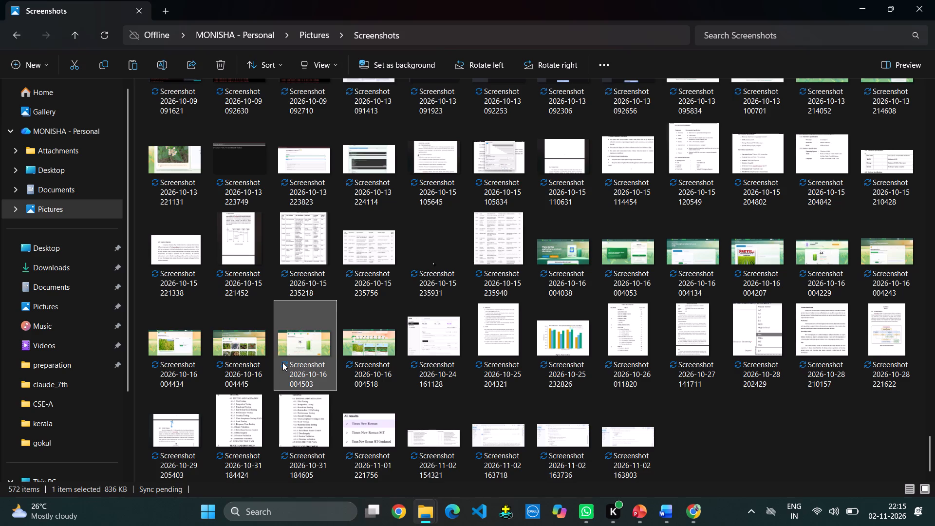
key("alt+Tab")
left_click(459, 330)
key("ctrl+v")
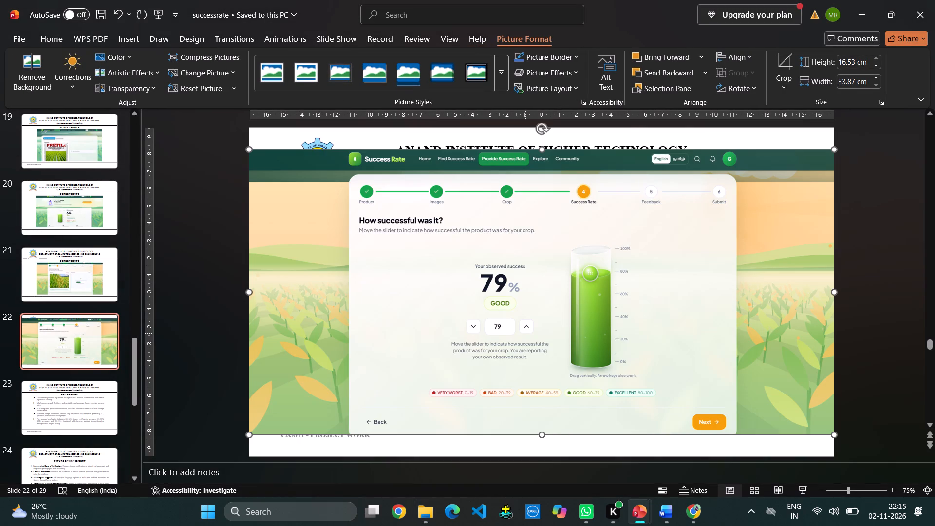
Shrink the success rate slider image on slide 22 to about 10.77 by 22.07 cm and centre it below the heading.
left_click_drag(834, 432, 805, 411)
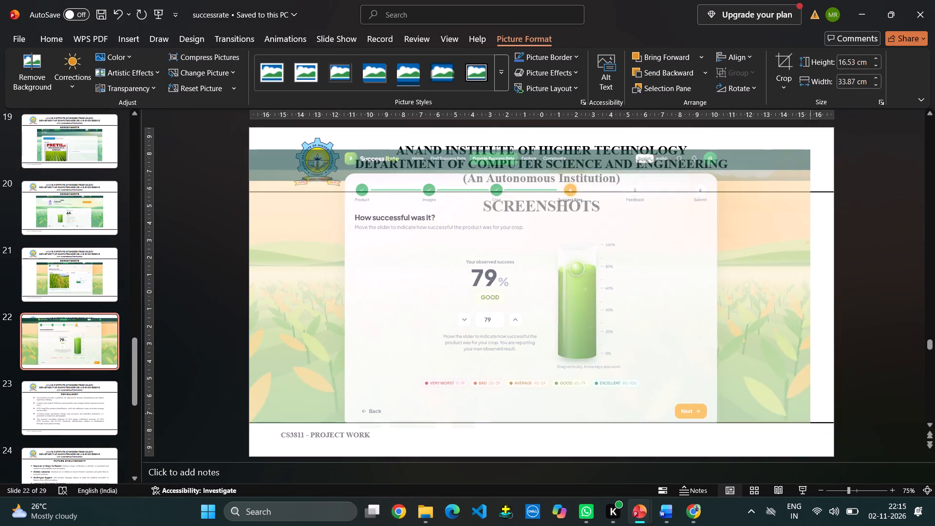
left_click_drag(805, 411, 713, 353)
left_click_drag(589, 323, 651, 367)
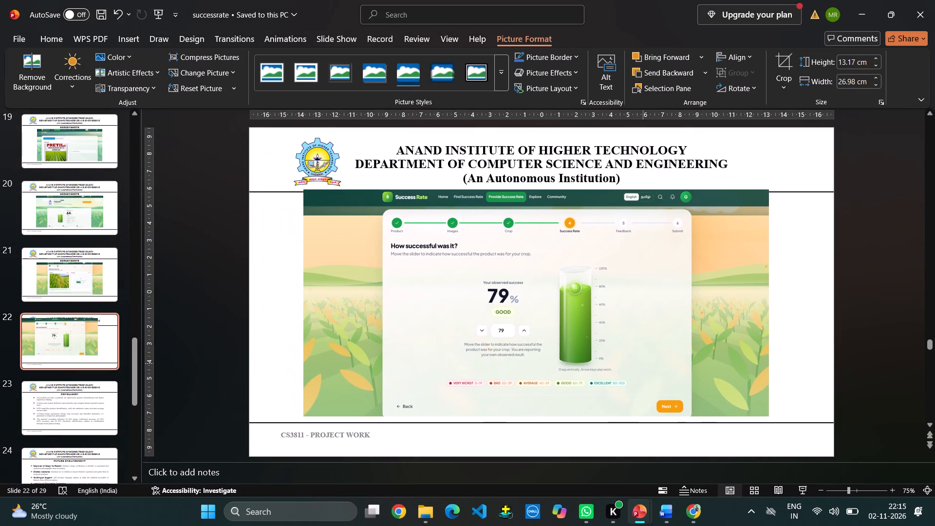
left_click_drag(651, 367, 658, 376)
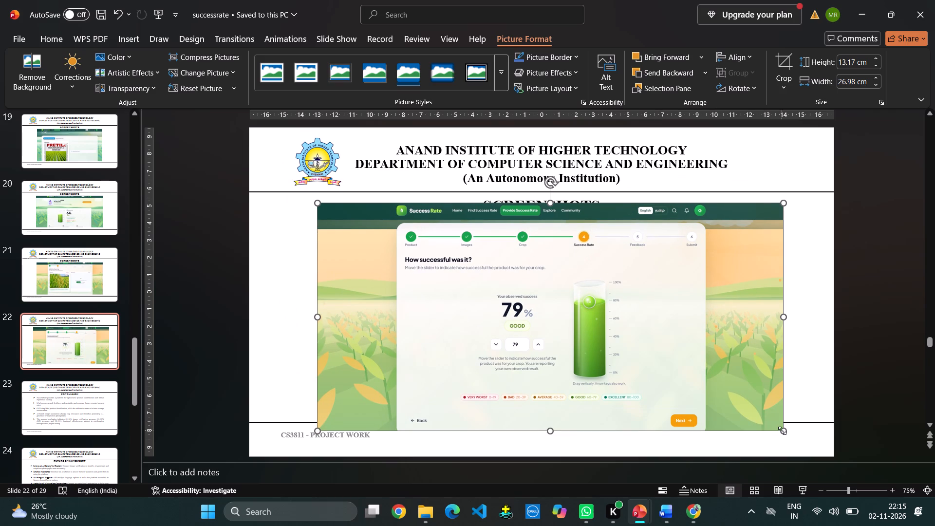
left_click_drag(783, 431, 695, 372)
left_click_drag(564, 324, 584, 341)
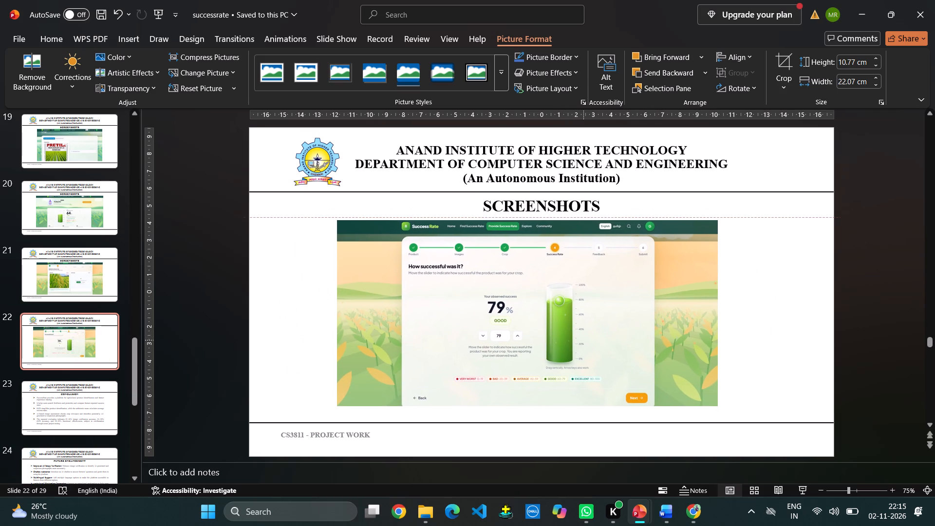
left_click_drag(584, 341, 594, 343)
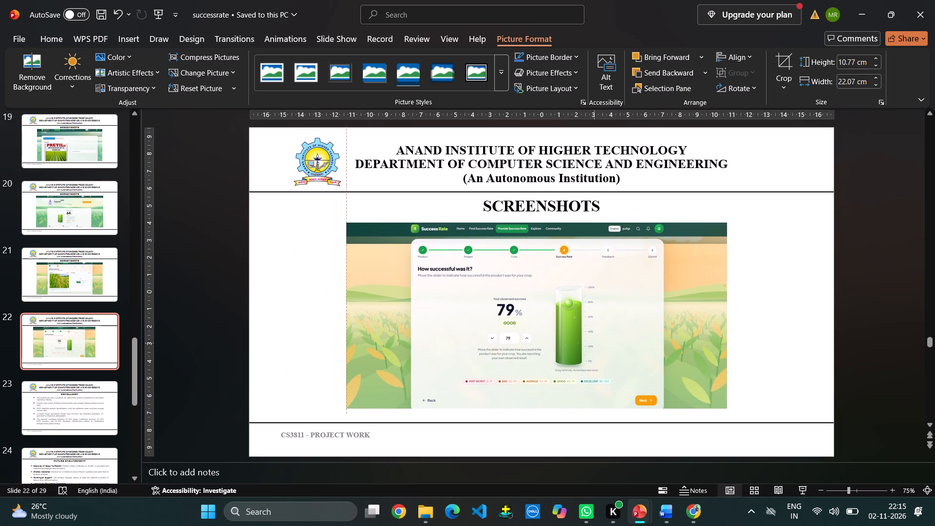
left_click_drag(594, 343, 588, 343)
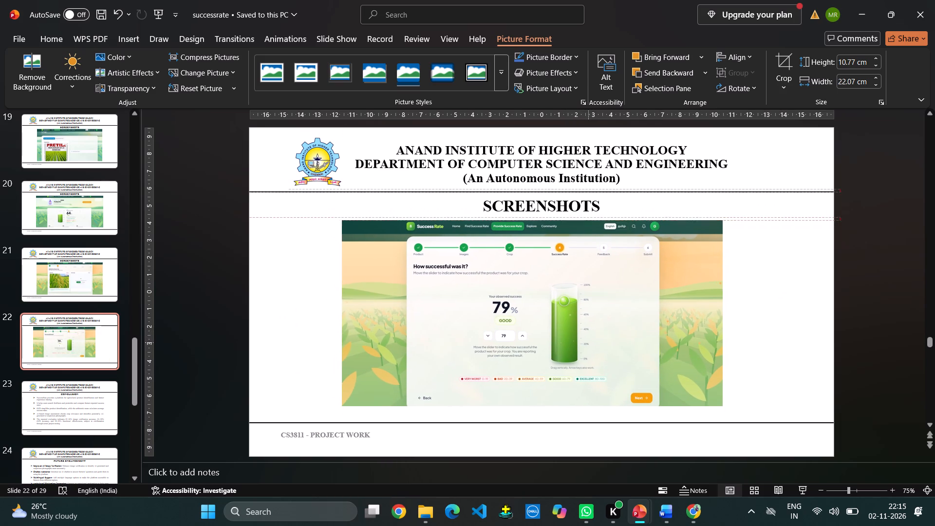
left_click_drag(588, 343, 600, 342)
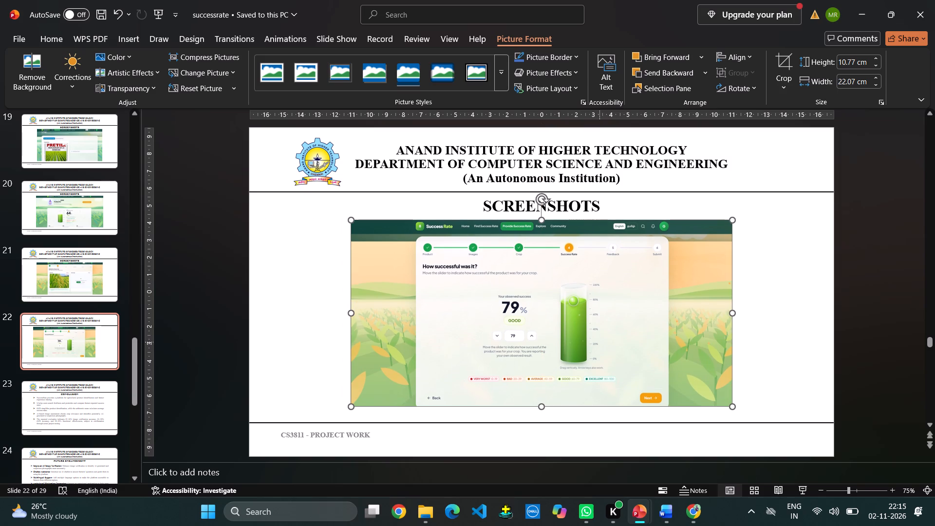
left_click(772, 355)
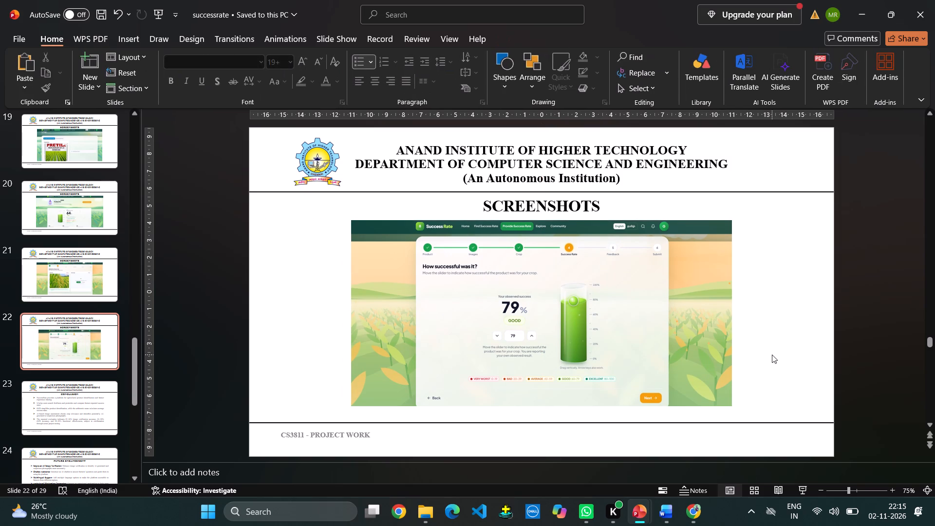
Slightly enlarge the success rate slider image on slide 22 and recentre it between the Screenshots heading and the footer line.
key("Up")
key("Down")
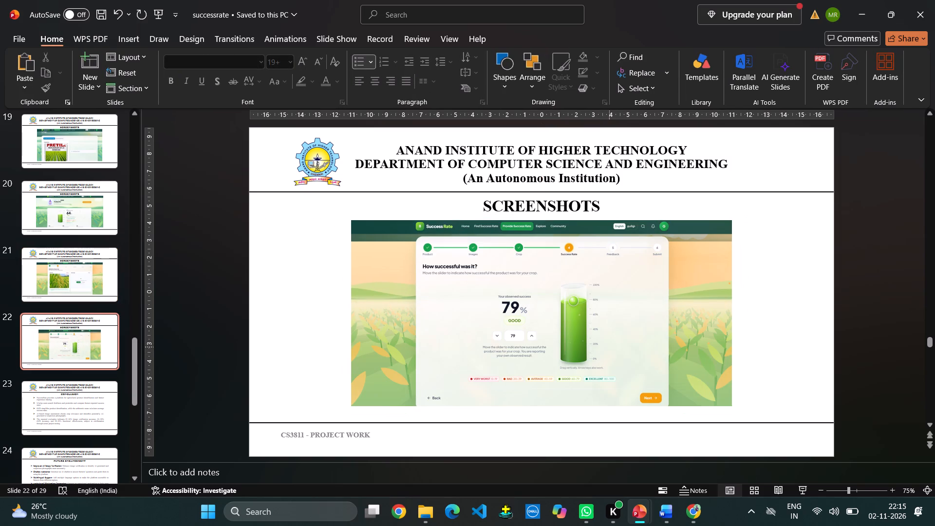
left_click(606, 345)
left_click_drag(731, 405, 732, 405)
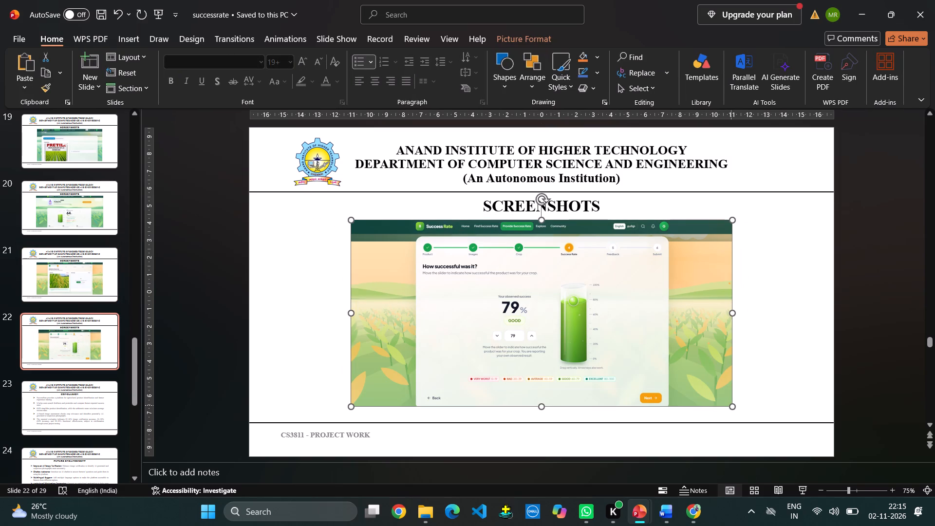
left_click_drag(732, 405, 740, 411)
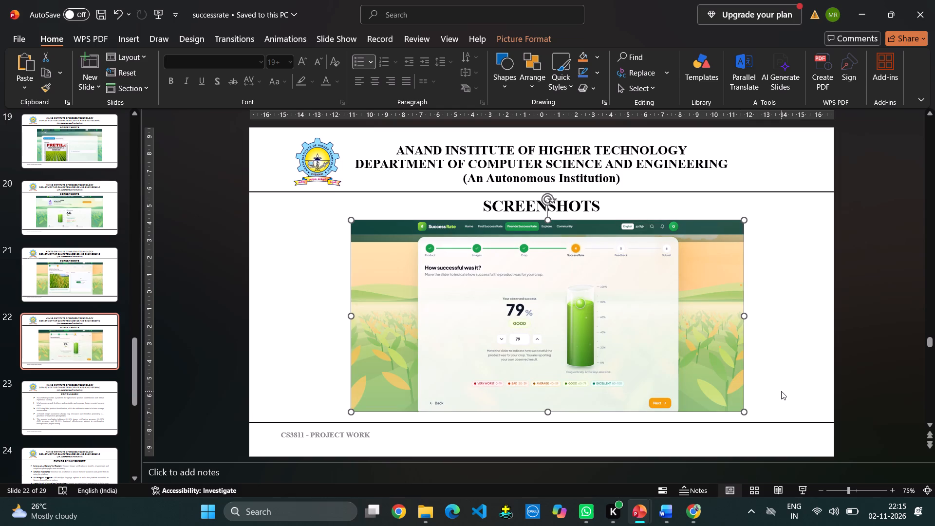
key("Left")
key("Left")
key("Left")
key("Left")
key("Left")
key("Left")
key("Left")
key("Left")
key("Left")
key("Left")
key("Left")
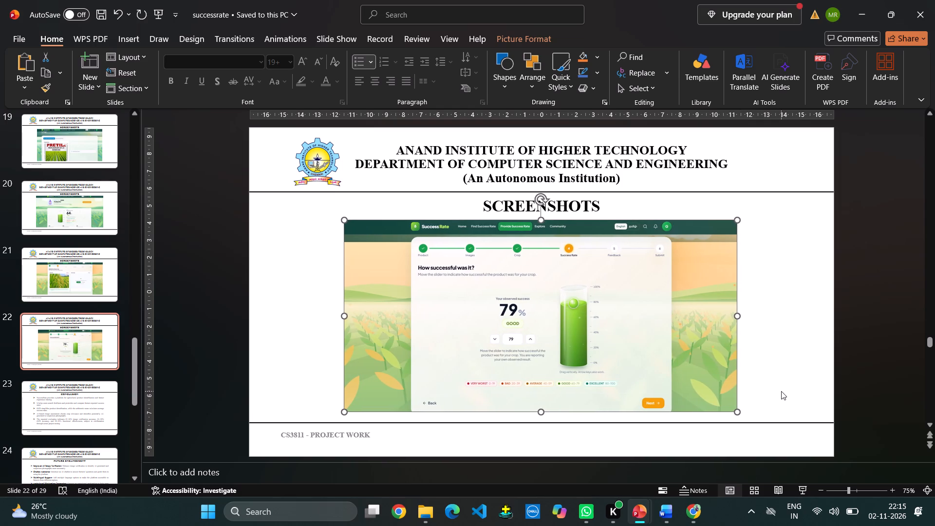
left_click(783, 391)
left_click(610, 330)
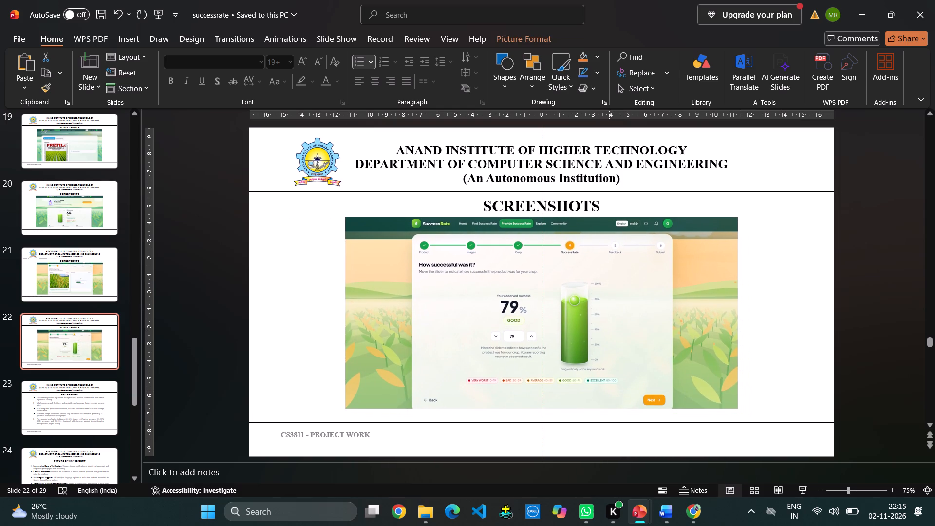
key("Down")
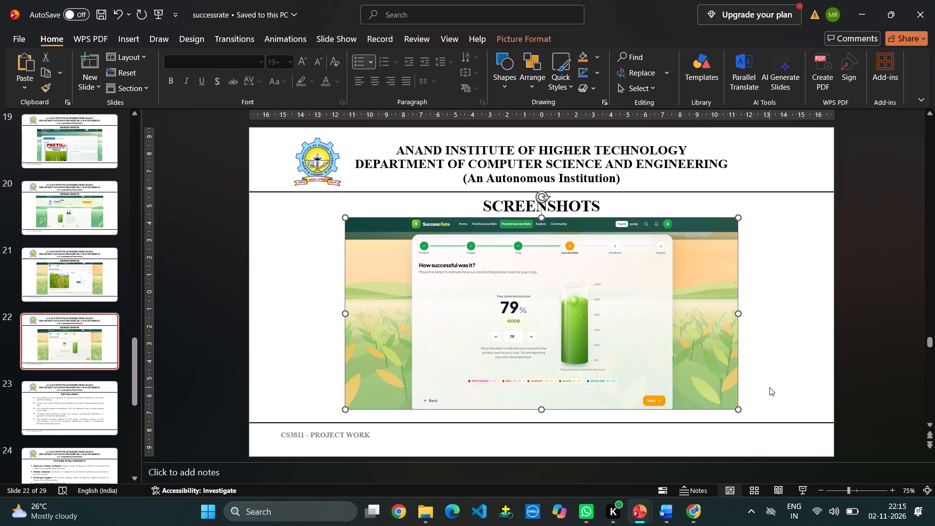
key("Down")
key("Down")
left_click(767, 382)
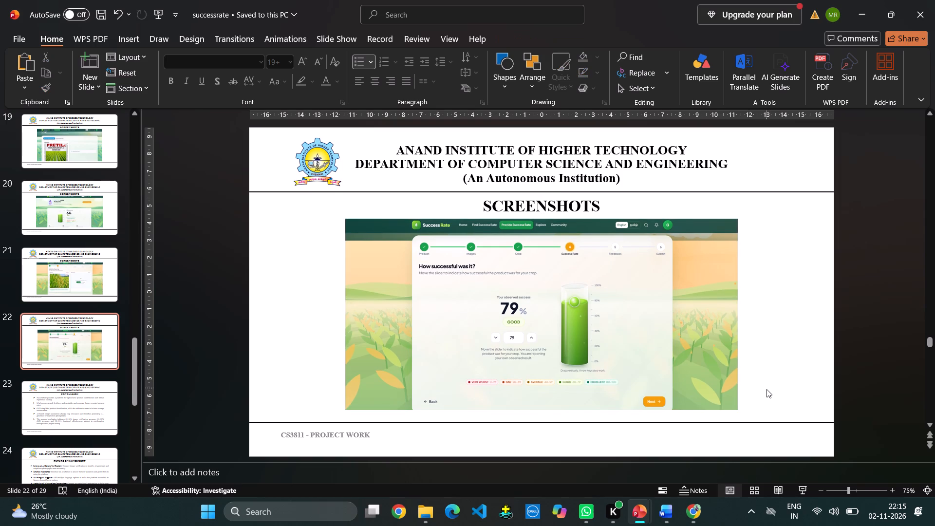
Compare image size and placement across Screenshots slides 18 to 22, and check the following slides up to Internship Certificates on slide 26.
key("Up")
key("Up")
key("Up")
key("Up")
key("Down")
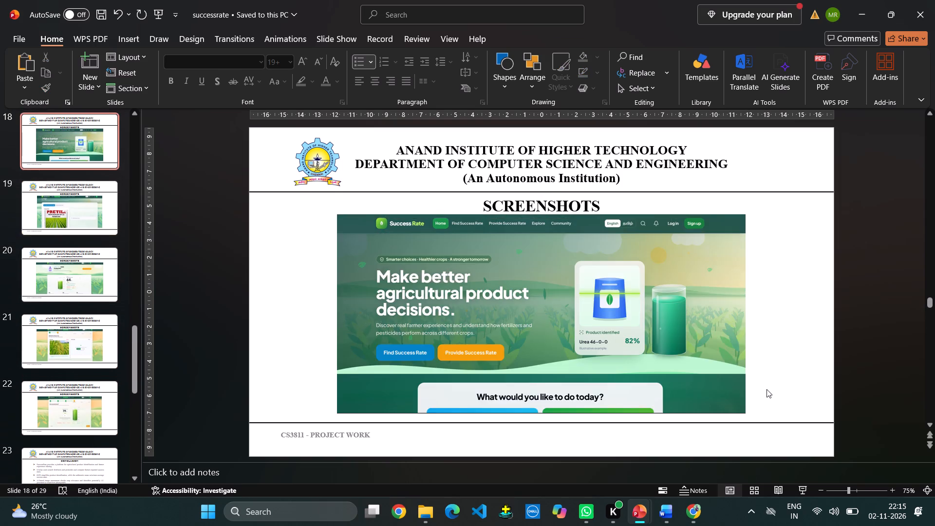
key("Down")
key("Up")
key("Up")
key("Up")
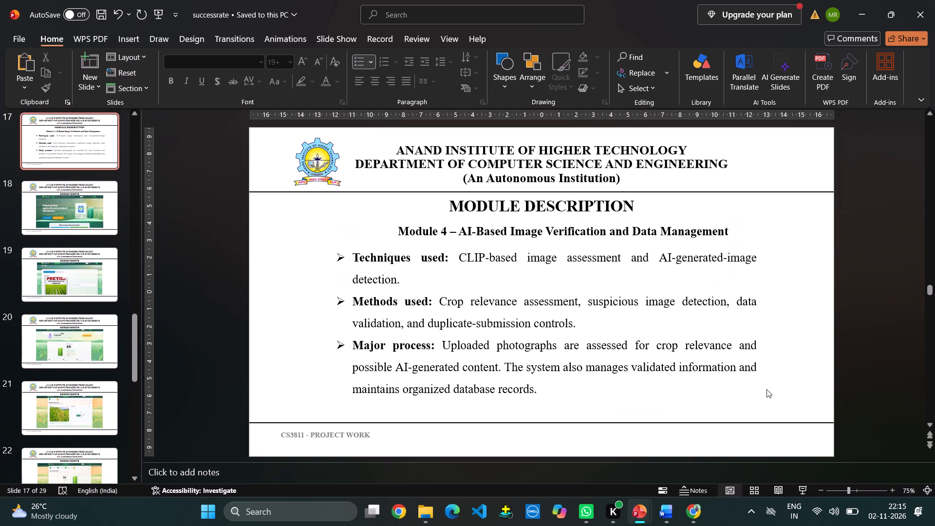
key("Down")
key("Down")
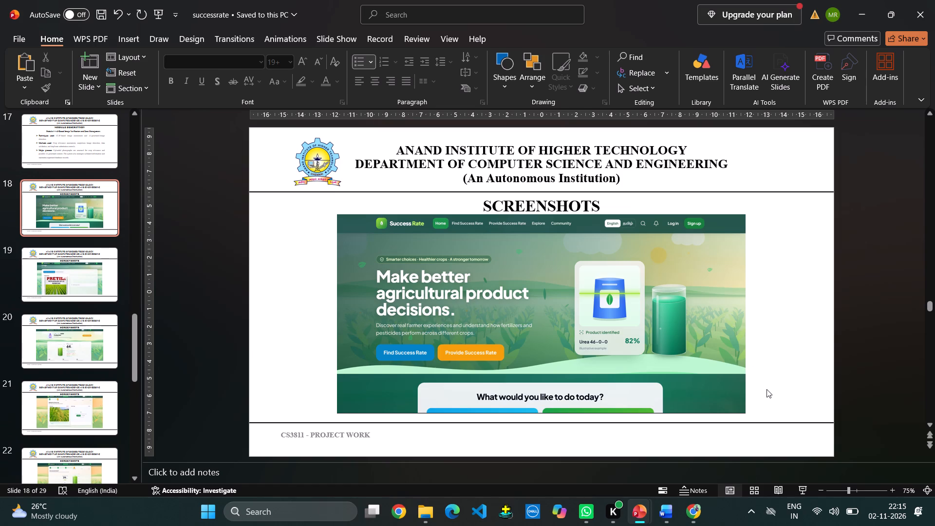
key("Down")
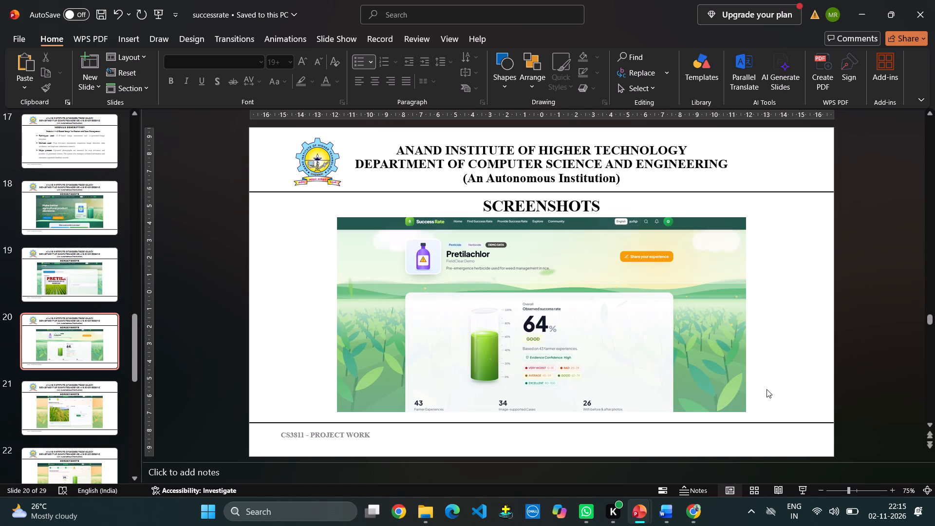
key("Down")
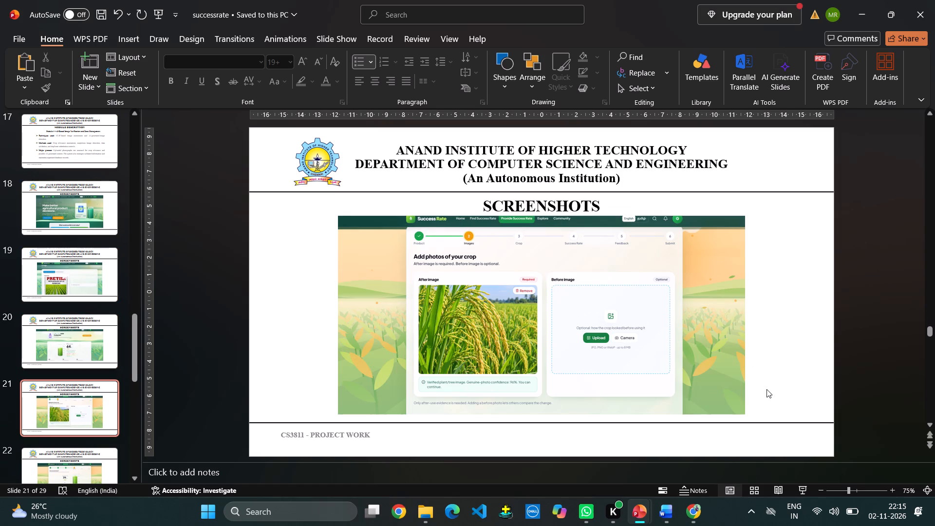
key("Up")
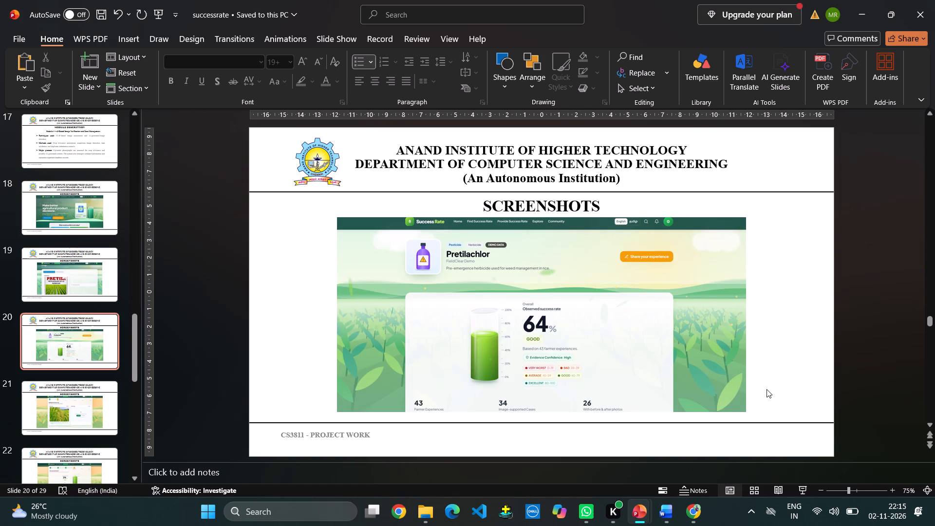
key("Down")
key("Down")
key("Down")
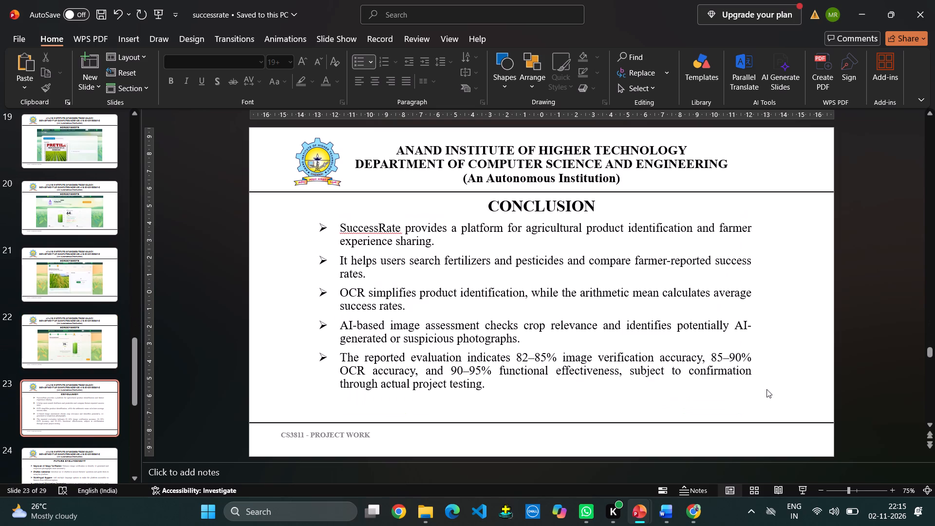
key("Up")
key("Up")
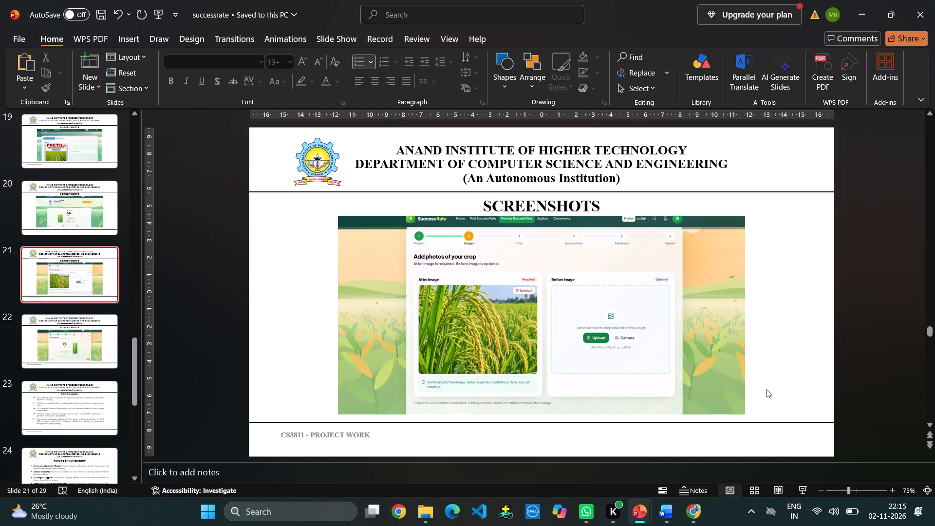
key("Down")
key("Down")
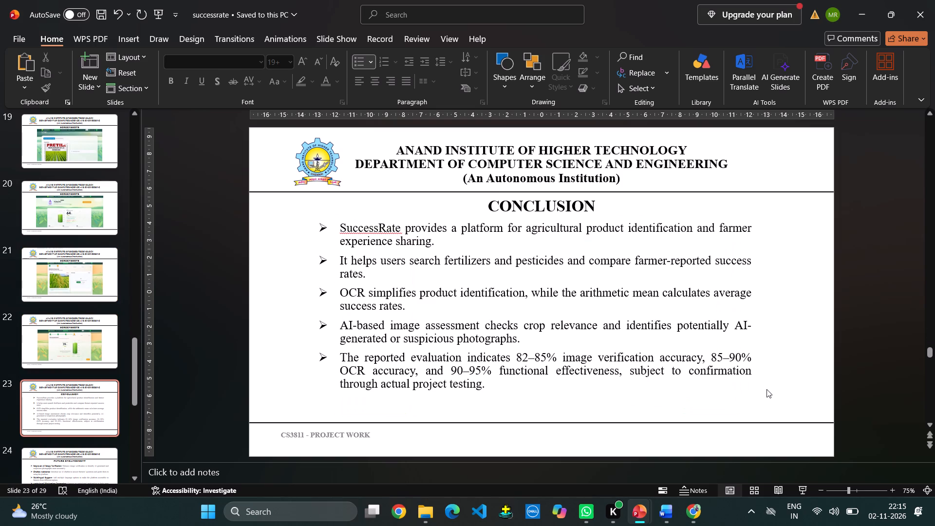
key("Down")
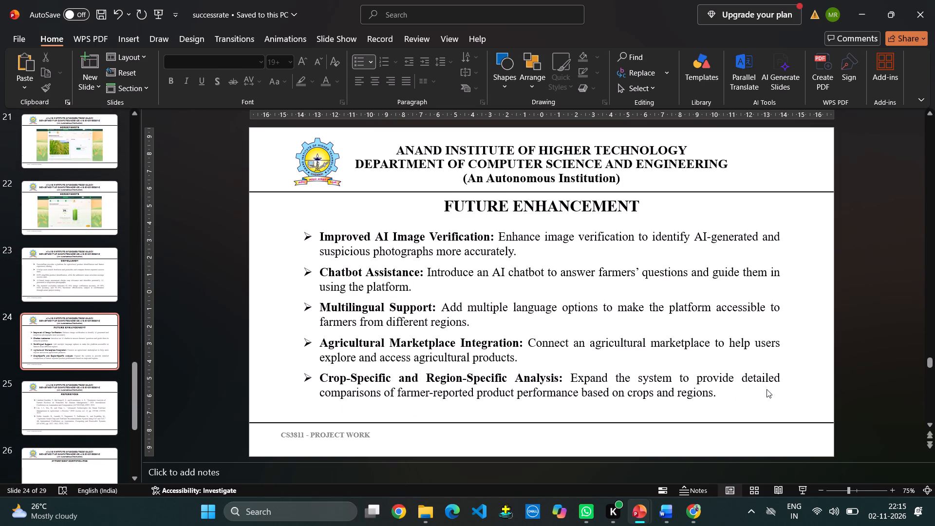
key("Down")
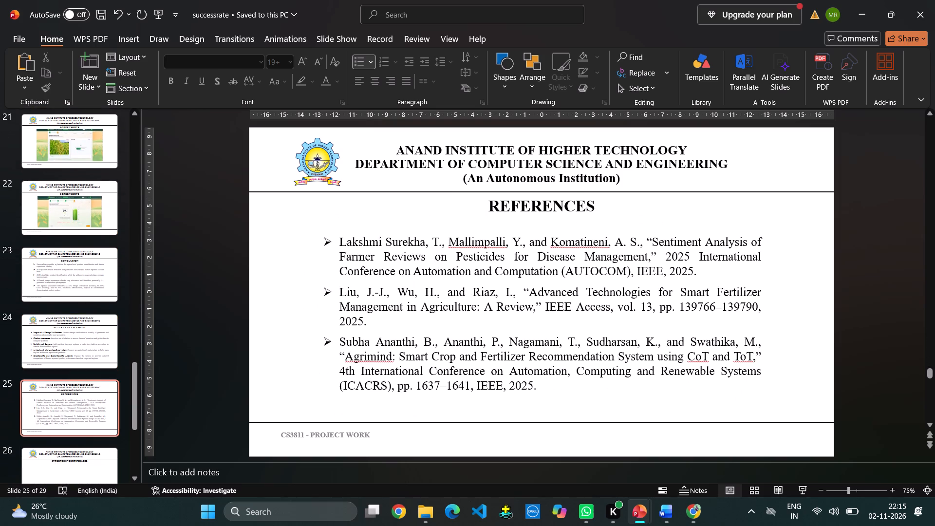
key("Down")
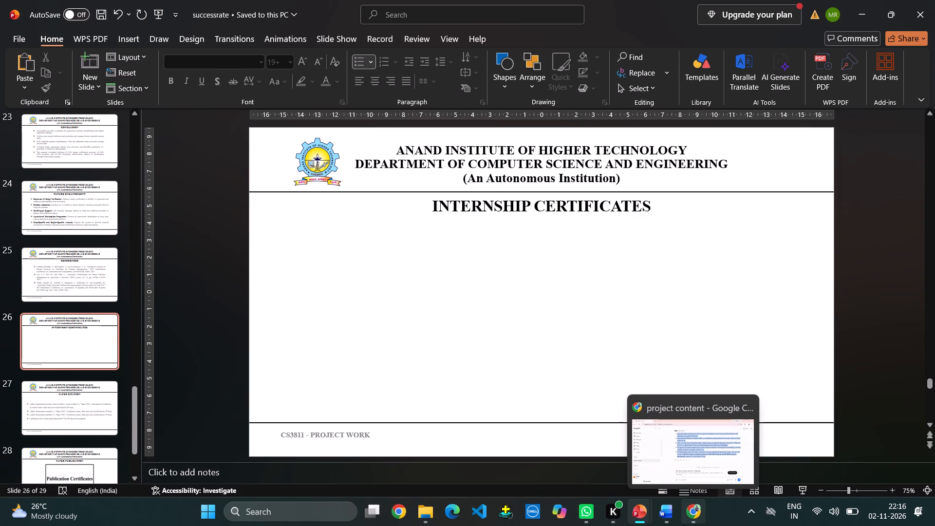
Copy the InAmigos internship certificate image from the successrate_report document in Word and paste it onto slide 26 in PowerPoint.
left_click(668, 511)
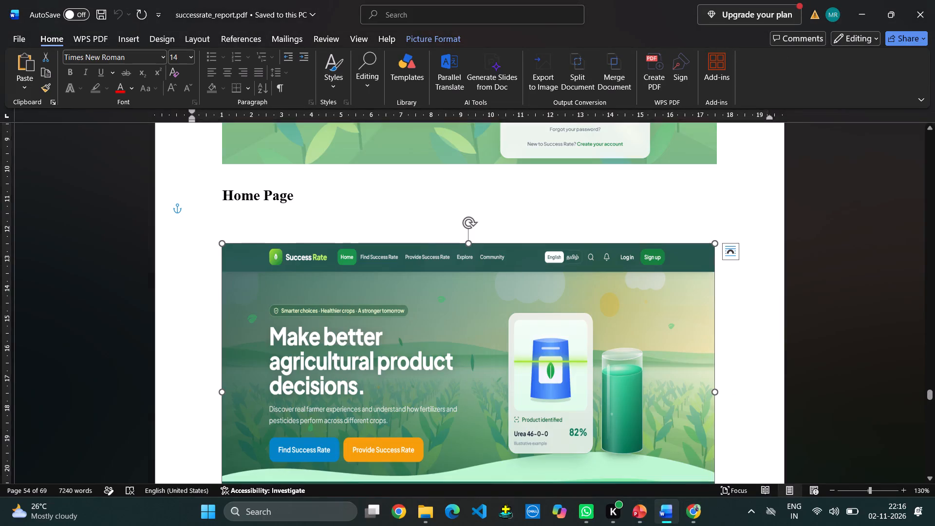
scroll(762, 397, "down", 20)
scroll(762, 397, "down", 19)
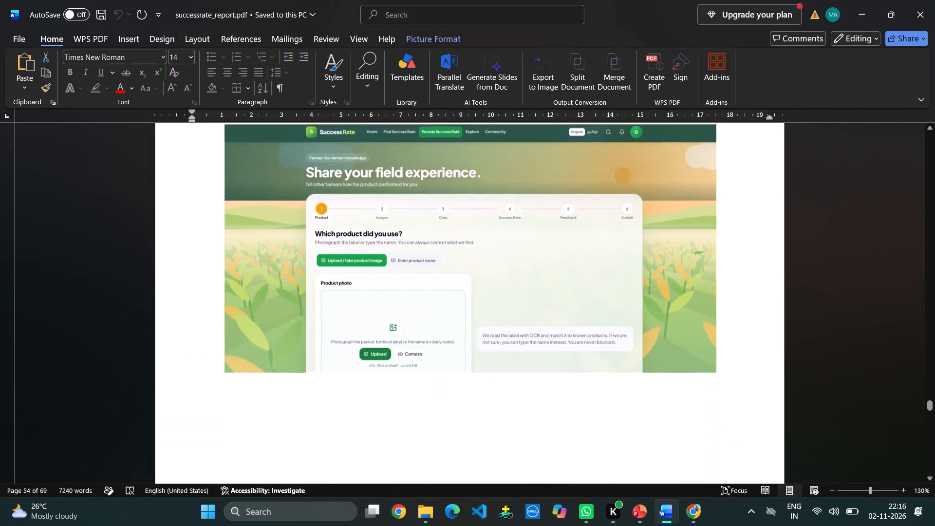
left_click_drag(934, 404, 934, 455)
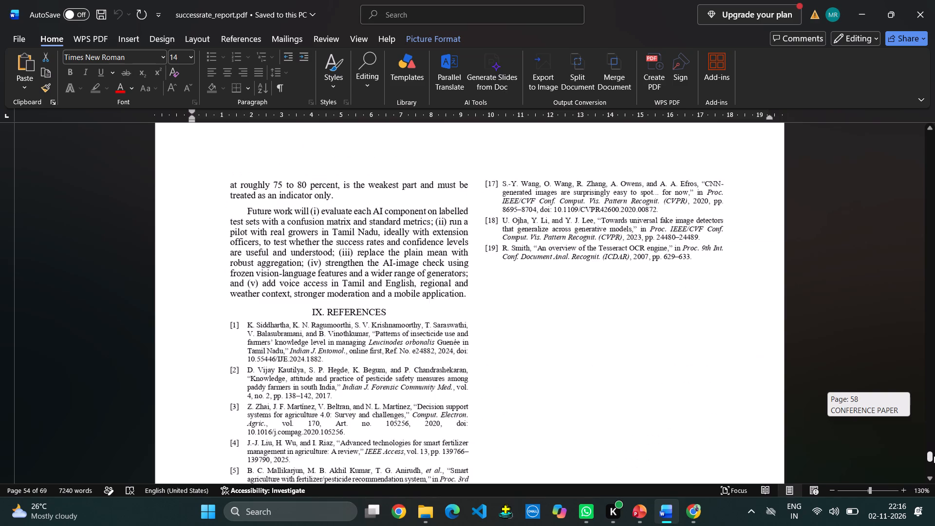
left_click_drag(934, 455, 934, 453)
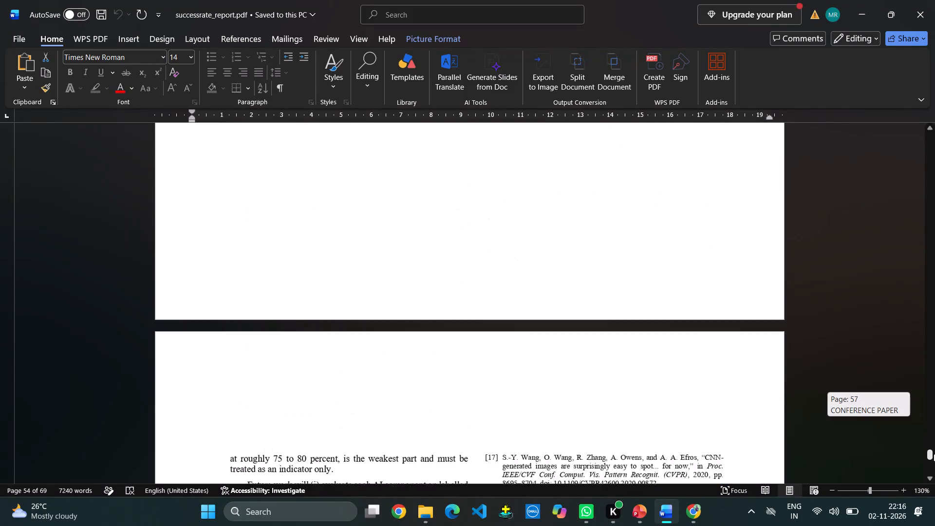
left_click_drag(934, 453, 930, 428)
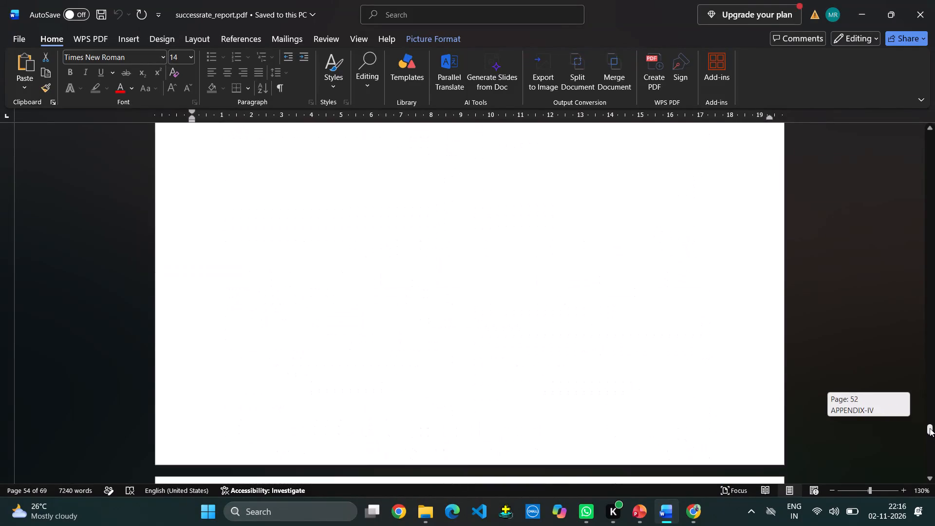
left_click_drag(930, 428, 930, 425)
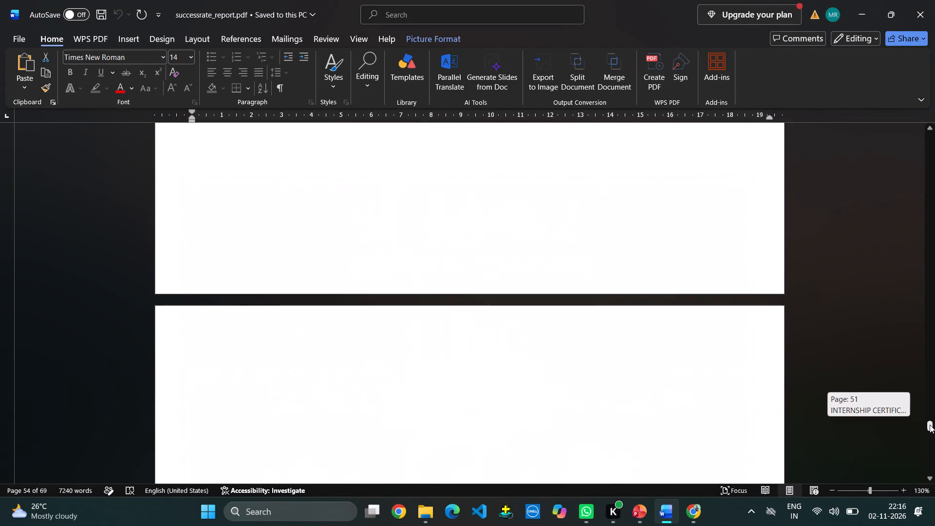
left_click_drag(930, 425, 930, 422)
left_click(680, 345)
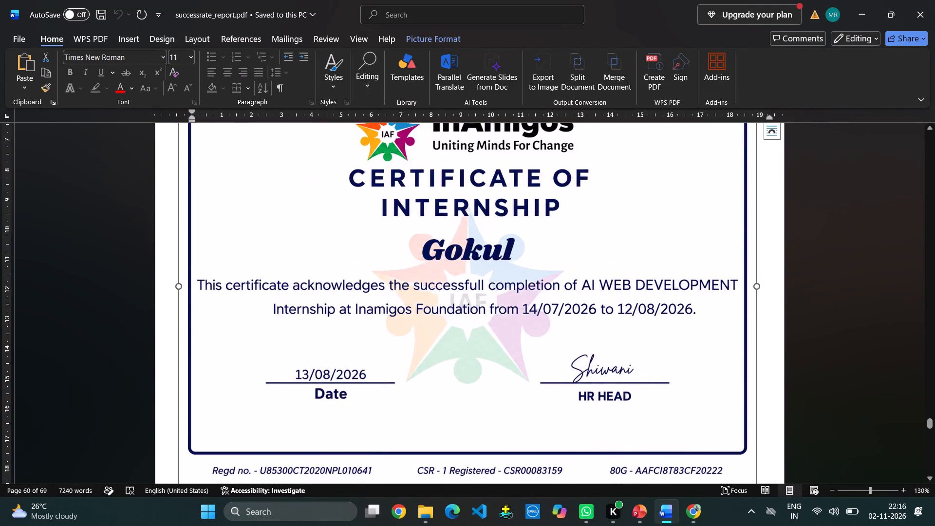
key("ctrl+c")
left_click(618, 458)
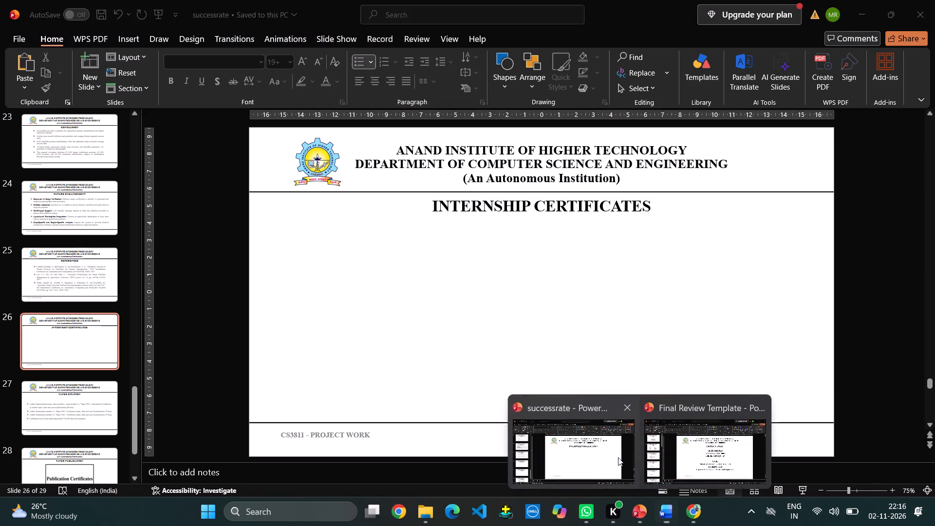
left_click(557, 354)
key("ctrl+v")
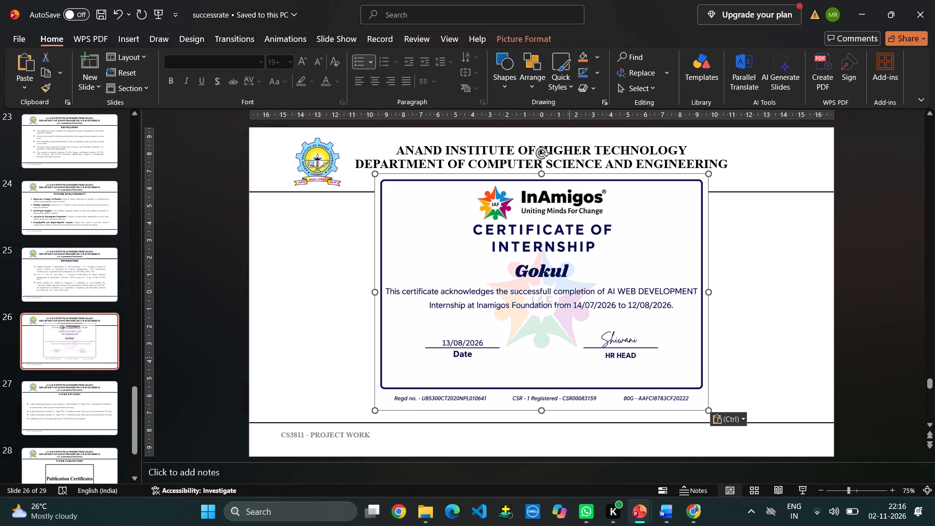
Shrink the certificate image on slide 26 and centre it between the Internship Certificates heading and the footer line.
left_click_drag(707, 408, 612, 318)
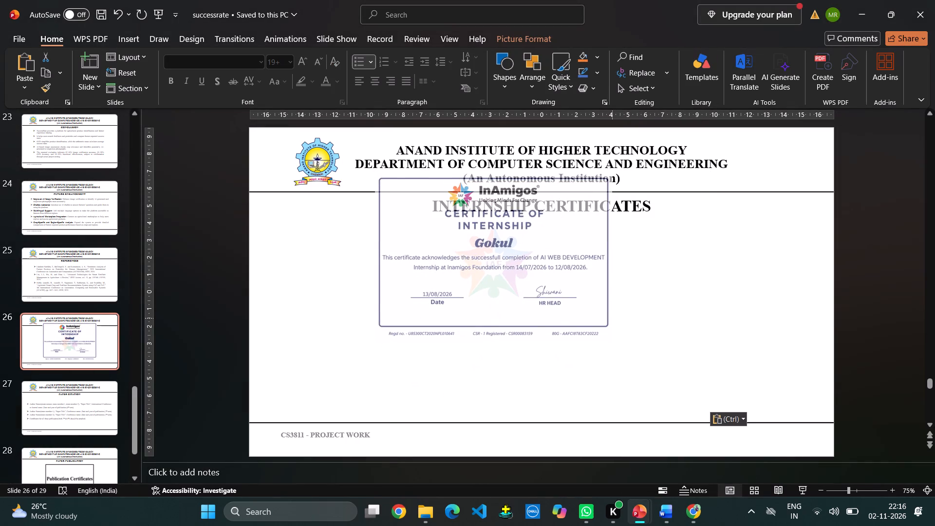
left_click_drag(612, 318, 650, 364)
left_click_drag(567, 307, 586, 341)
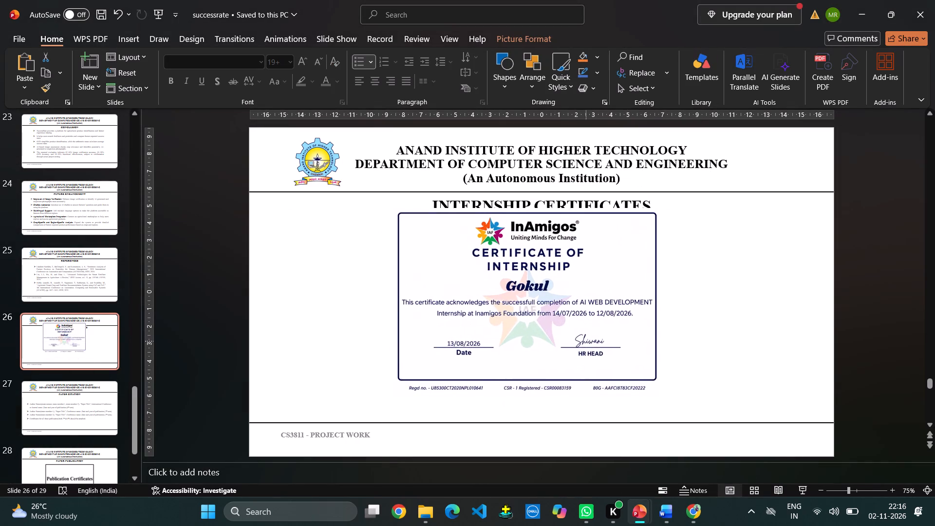
left_click_drag(586, 341, 593, 355)
left_click_drag(666, 410, 672, 420)
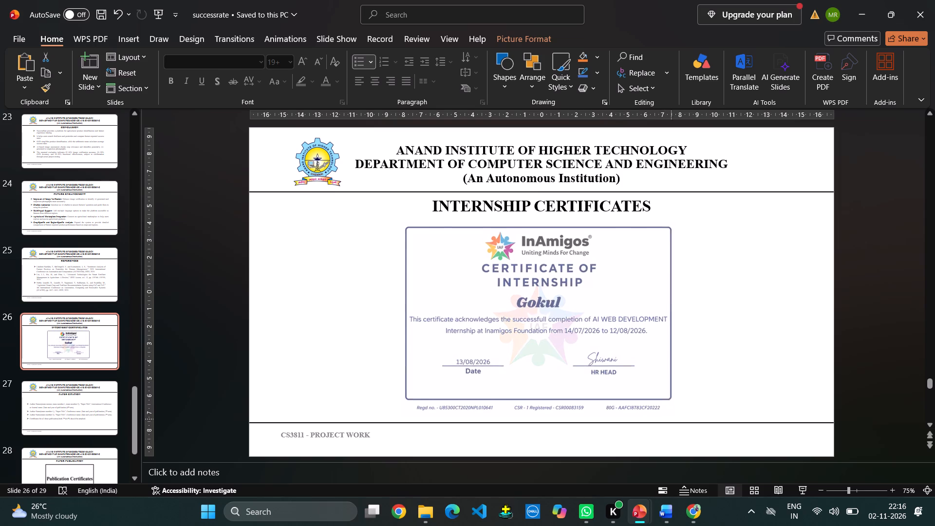
left_click_drag(672, 420, 674, 424)
left_click_drag(618, 376, 615, 370)
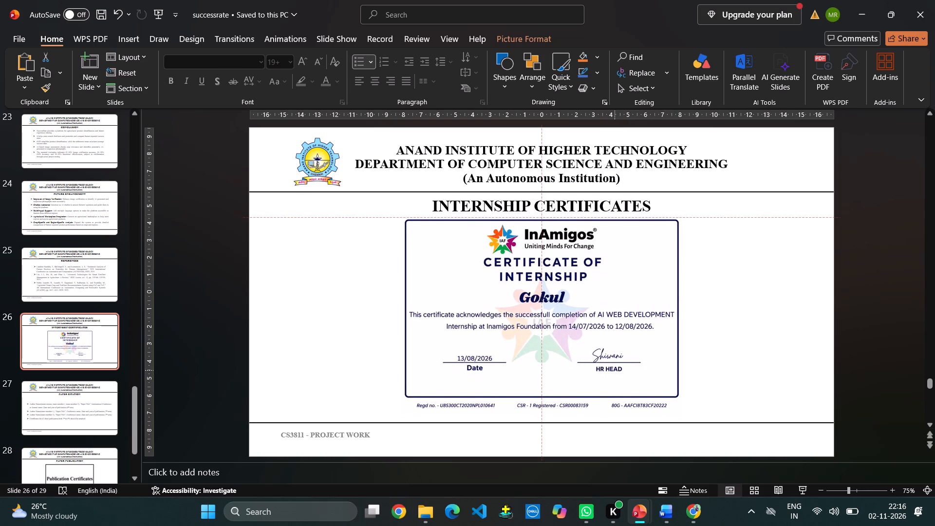
left_click_drag(615, 370, 615, 369)
left_click(753, 371)
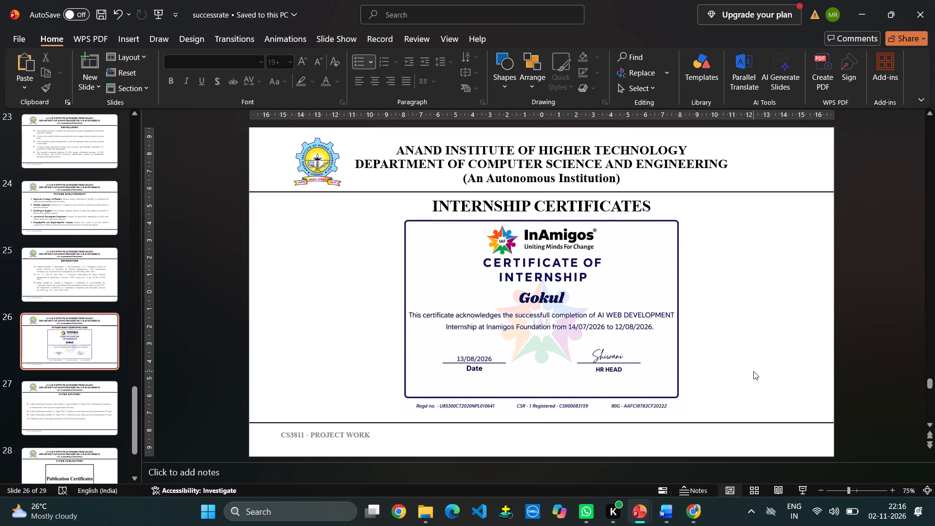
Look through the remaining slides from Paper Citation to Thank You, and return to the References slide.
key("Down")
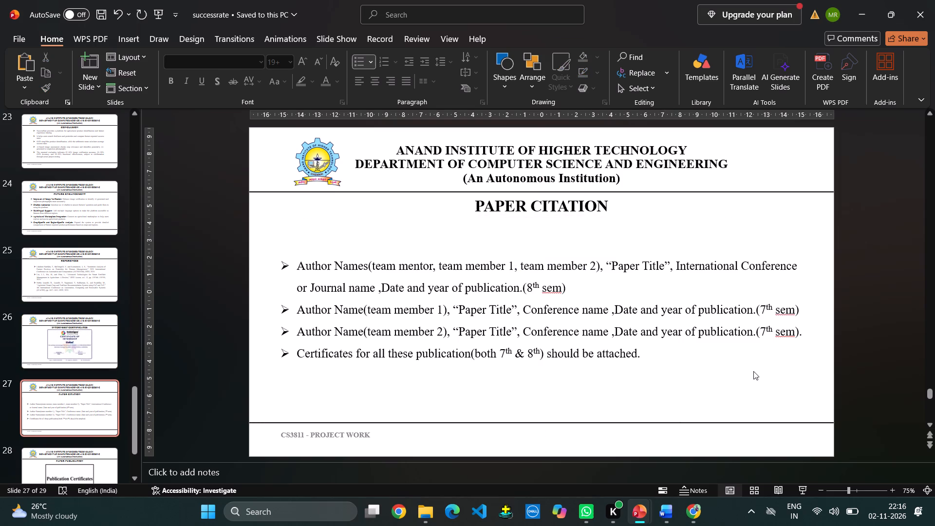
key("Down")
key("Down")
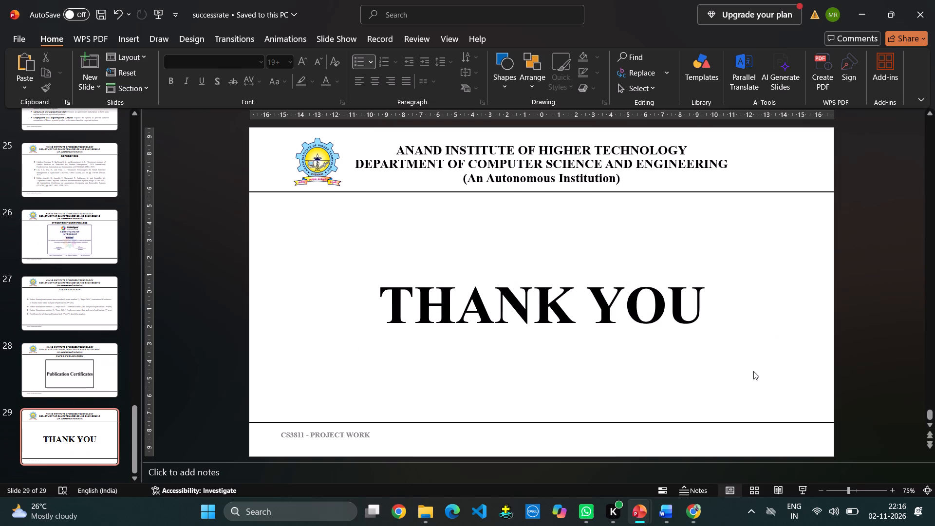
key("Up")
key("Up")
key("Up")
key("Up")
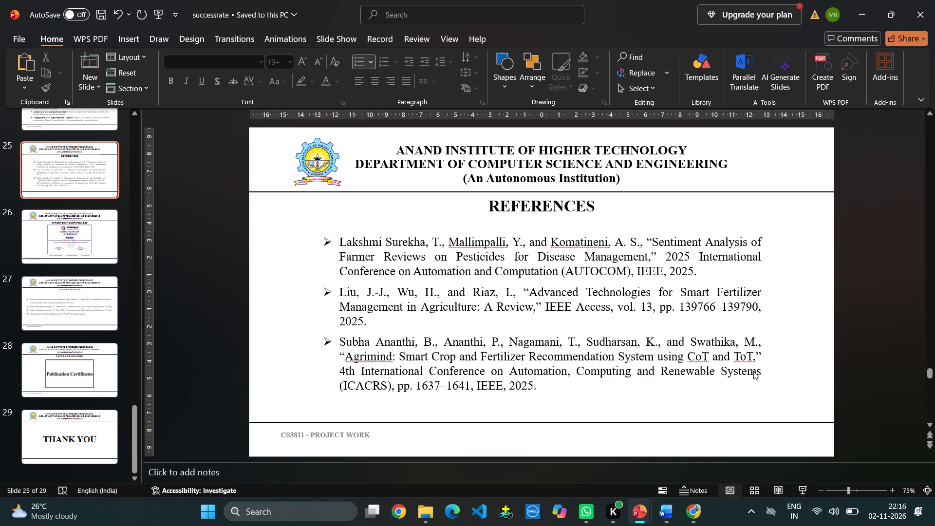
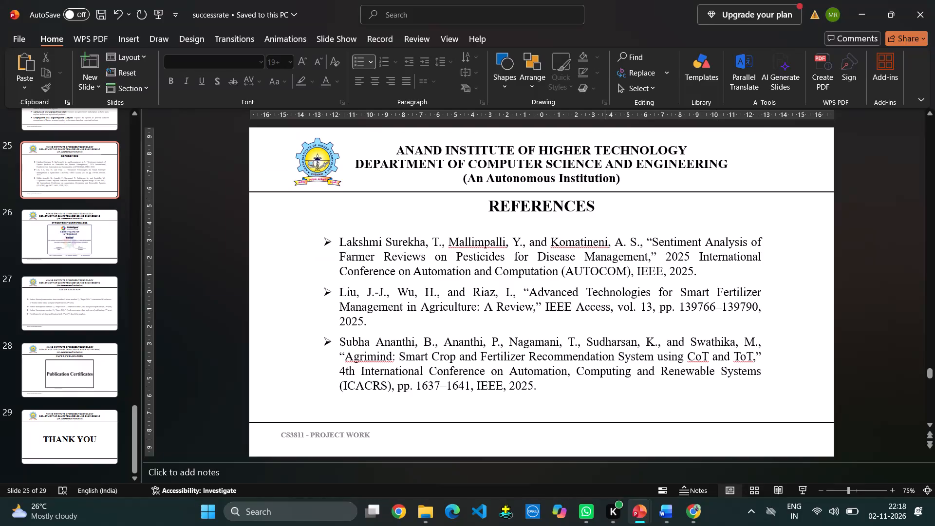
Review the slides from References to Thank You, including Paper Citation and the internship certificate, and return to the opening slides.
left_click(605, 309)
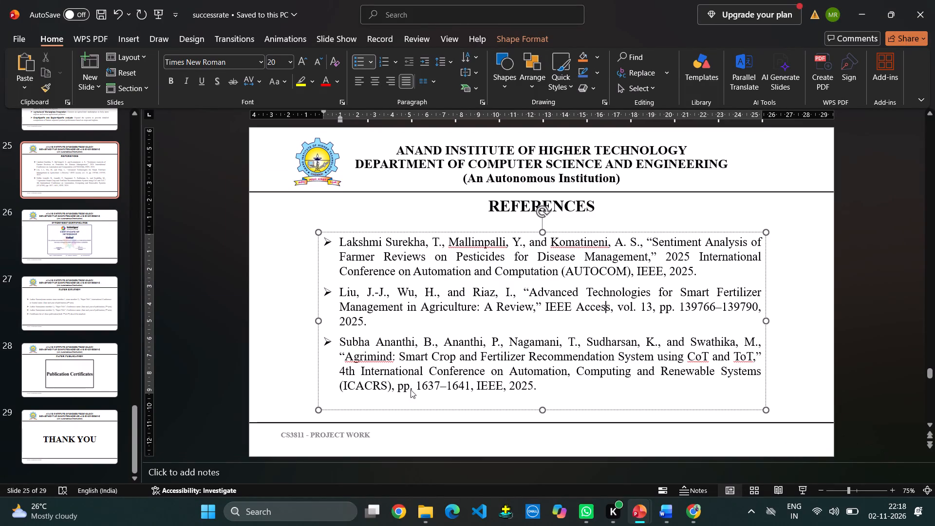
left_click(87, 373)
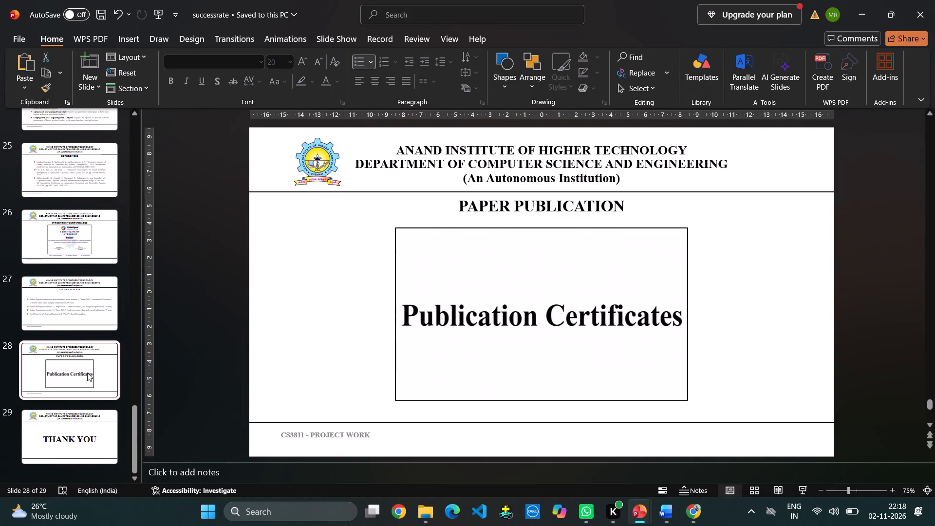
left_click(77, 422)
left_click(83, 324)
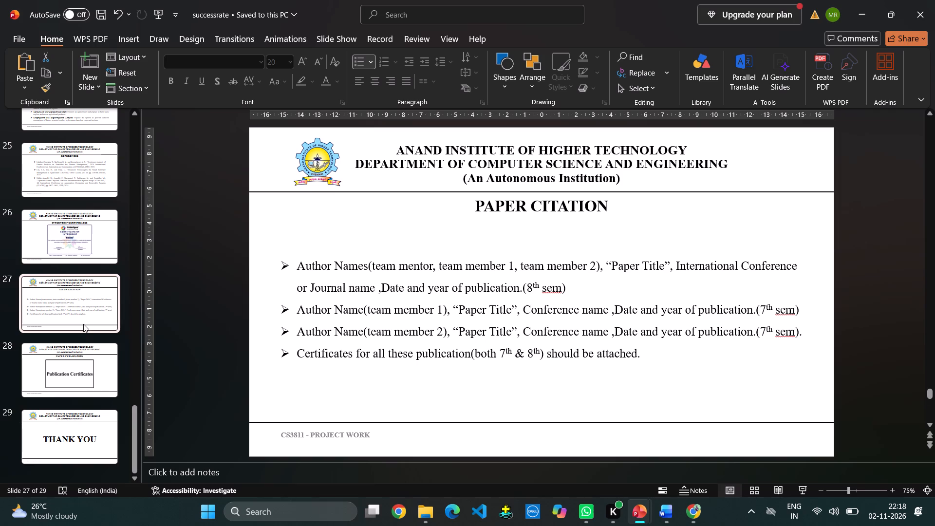
left_click(82, 246)
scroll(82, 244, "up", 9)
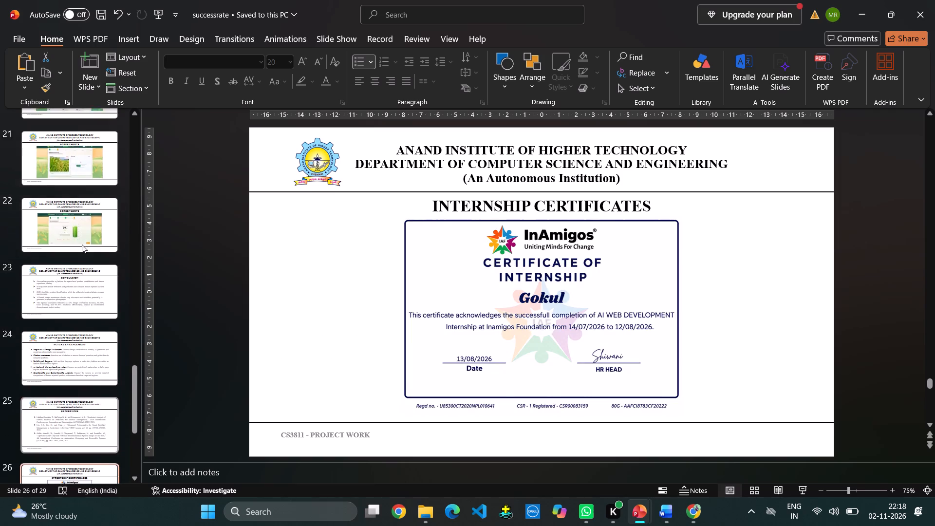
scroll(82, 244, "up", 7)
left_click(78, 318)
scroll(81, 275, "up", 7)
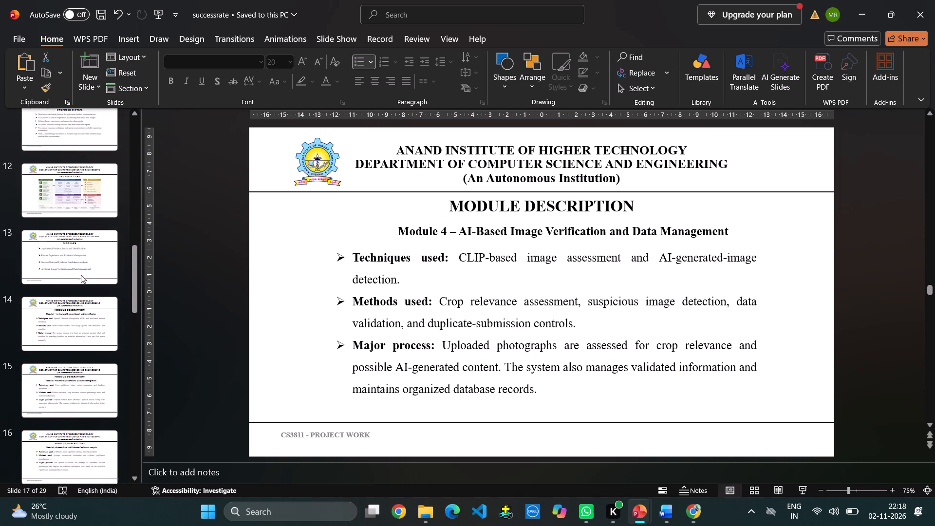
scroll(81, 275, "up", 20)
scroll(81, 275, "up", 6)
left_click(99, 146)
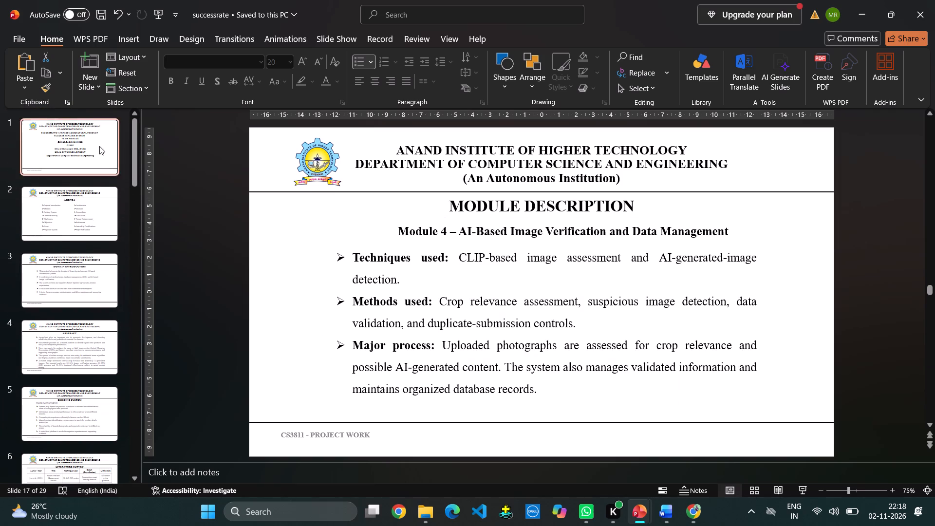
Duplicate the Agenda slide, slide 2.
left_click(107, 213)
right_click(100, 210)
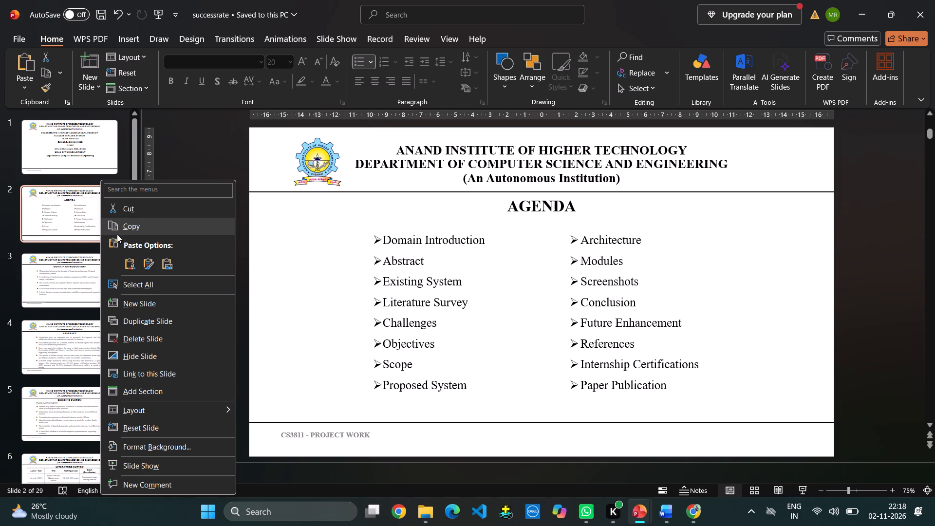
left_click(167, 319)
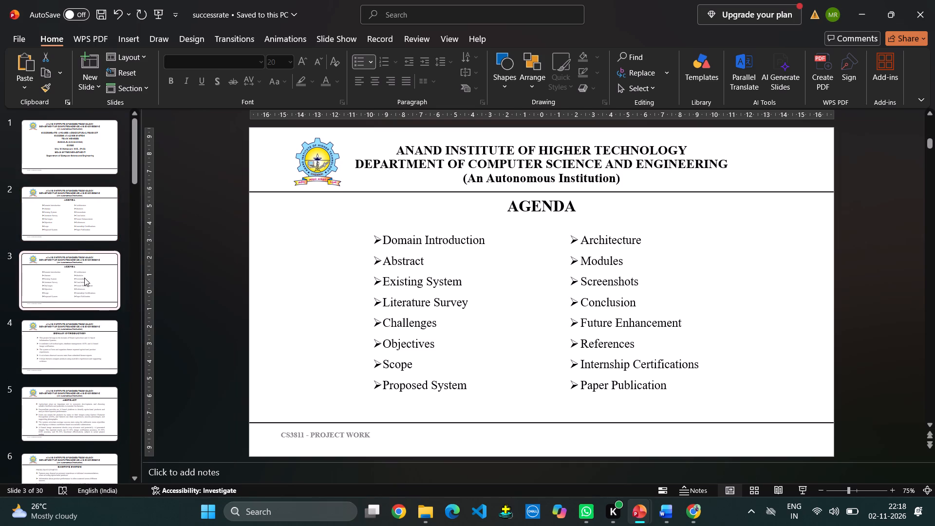
Delete the second agenda column, Architecture to Paper Publication, and its text box from slide 2, keeping the copy on slide 3.
left_click(67, 222)
left_click(74, 257)
left_click(75, 223)
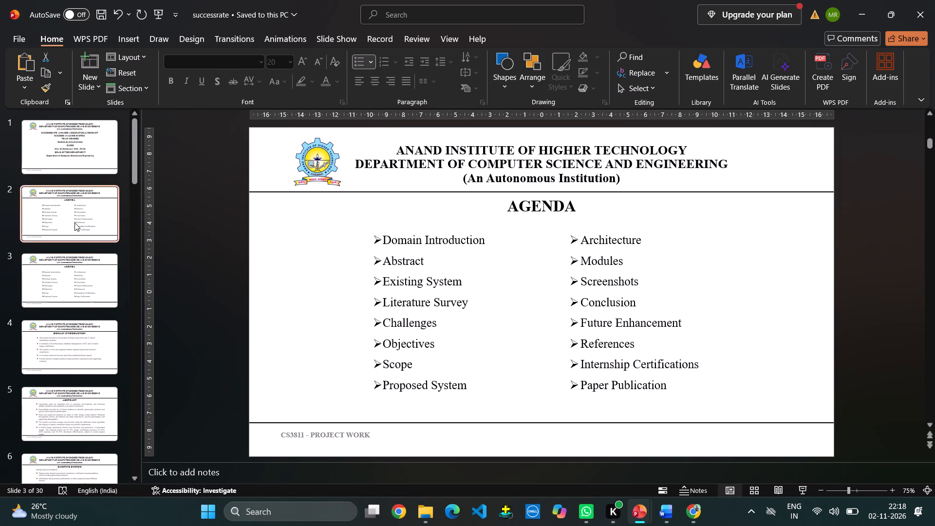
left_click(503, 292)
double_click(638, 283)
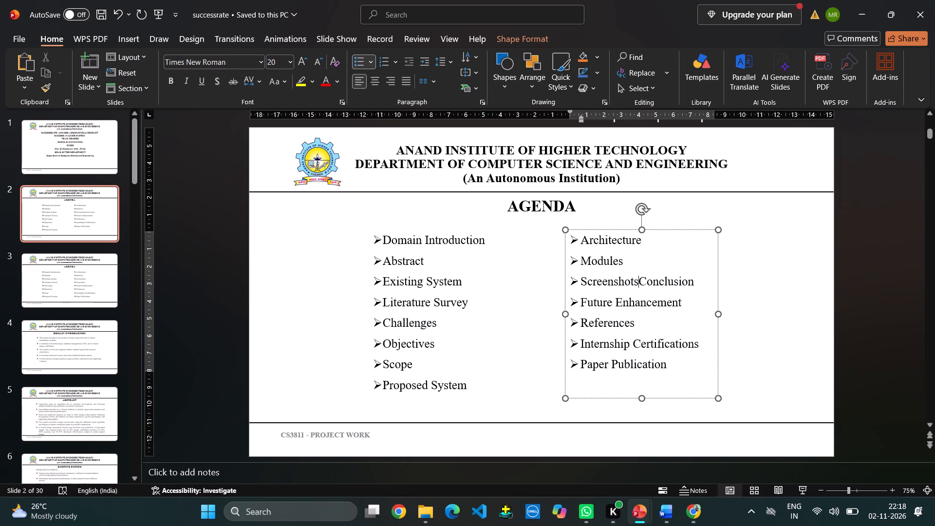
left_click(738, 371)
left_click(697, 338)
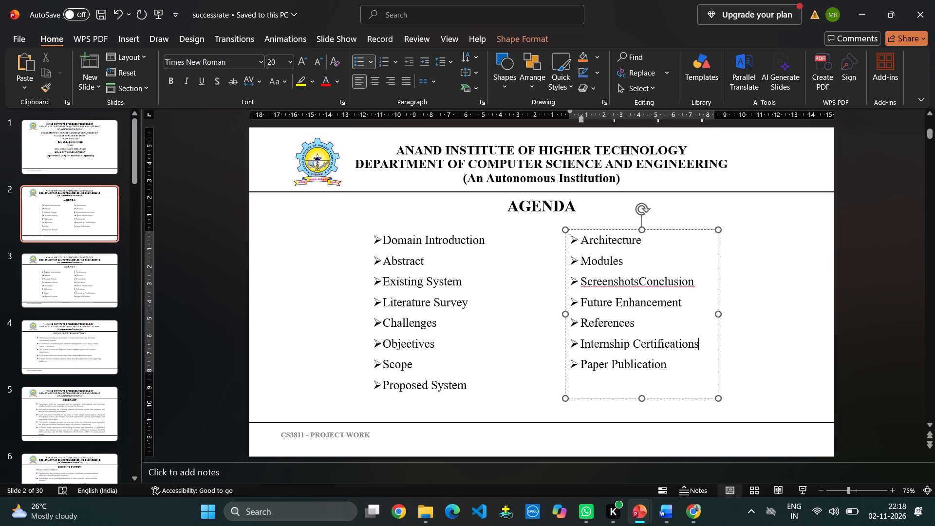
key("ctrl+a")
key("Delete")
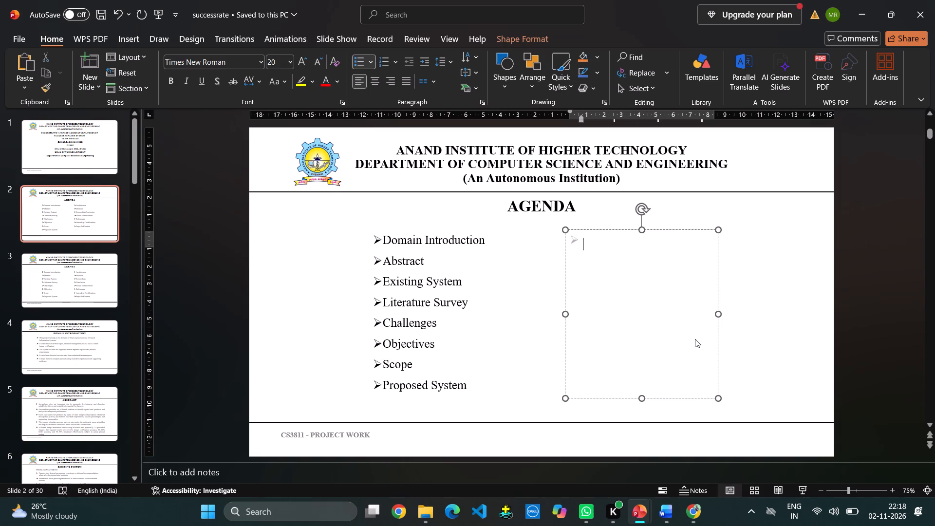
left_click(718, 326)
right_click(718, 326)
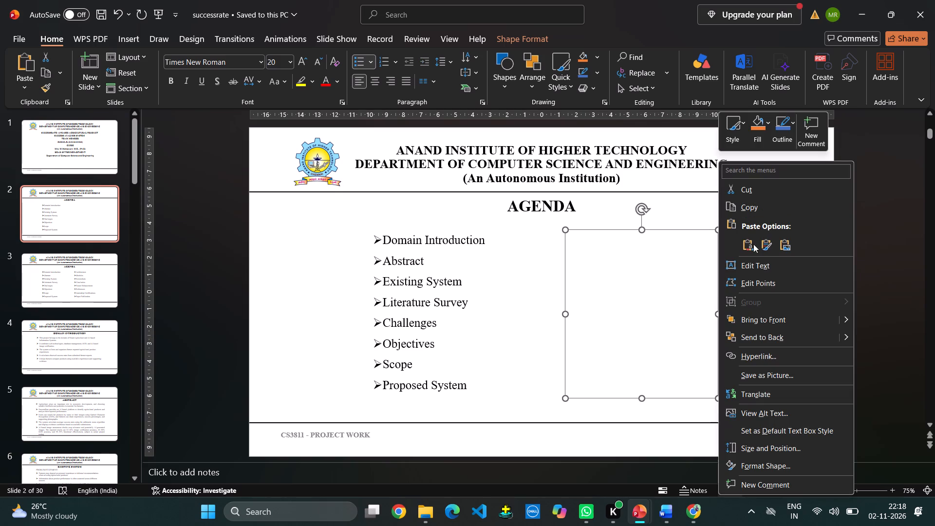
left_click(654, 356)
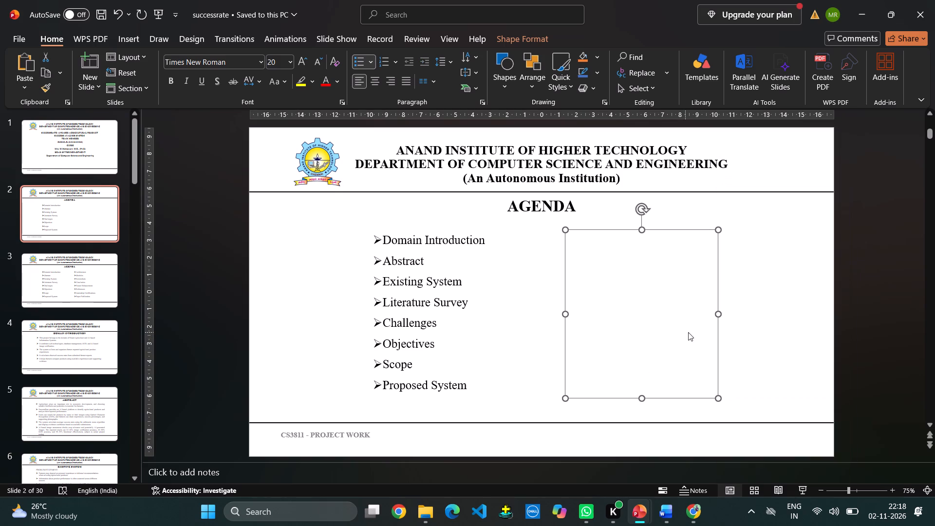
left_click(718, 323)
key("Delete")
Delete the remaining agenda list text box, Domain Introduction to Proposed System, from slide 2.
left_click(384, 265)
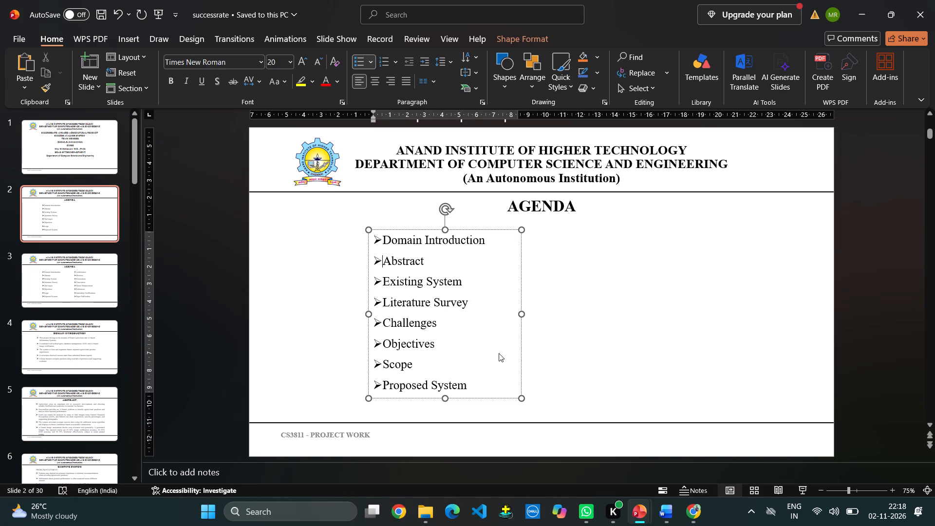
left_click(519, 326)
key("Delete")
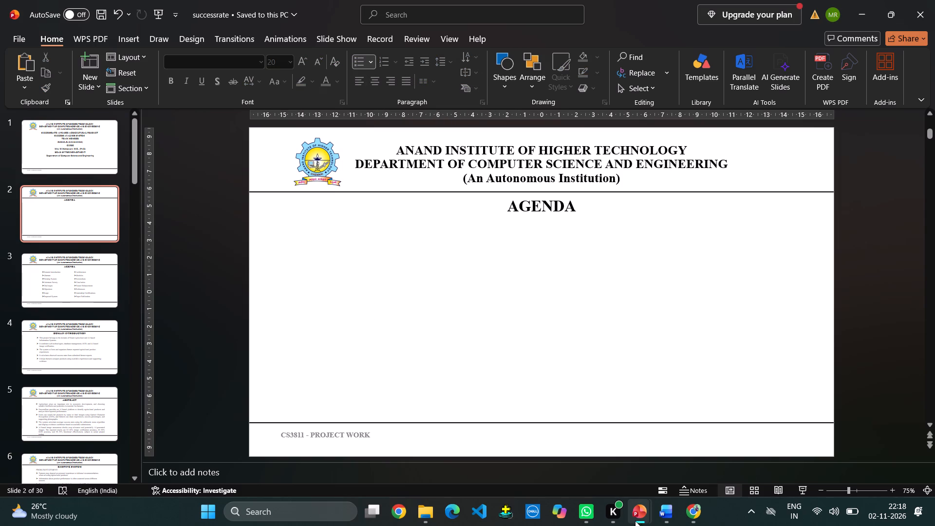
Check the title and Agenda slides in the Final Review Template presentation, and return to the successrate presentation.
left_click(697, 451)
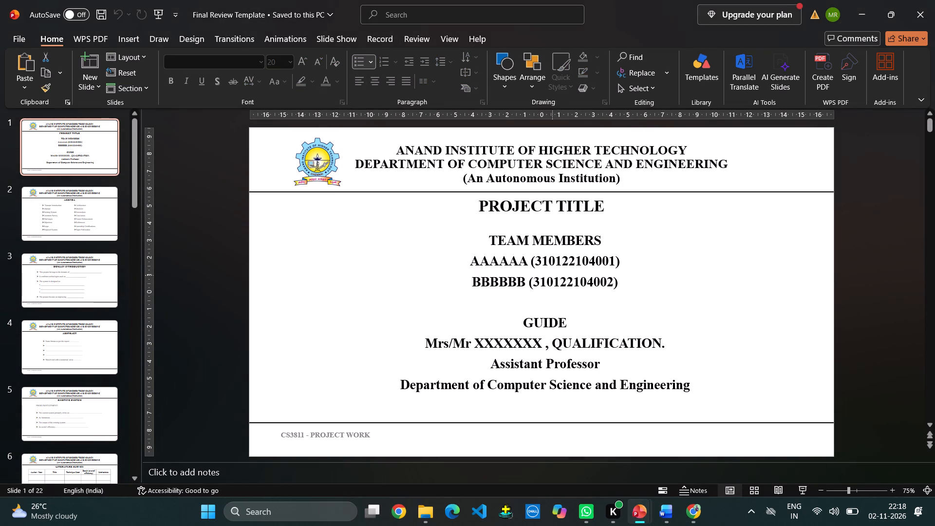
left_click(45, 139)
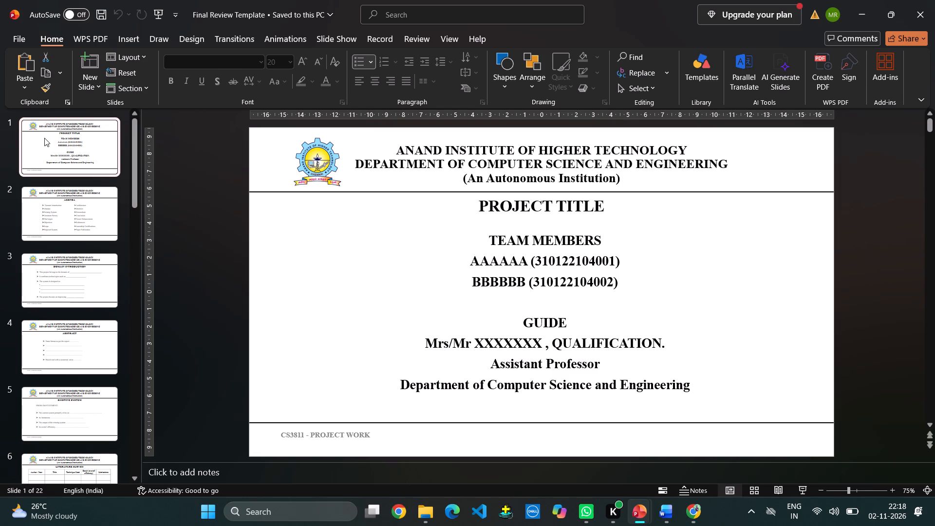
left_click(73, 211)
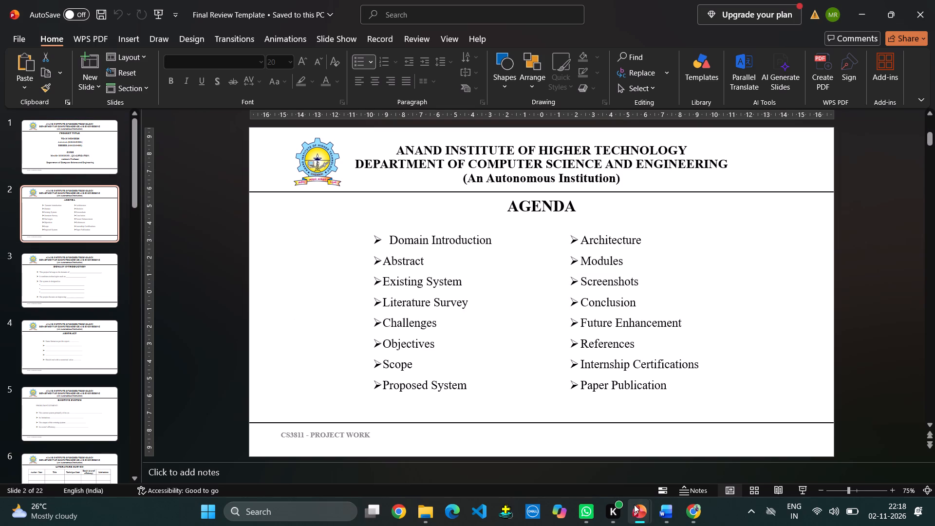
left_click(602, 463)
Copy the project title from slide 1 and paste it over the AGENDA heading on slide 2 using the destination theme.
left_click(79, 147)
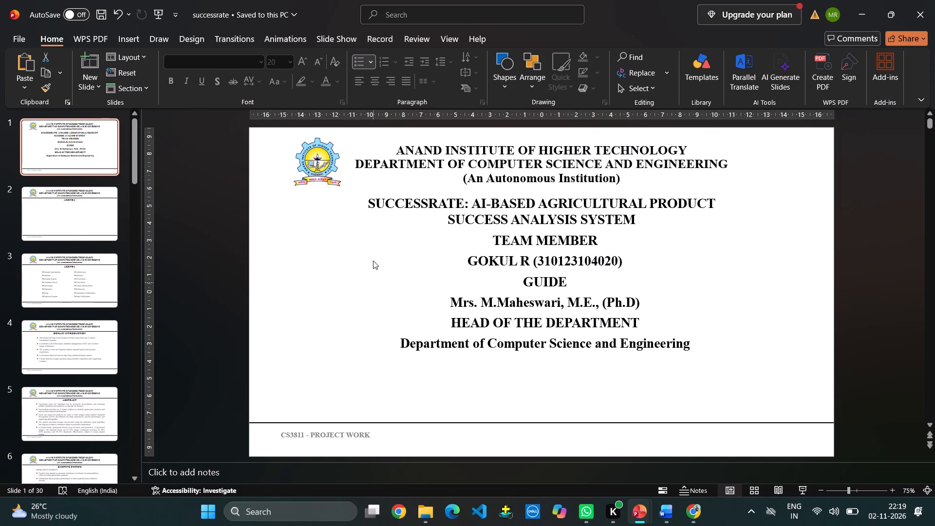
left_click_drag(368, 200, 605, 227)
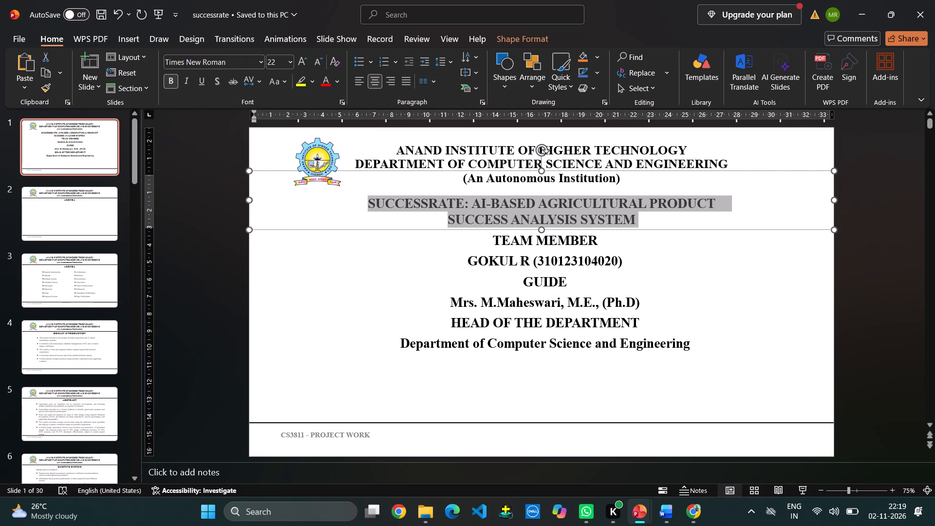
left_click_drag(605, 227, 636, 220)
key("ctrl+c")
left_click(100, 216)
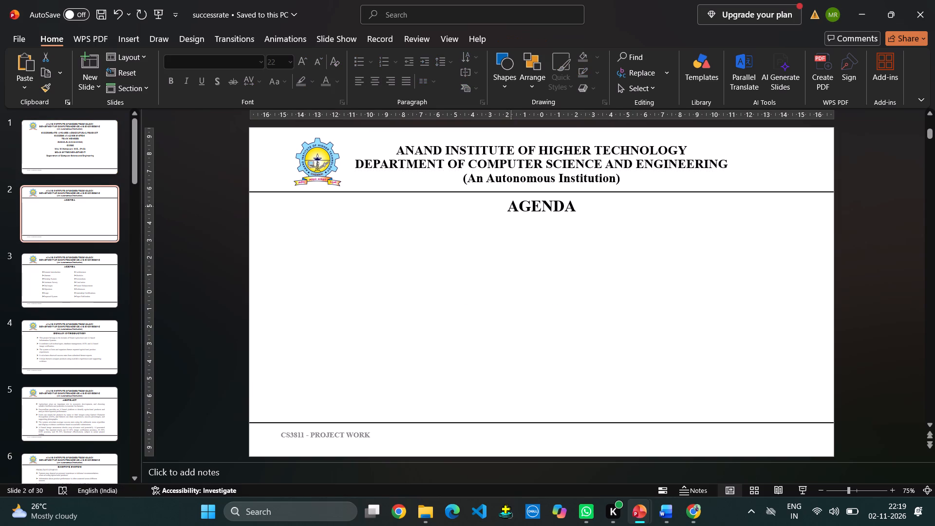
left_click(524, 208)
left_click(569, 209)
left_click(576, 209)
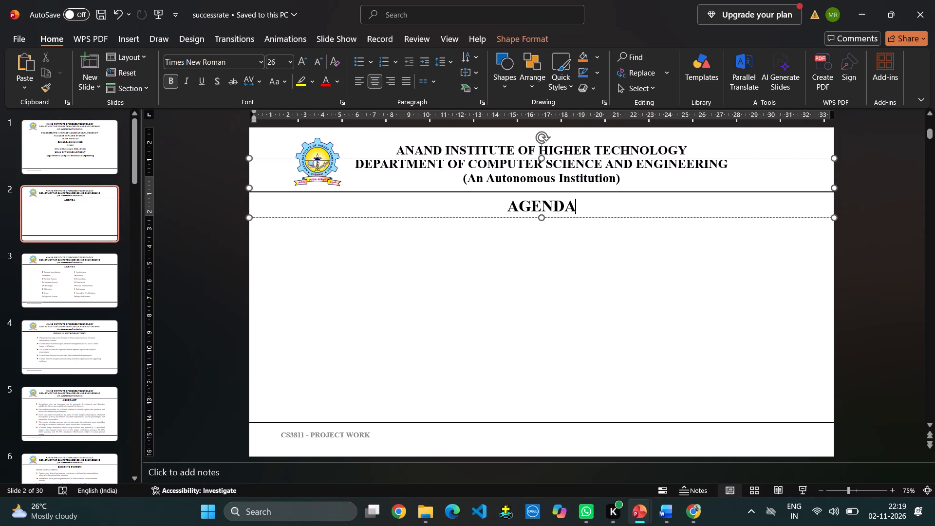
key("BackSpace")
key("BackSpace")
key("BackSpace")
key("BackSpace")
key("BackSpace")
key("ctrl+v")
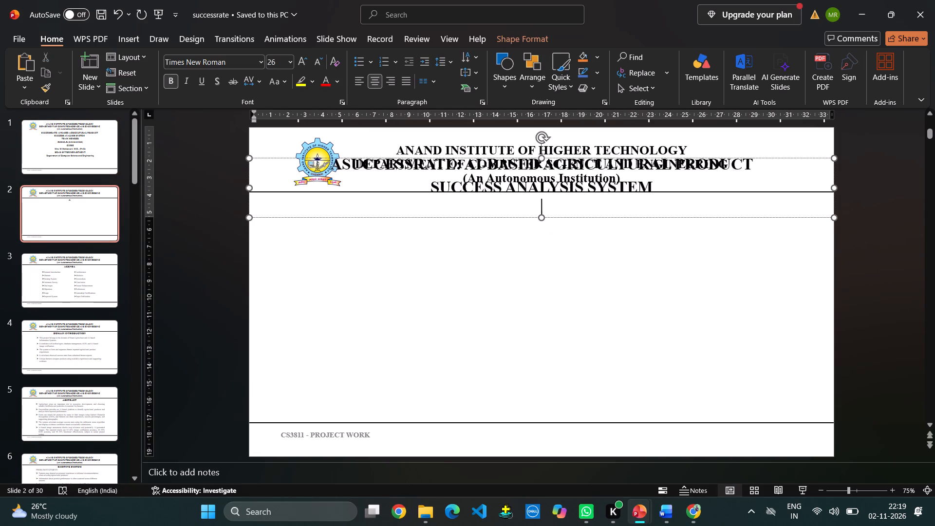
left_click(578, 228)
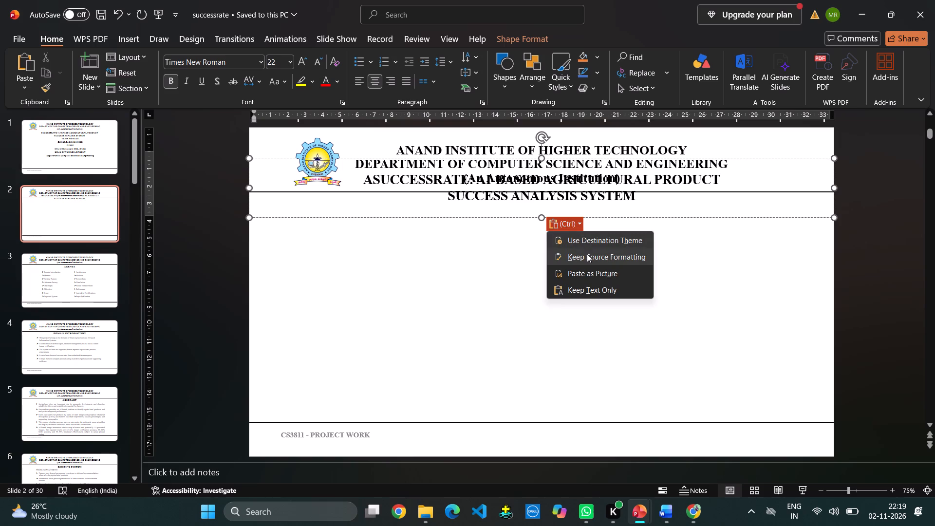
left_click(592, 244)
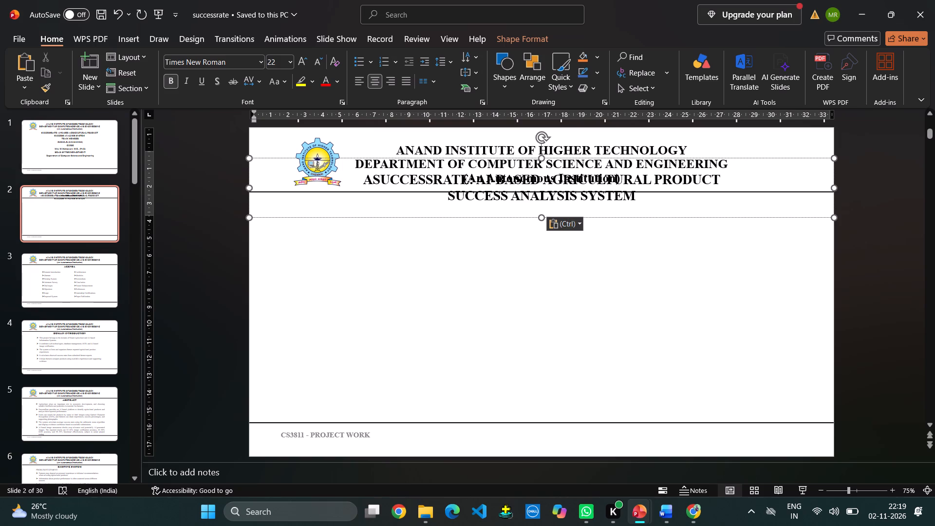
Move the project title text box on slide 2 down so its text sits below the header line.
left_click_drag(614, 217, 615, 224)
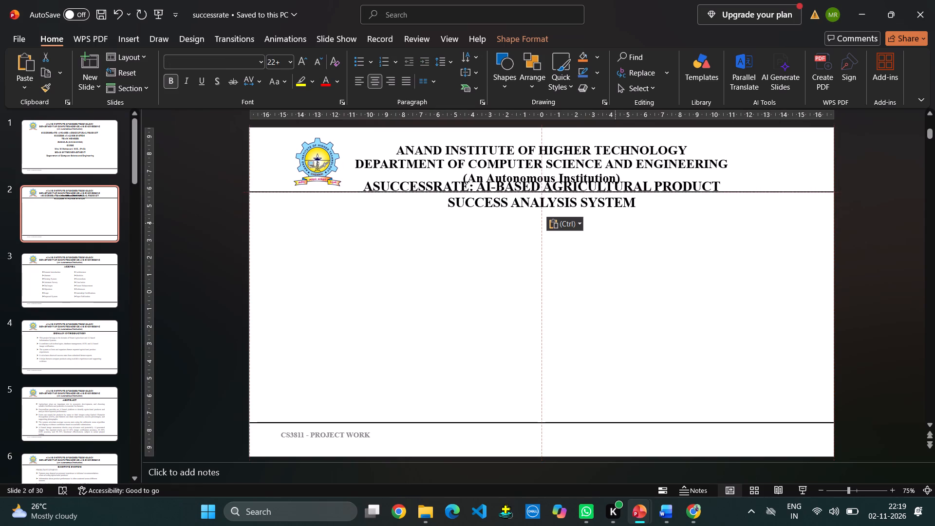
left_click_drag(615, 224, 616, 238)
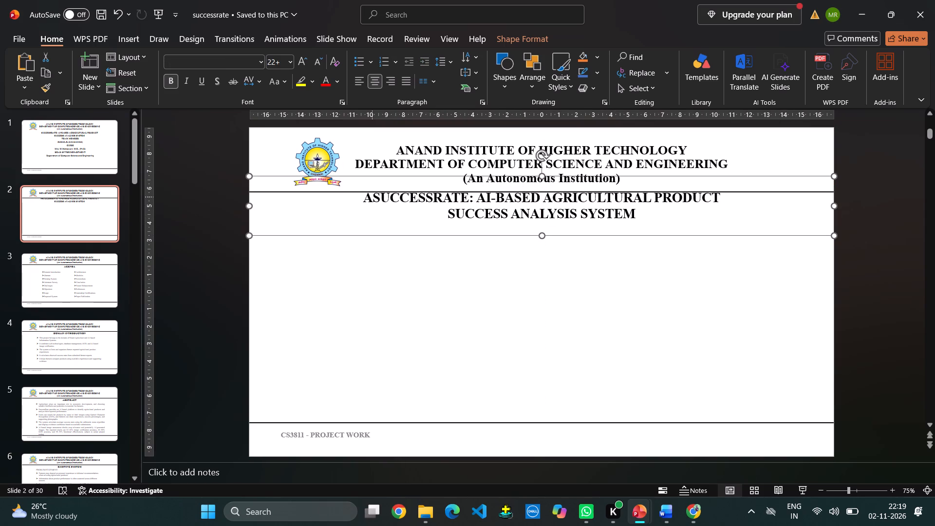
Delete the stray letter A in front of SUCCESSRATE in the slide 2 title.
left_click(372, 197)
left_click(374, 199)
key("BackSpace")
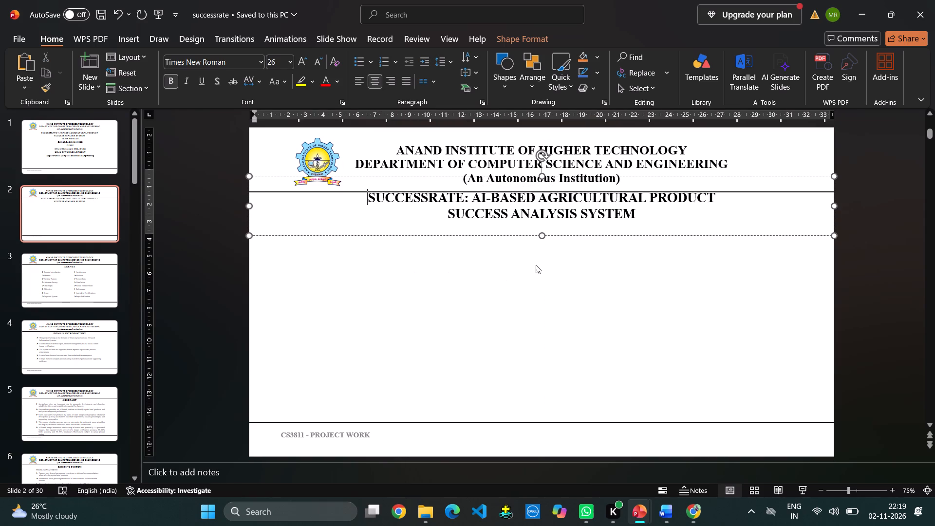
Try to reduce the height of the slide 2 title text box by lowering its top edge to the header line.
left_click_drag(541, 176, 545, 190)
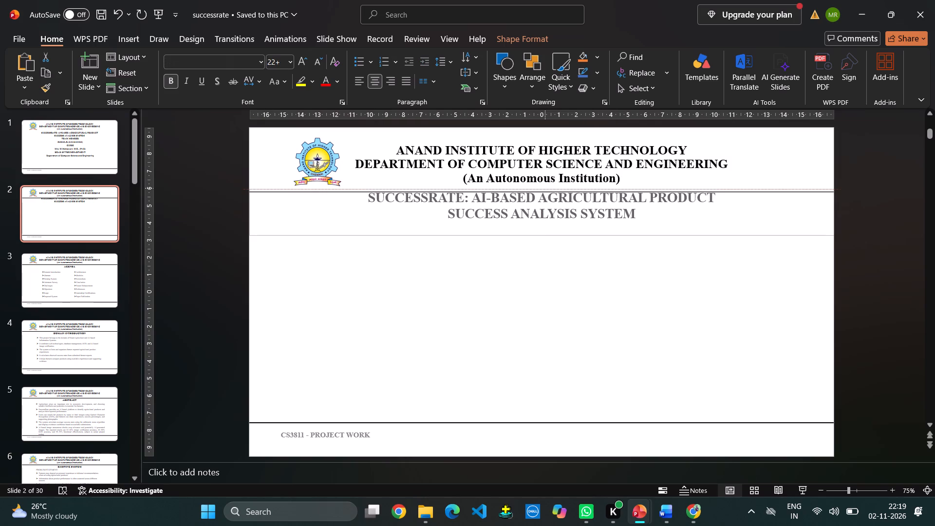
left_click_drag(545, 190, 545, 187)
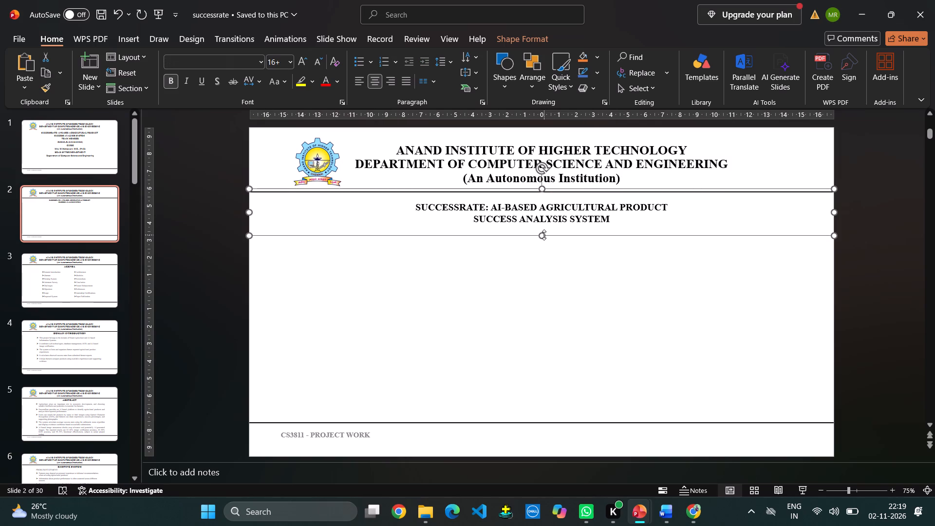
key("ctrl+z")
Move the project title text box on slide 2 down slightly so its text clears the header line.
left_click(558, 243)
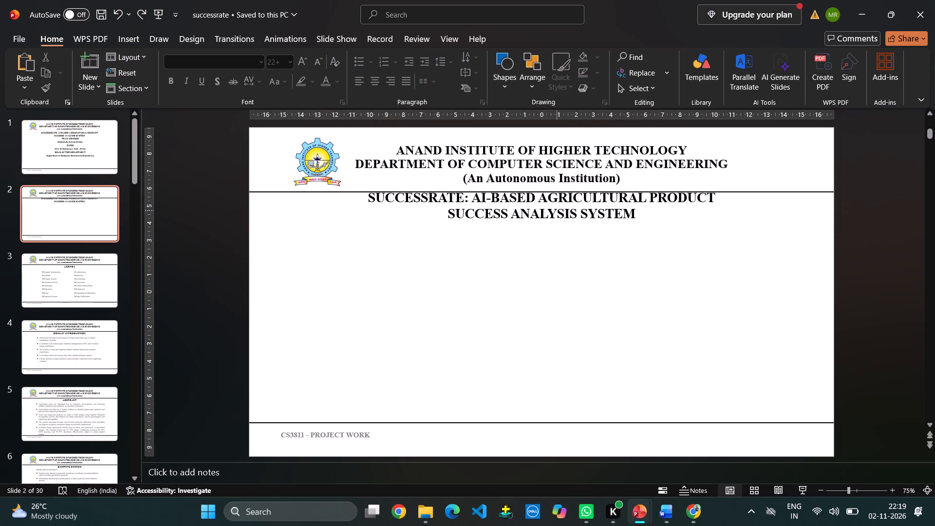
left_click(557, 210)
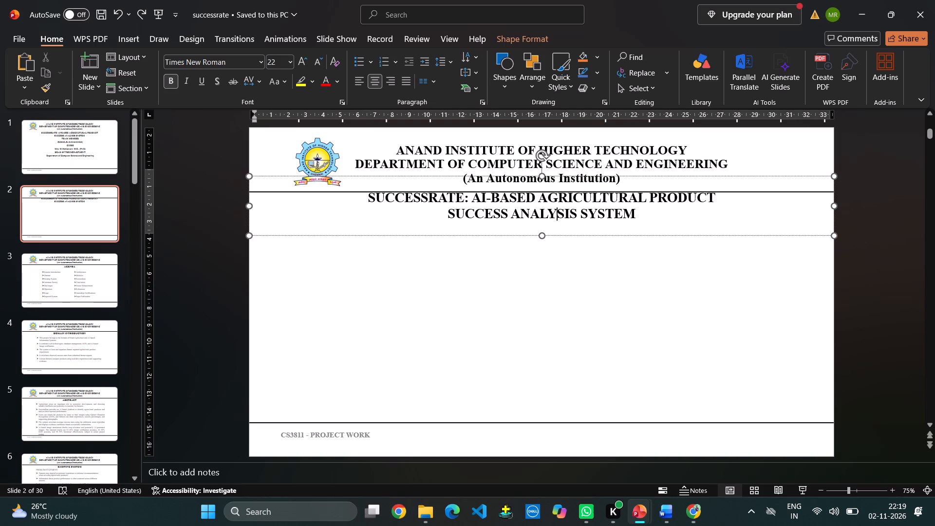
left_click_drag(552, 234, 553, 243)
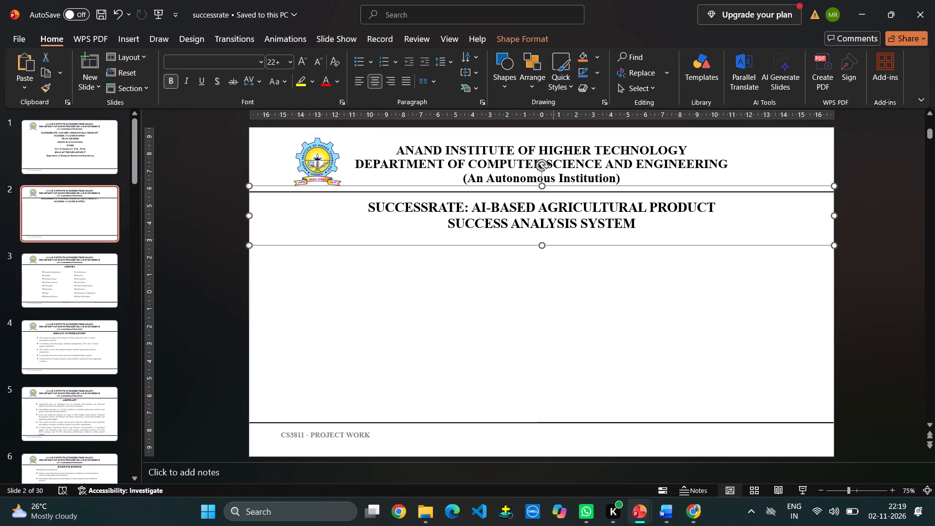
left_click(588, 317)
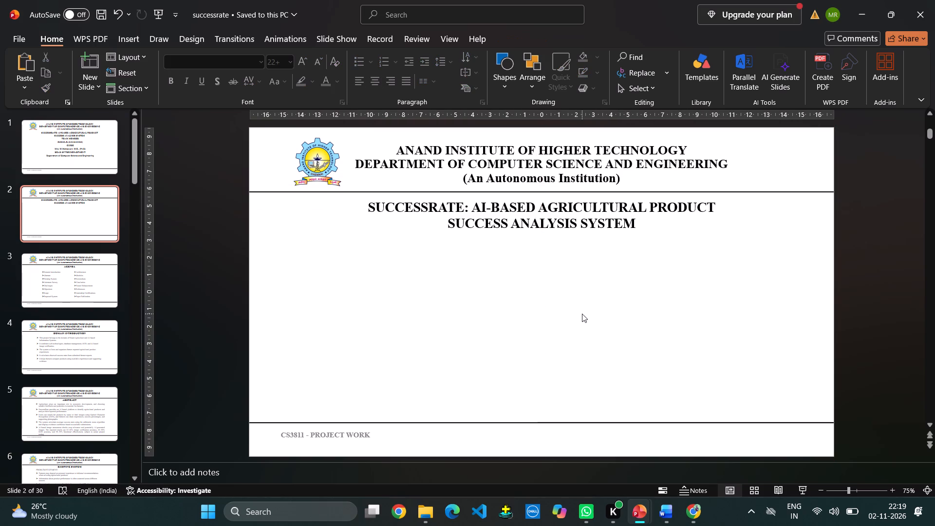
key("Down")
key("Up")
Copy the team member, guide and department lines from slide 1 into a new text box below the title on slide 2.
left_click(665, 467)
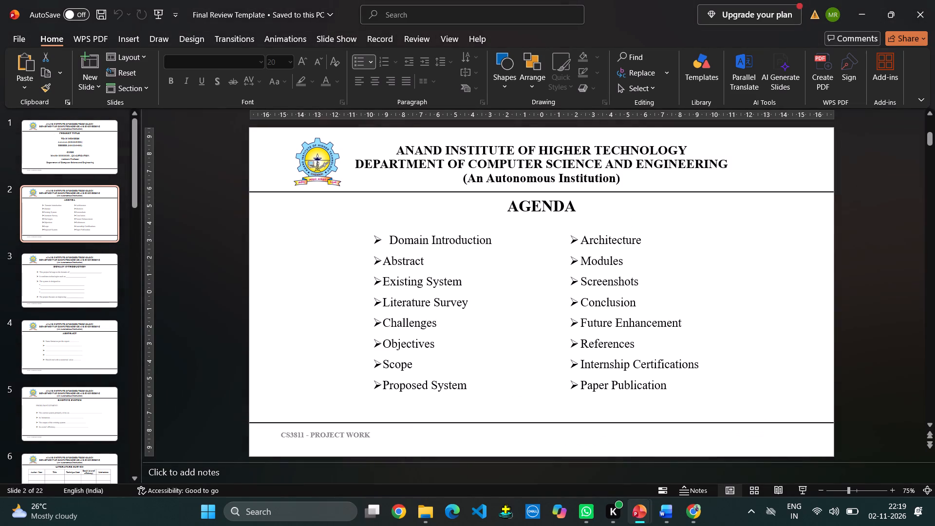
left_click(613, 473)
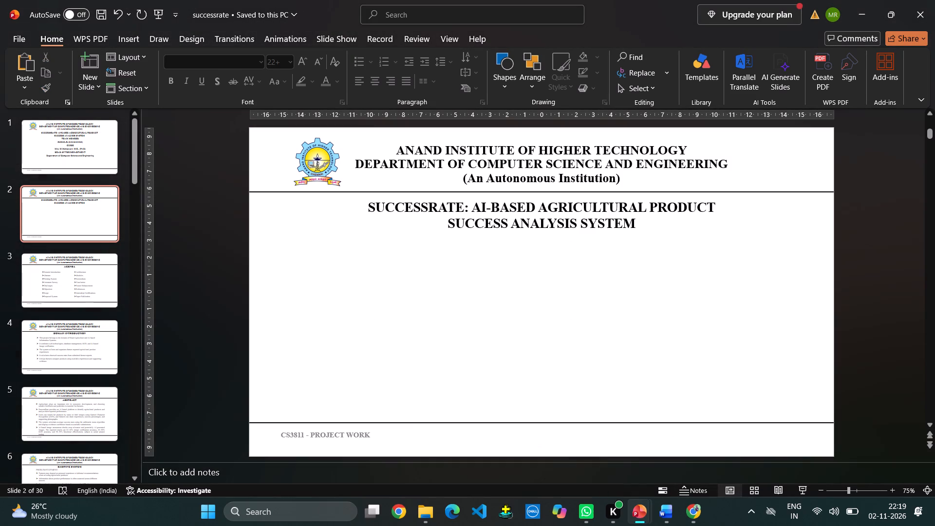
left_click(56, 157)
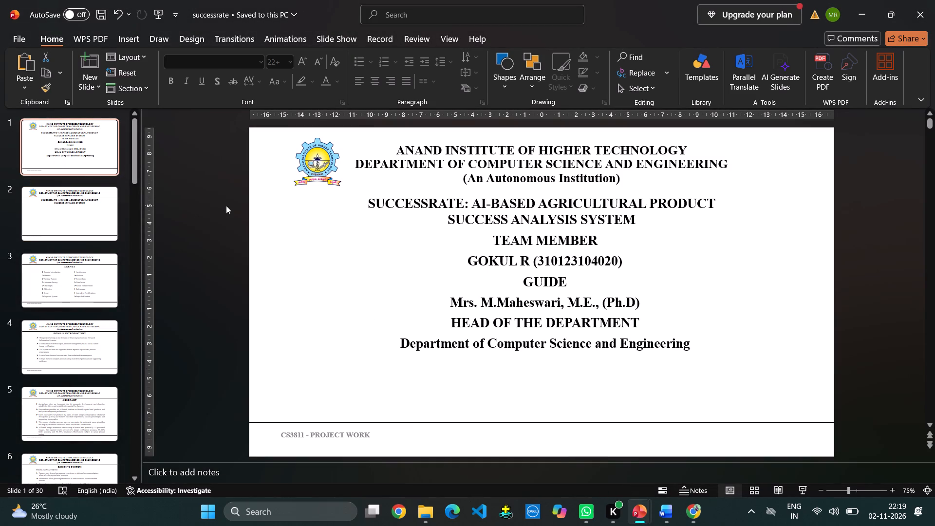
left_click_drag(492, 239, 649, 344)
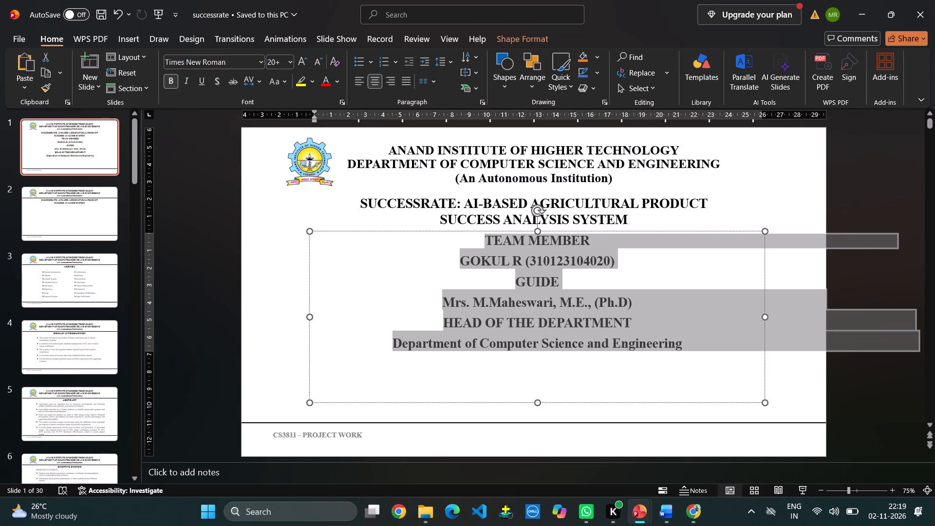
left_click_drag(649, 344, 671, 348)
key("ctrl+c")
left_click(94, 217)
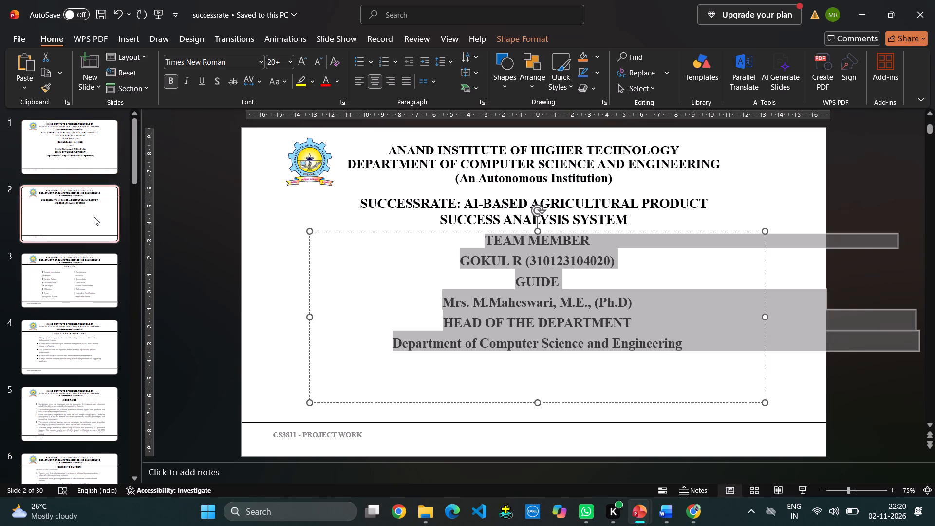
left_click(489, 284)
left_click(489, 284)
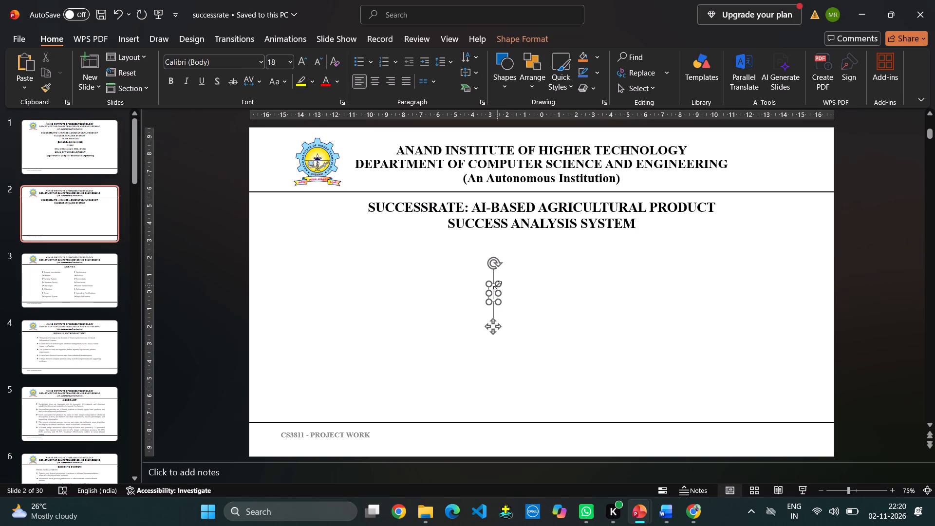
key("ctrl+v")
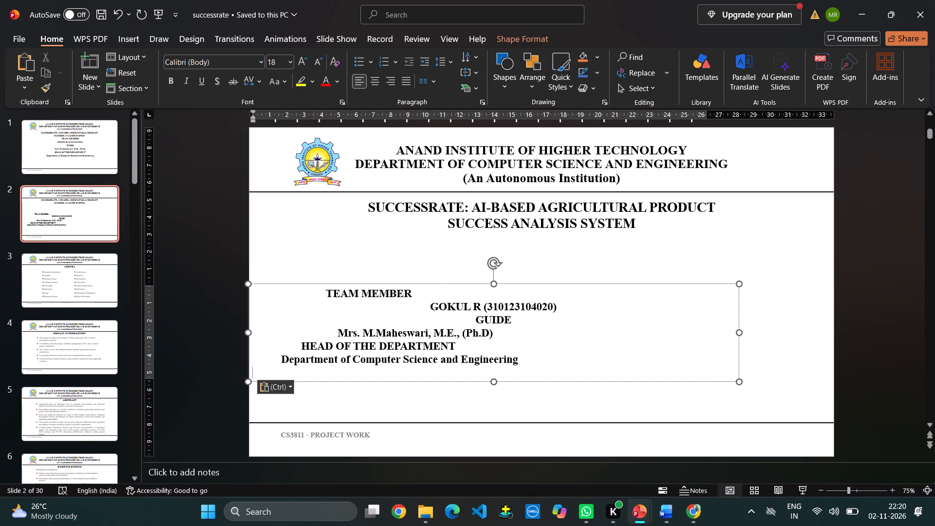
Remove the empty last line from the pasted team details on slide 2 and justify all of their lines.
left_click(373, 84)
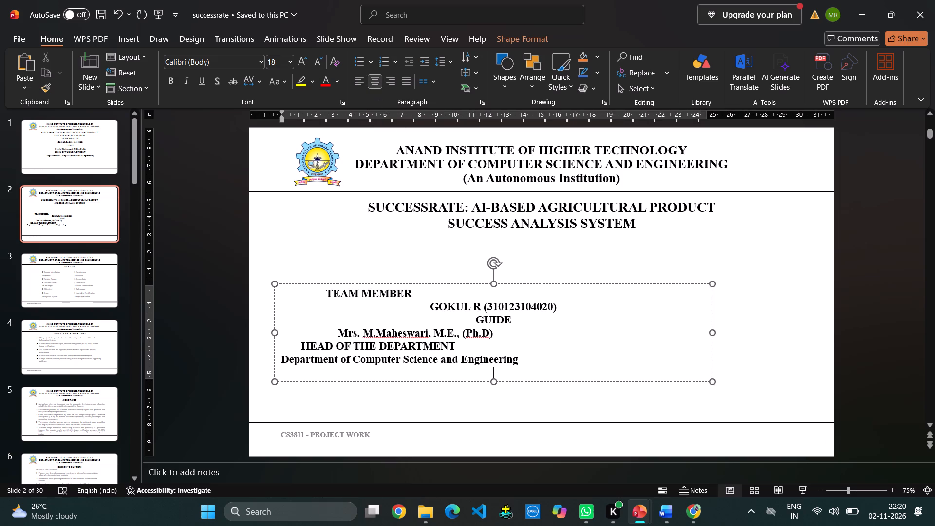
key("BackSpace")
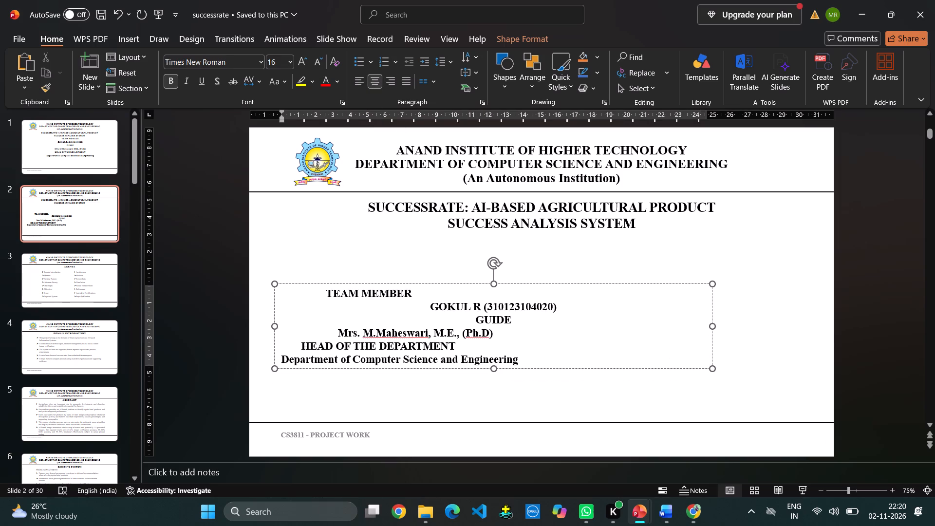
key("ctrl+a")
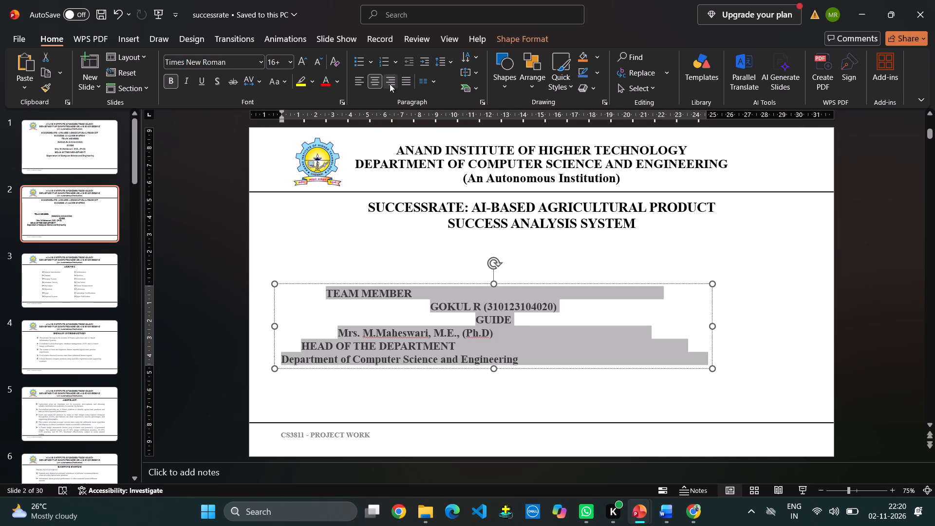
left_click(363, 76)
left_click(370, 81)
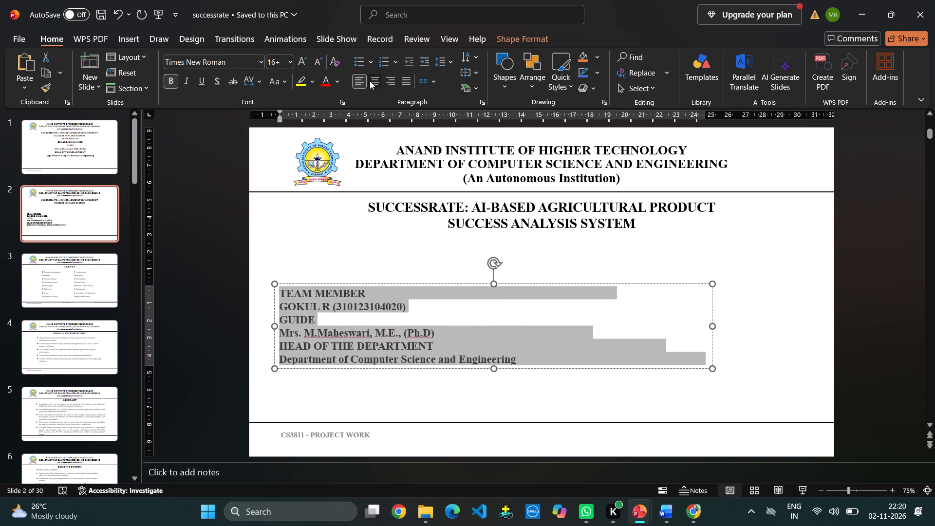
left_click(404, 80)
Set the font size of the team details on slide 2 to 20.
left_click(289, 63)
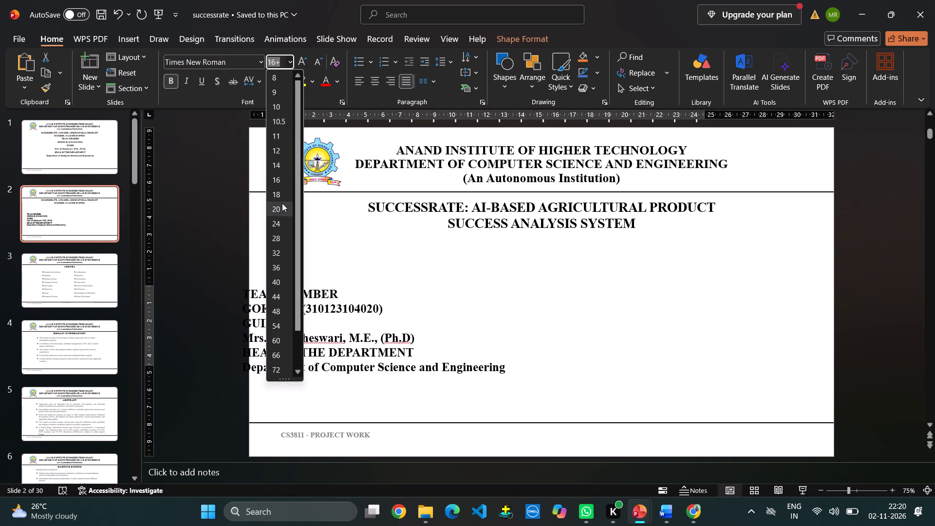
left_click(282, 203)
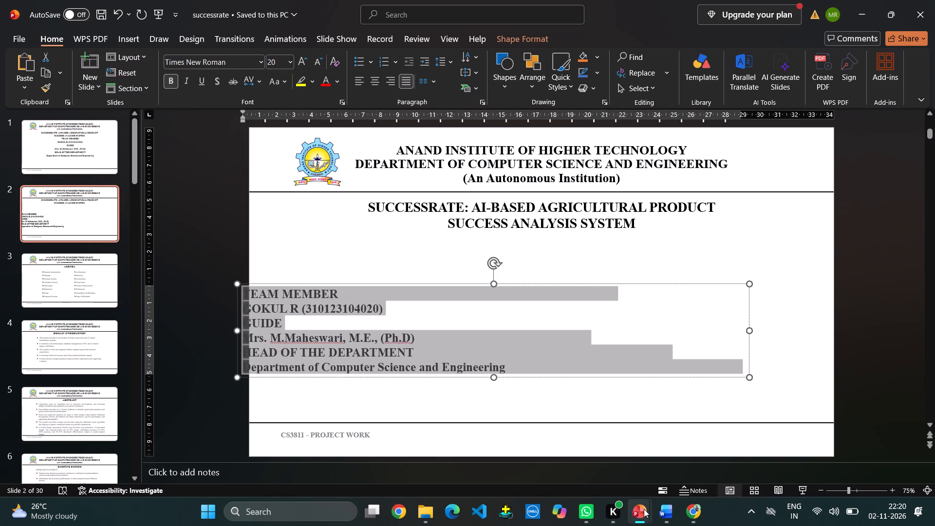
Match the team details on slide 2 to the text size on the Final Review Template's first slide by setting them to 22.
left_click(674, 480)
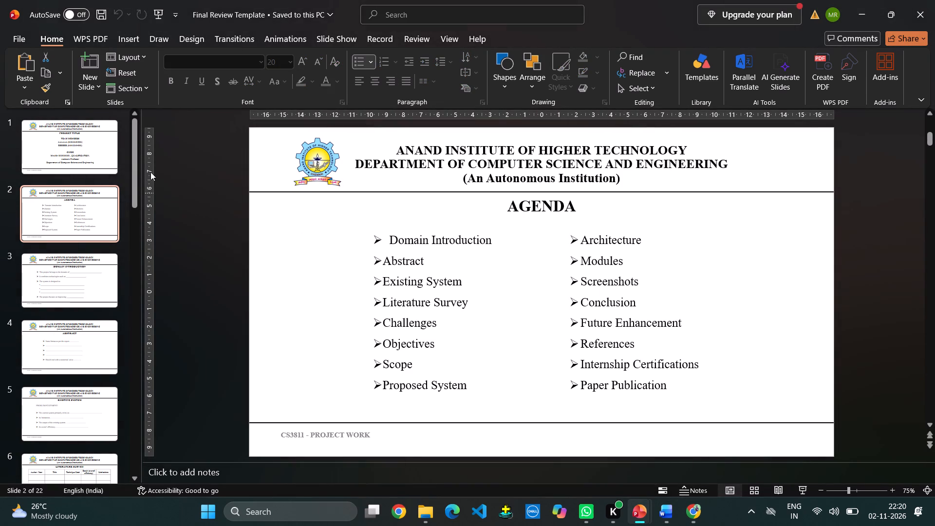
left_click(104, 136)
left_click(504, 242)
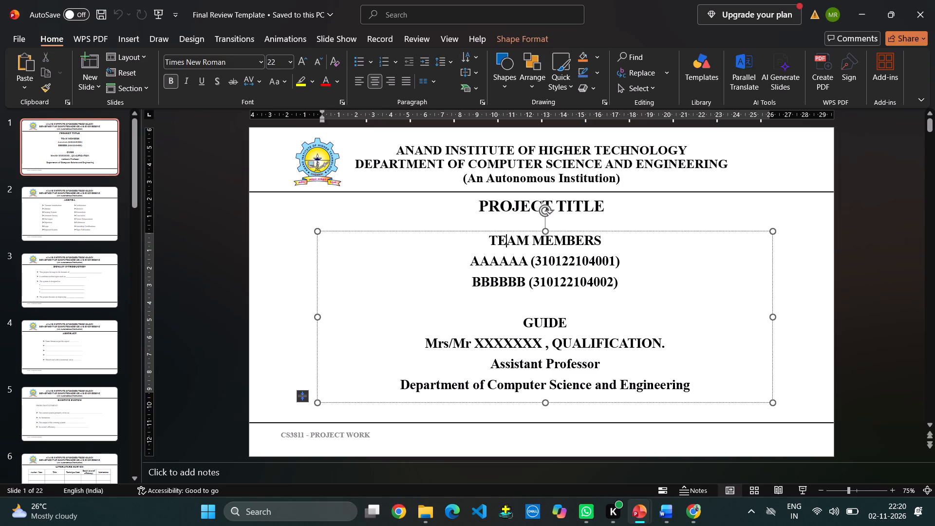
left_click(517, 273)
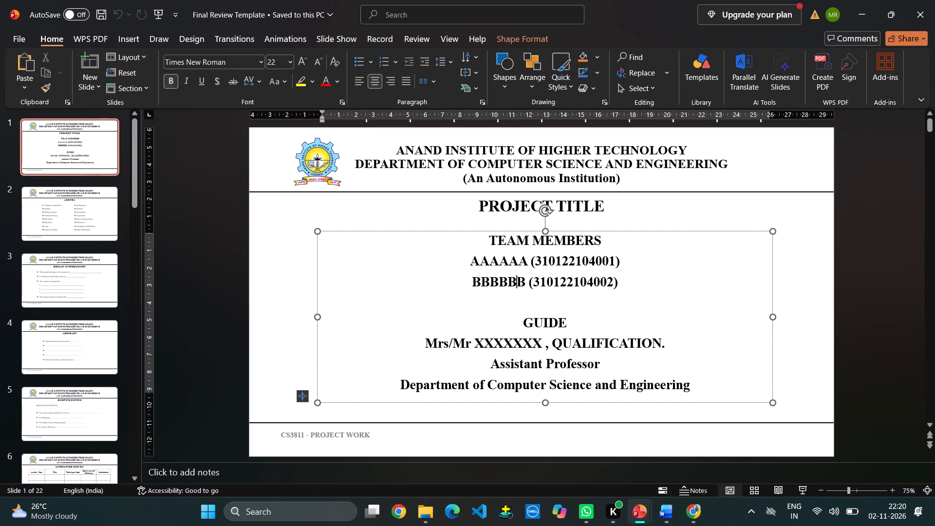
left_click(556, 393)
left_click(553, 274)
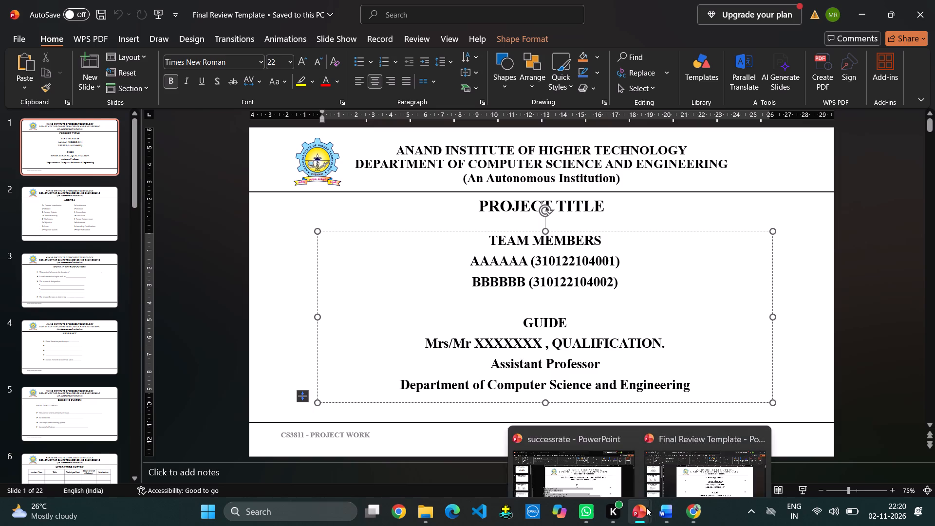
left_click(579, 431)
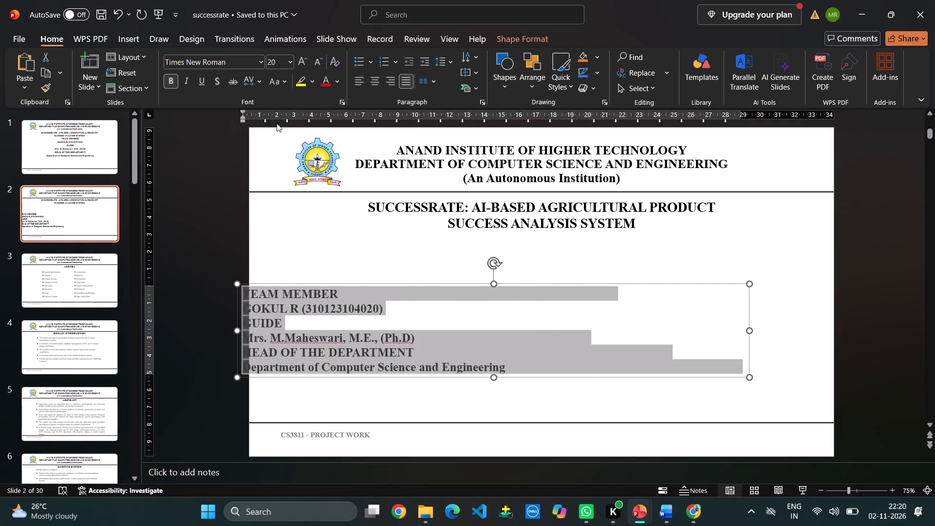
left_click(289, 62)
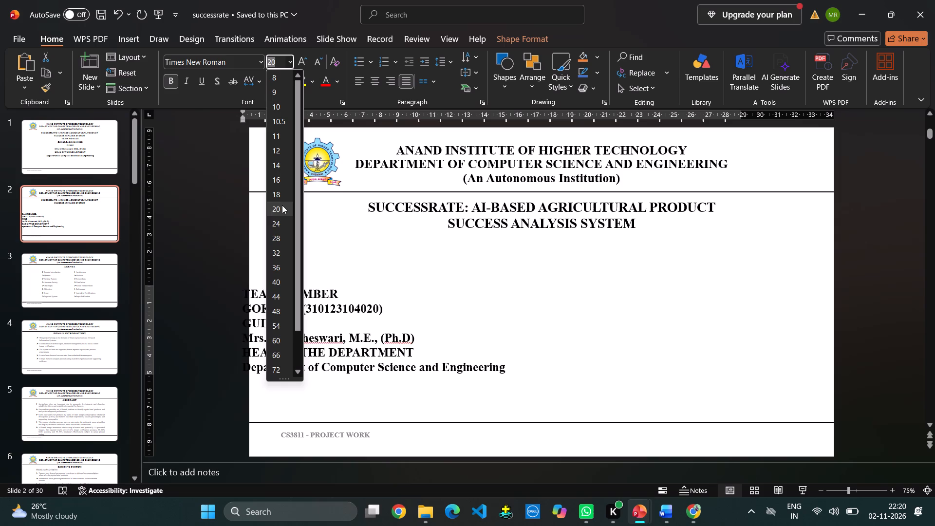
left_click(281, 59)
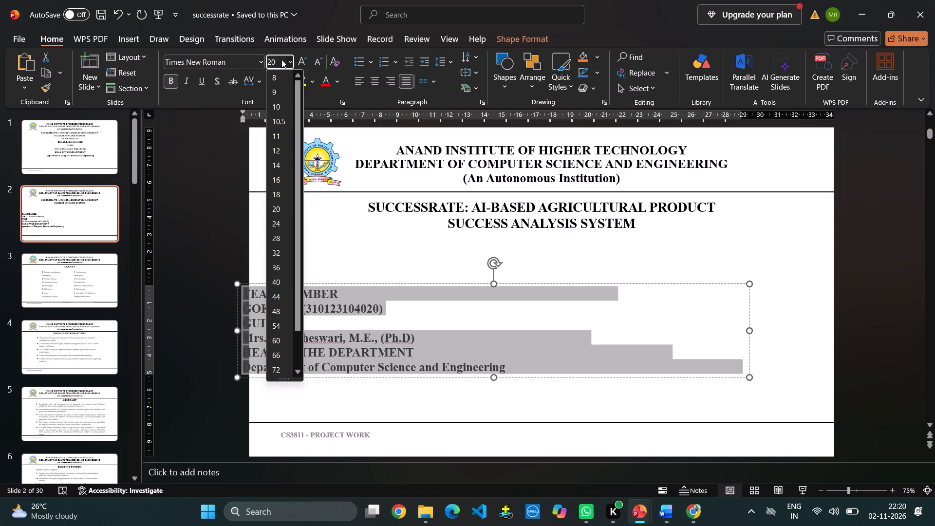
key("BackSpace")
key("2")
key("Return")
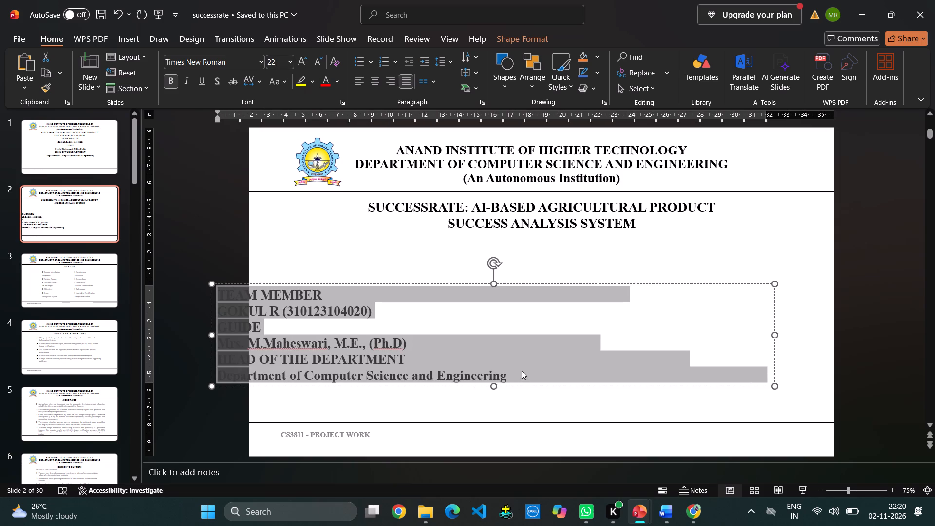
Narrow the team details text box and move it onto slide 2, directly below the project title.
left_click_drag(778, 335, 574, 343)
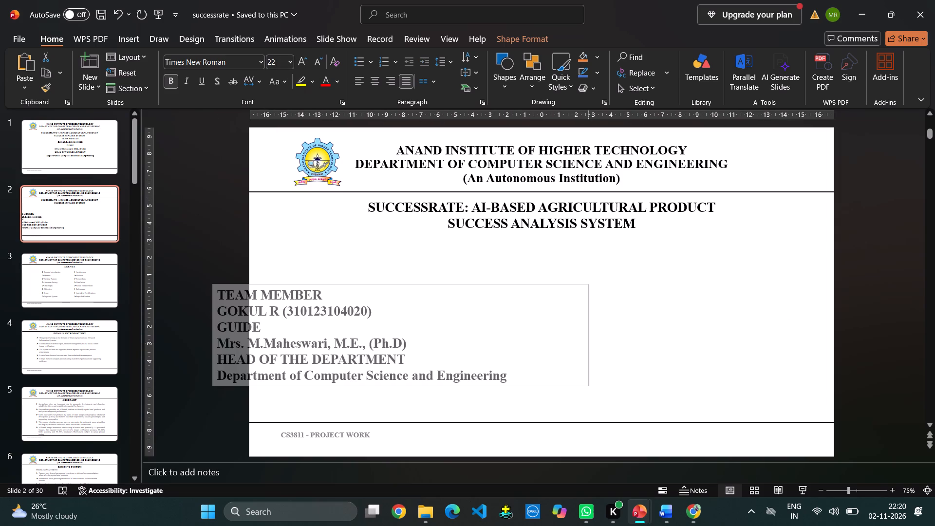
left_click_drag(574, 343, 546, 345)
left_click(449, 349)
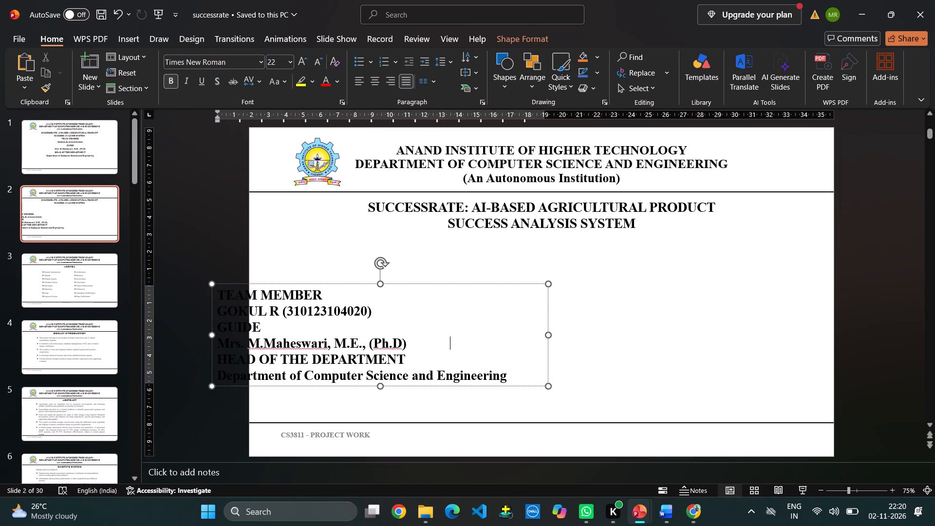
left_click_drag(454, 387, 673, 342)
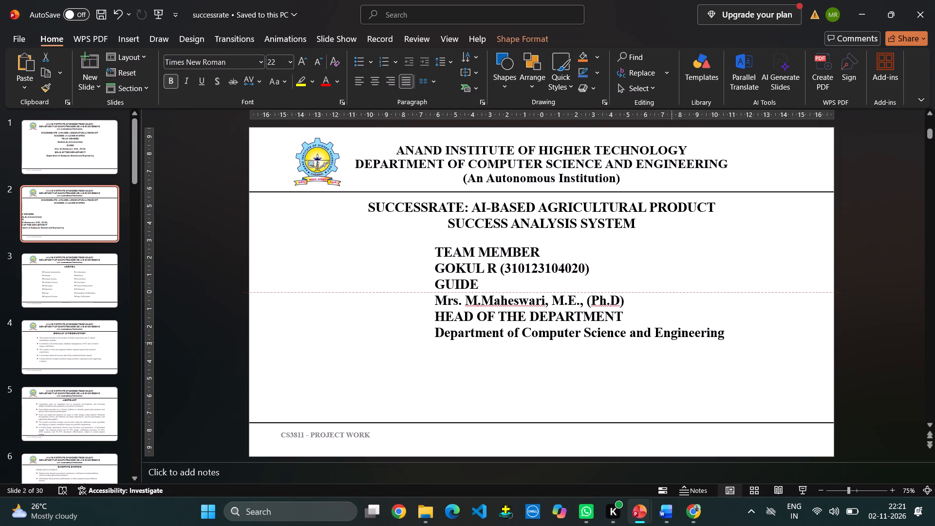
left_click_drag(673, 342, 688, 346)
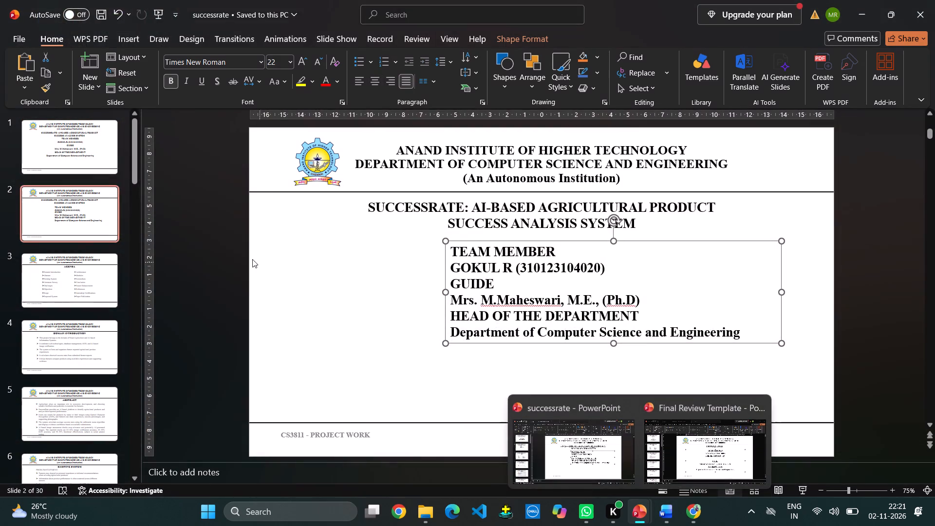
Compare the layout of the team details on slide 1 with the copy on slide 2.
left_click(55, 145)
scroll(59, 172, "up", 3)
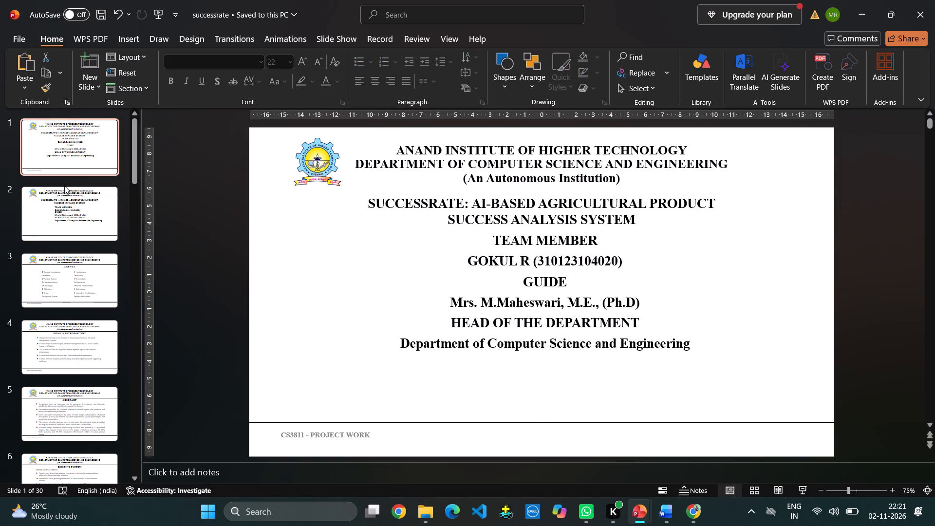
left_click(68, 219)
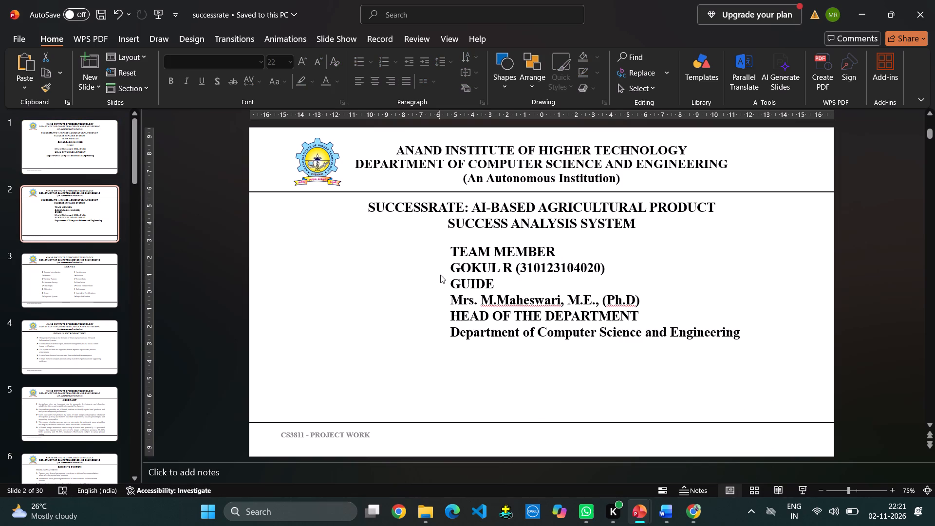
left_click(104, 144)
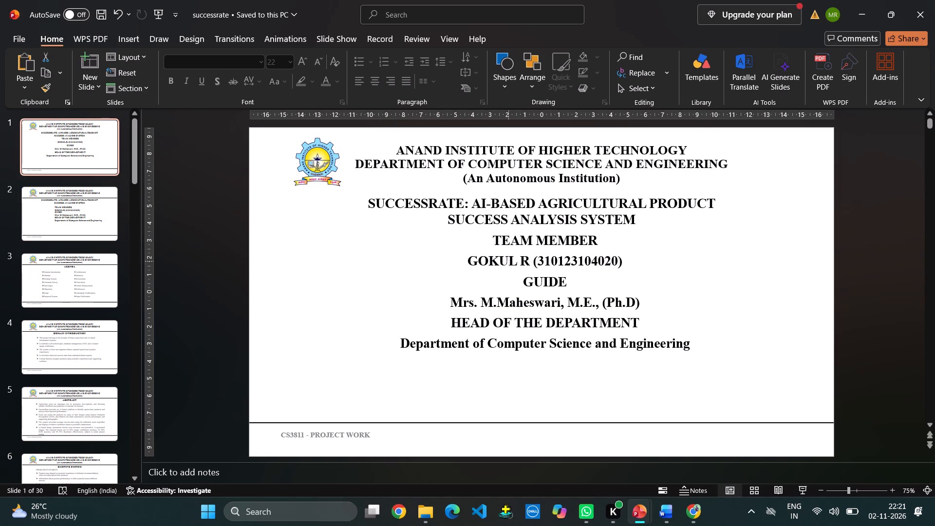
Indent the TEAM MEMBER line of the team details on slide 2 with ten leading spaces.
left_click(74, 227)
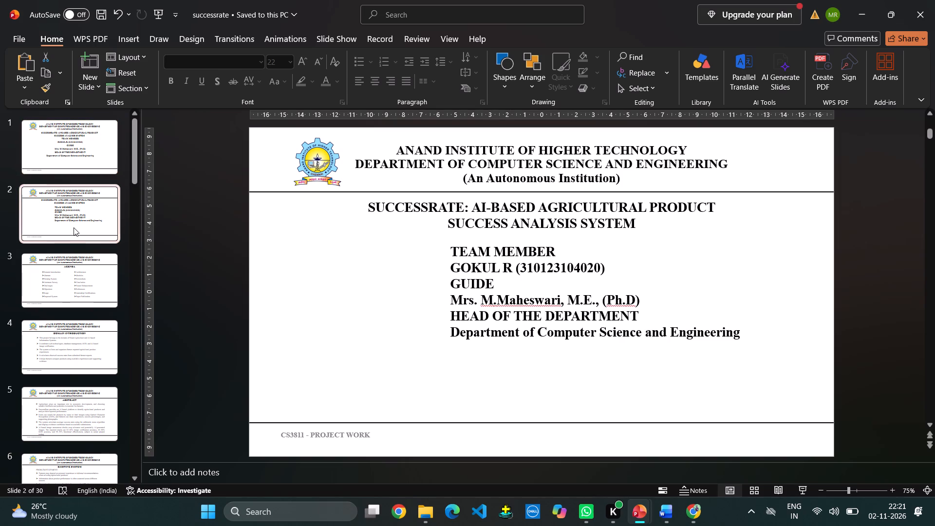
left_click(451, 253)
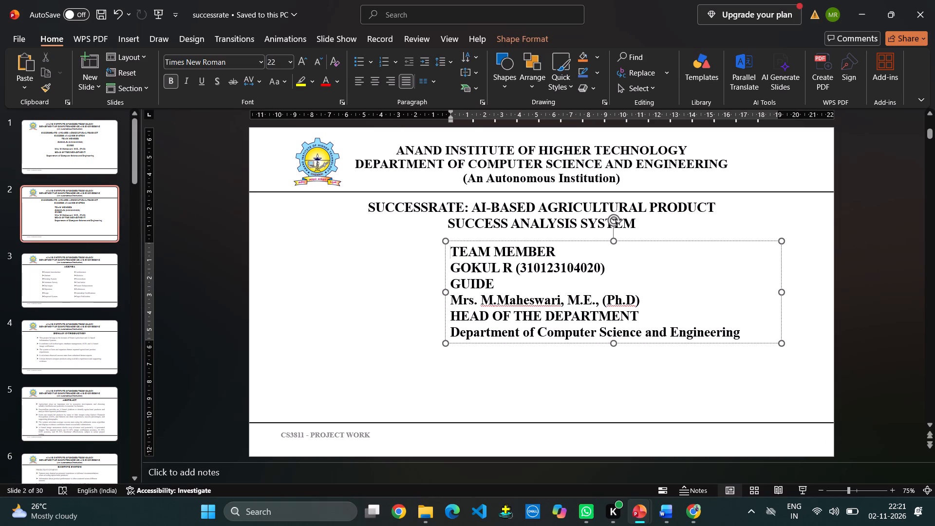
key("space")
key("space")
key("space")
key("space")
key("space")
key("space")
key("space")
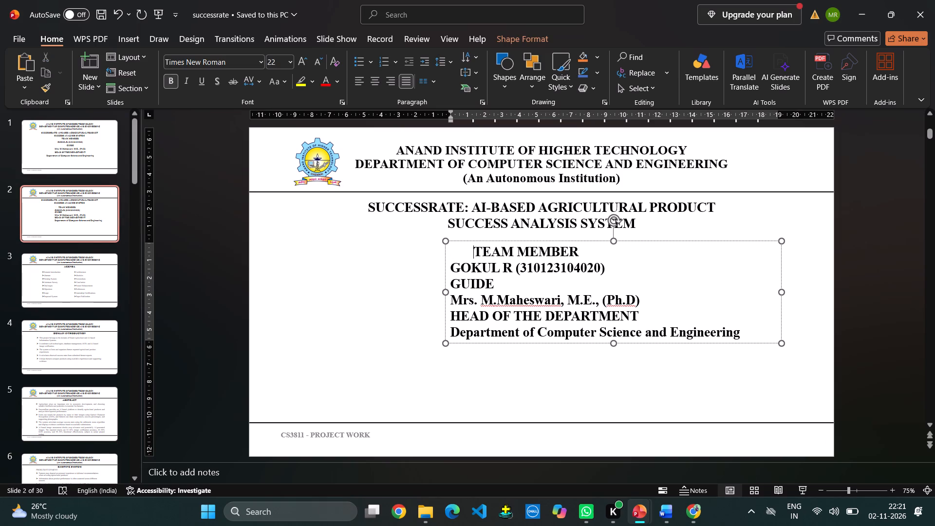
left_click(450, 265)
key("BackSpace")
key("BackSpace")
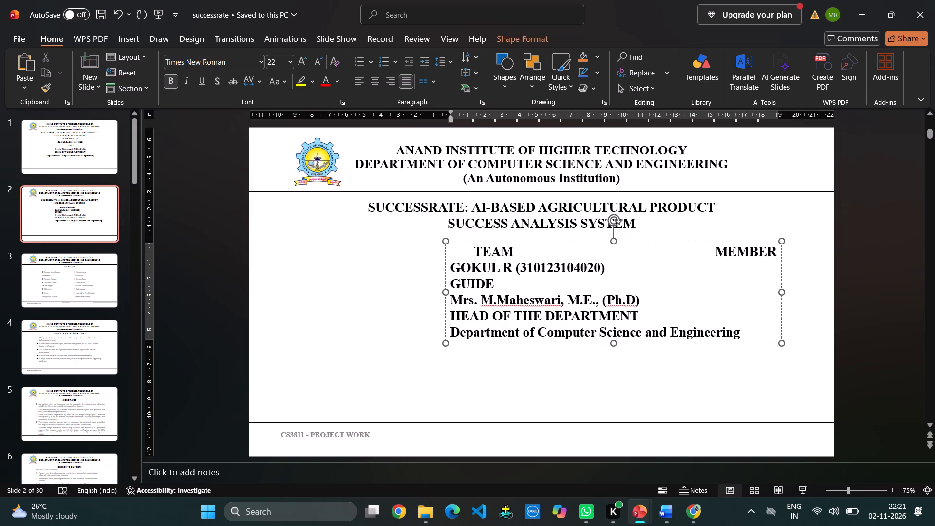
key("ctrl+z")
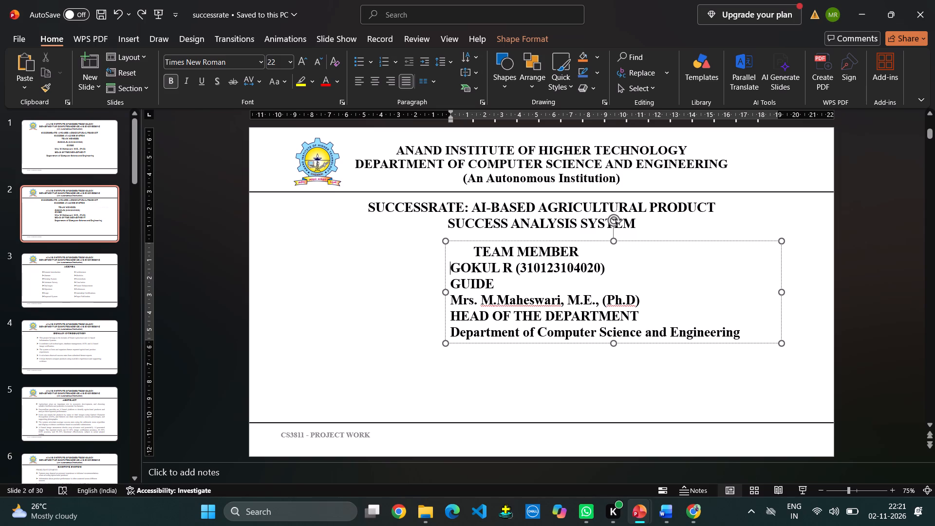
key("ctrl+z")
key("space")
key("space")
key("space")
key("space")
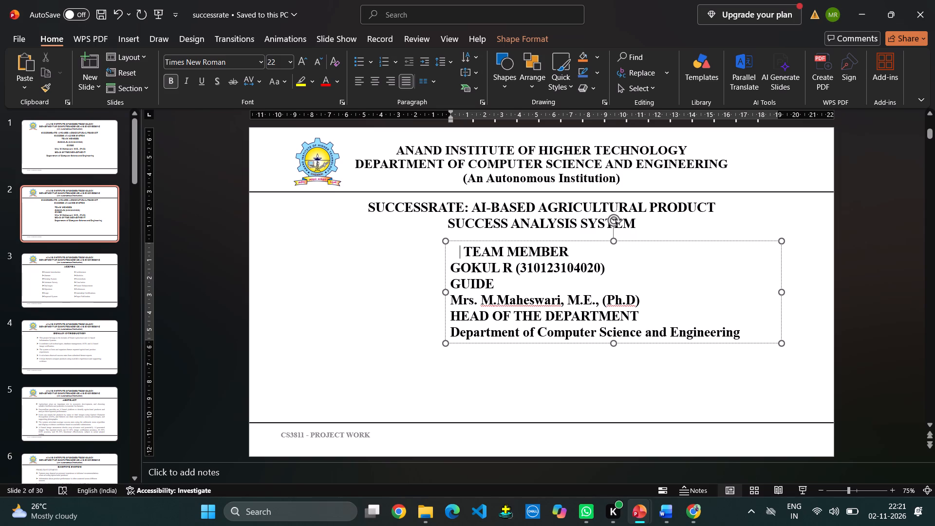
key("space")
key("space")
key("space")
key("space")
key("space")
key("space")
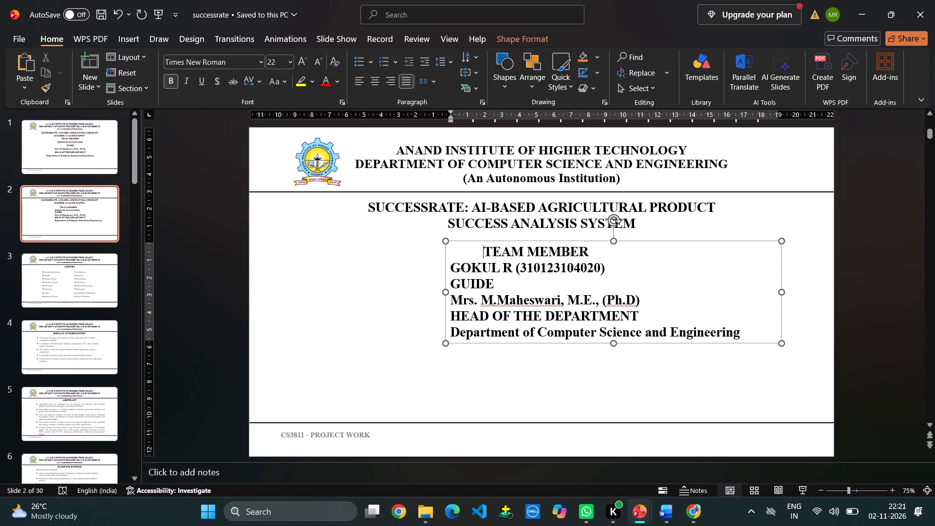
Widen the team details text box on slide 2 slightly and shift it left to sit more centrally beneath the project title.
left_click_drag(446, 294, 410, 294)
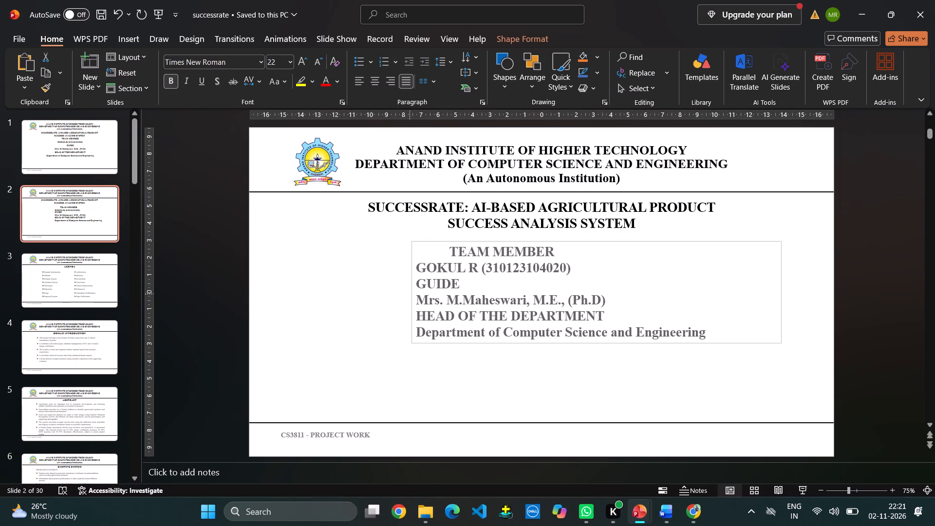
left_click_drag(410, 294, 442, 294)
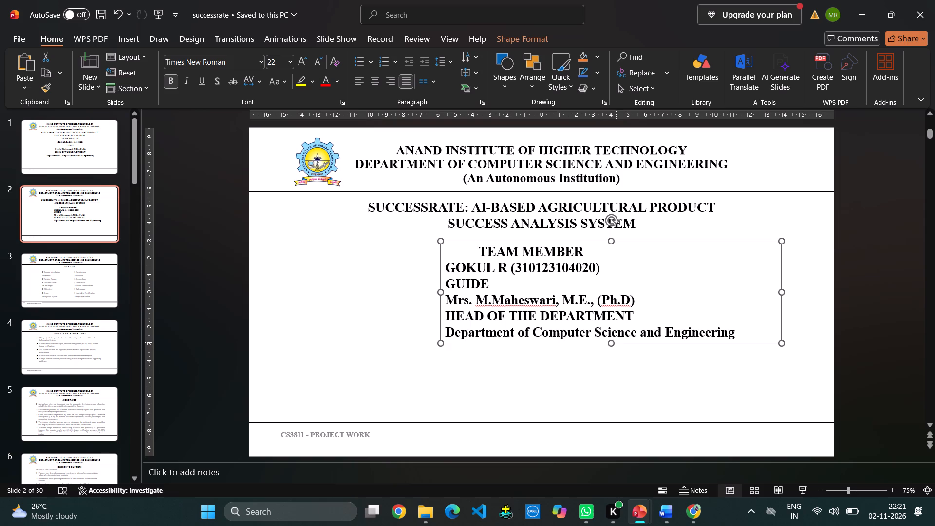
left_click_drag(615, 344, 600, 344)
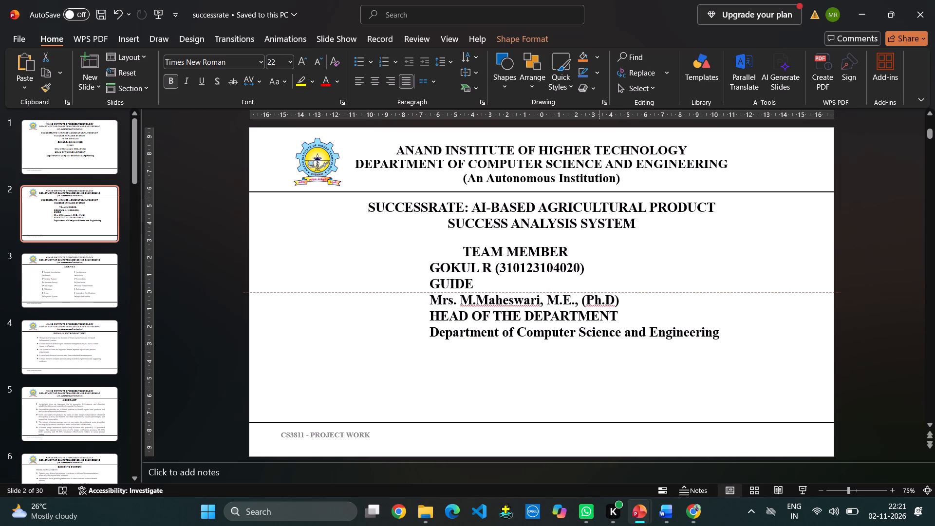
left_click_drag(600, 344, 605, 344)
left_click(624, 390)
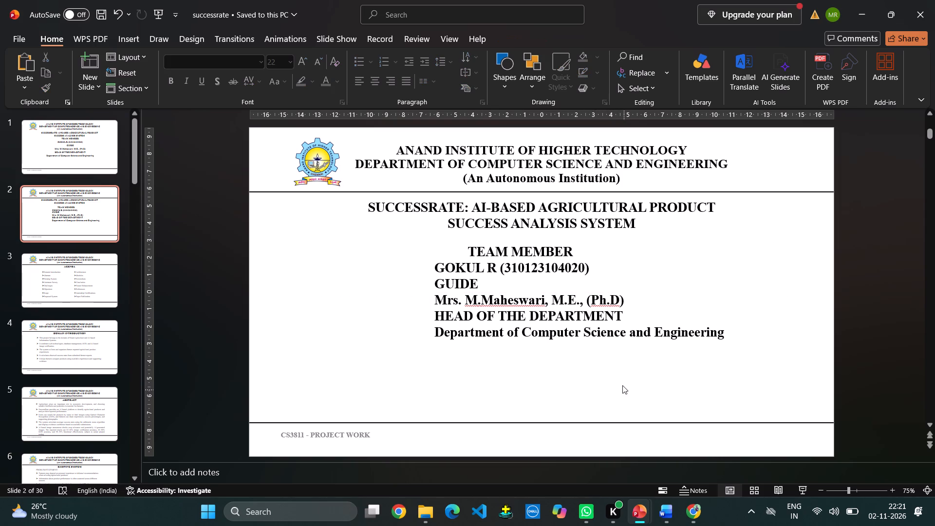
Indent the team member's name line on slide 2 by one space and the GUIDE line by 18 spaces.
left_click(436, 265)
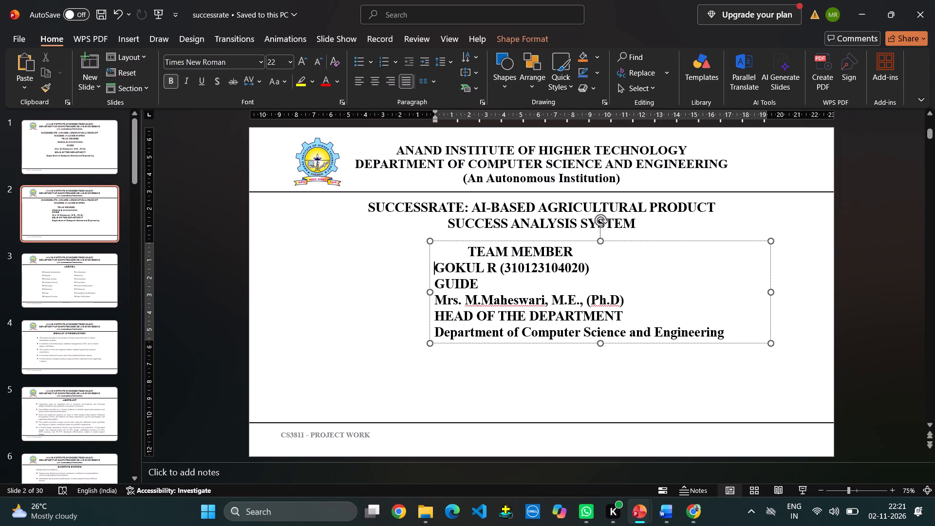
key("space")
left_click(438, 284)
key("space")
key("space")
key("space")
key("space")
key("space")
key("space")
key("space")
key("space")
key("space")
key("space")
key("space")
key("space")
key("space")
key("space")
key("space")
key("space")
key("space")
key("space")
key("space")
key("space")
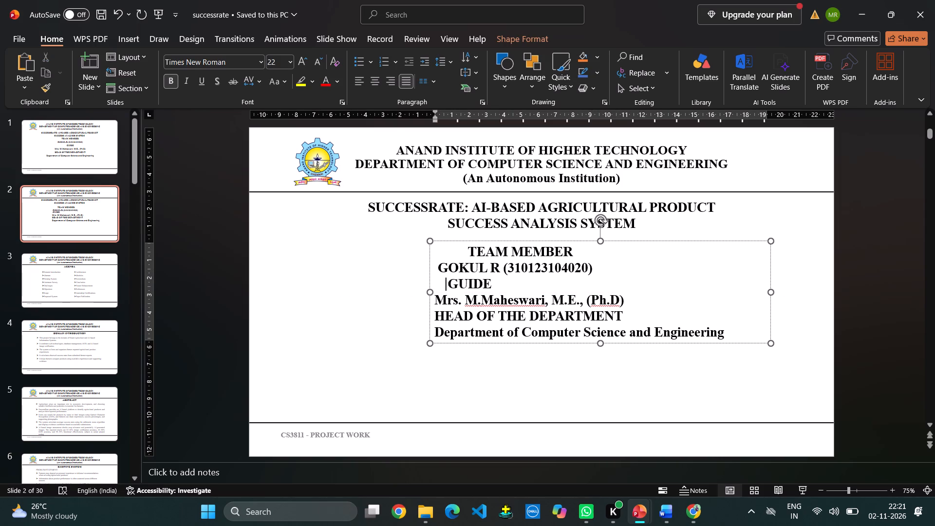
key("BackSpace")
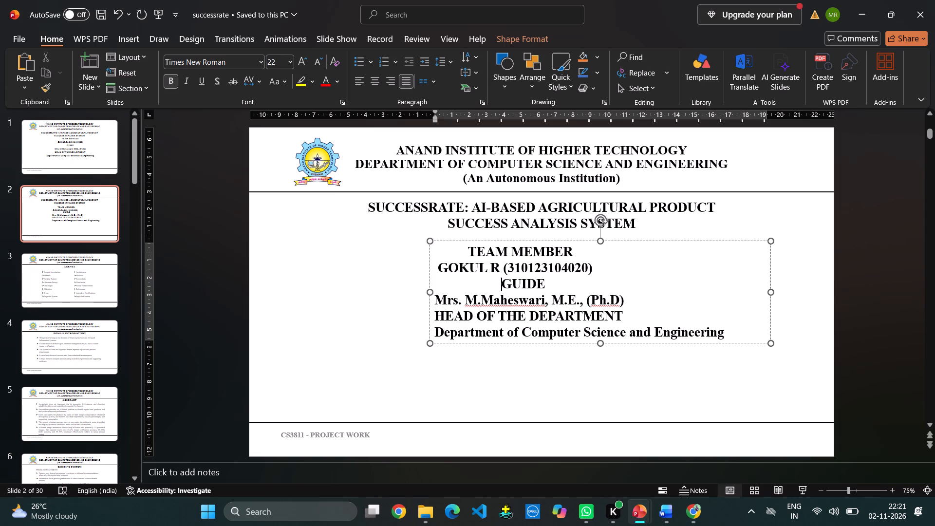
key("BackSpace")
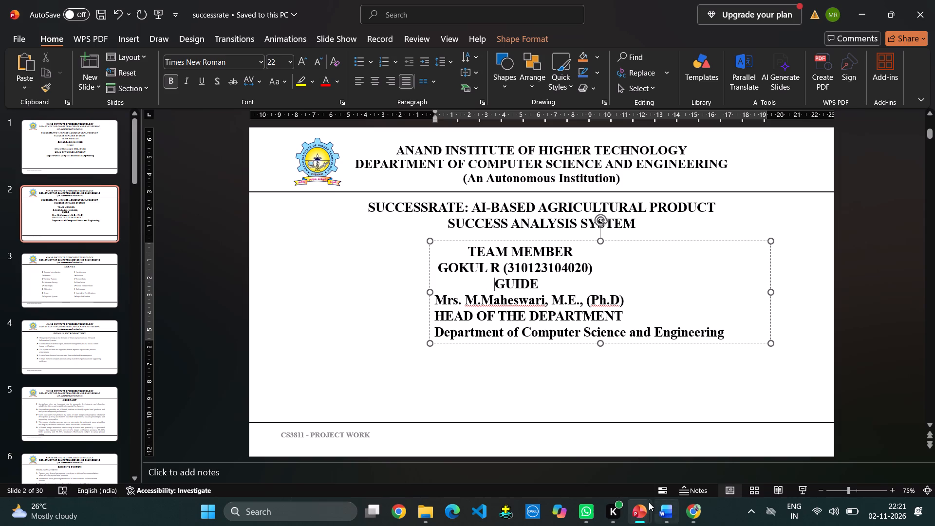
Compare the header and team details layout of slide 1 with that of slide 2.
left_click(51, 136)
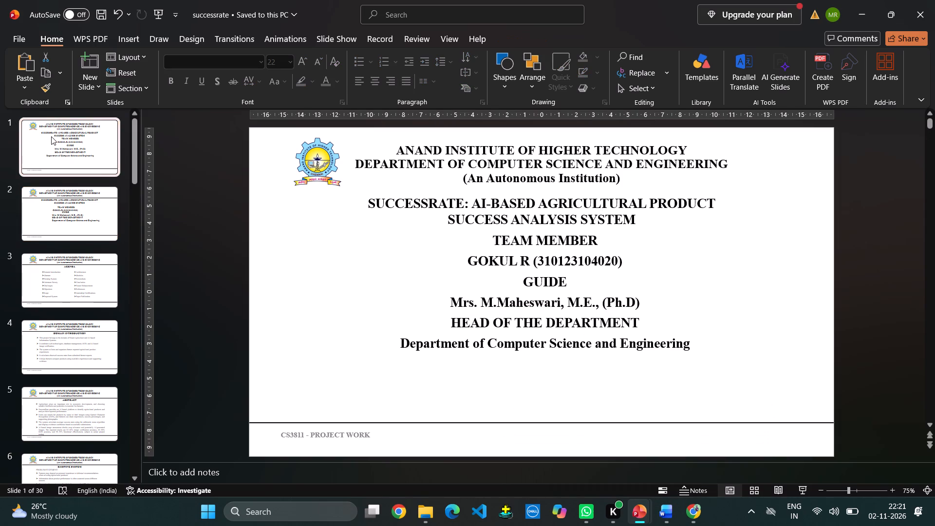
left_click(61, 201)
left_click(57, 158)
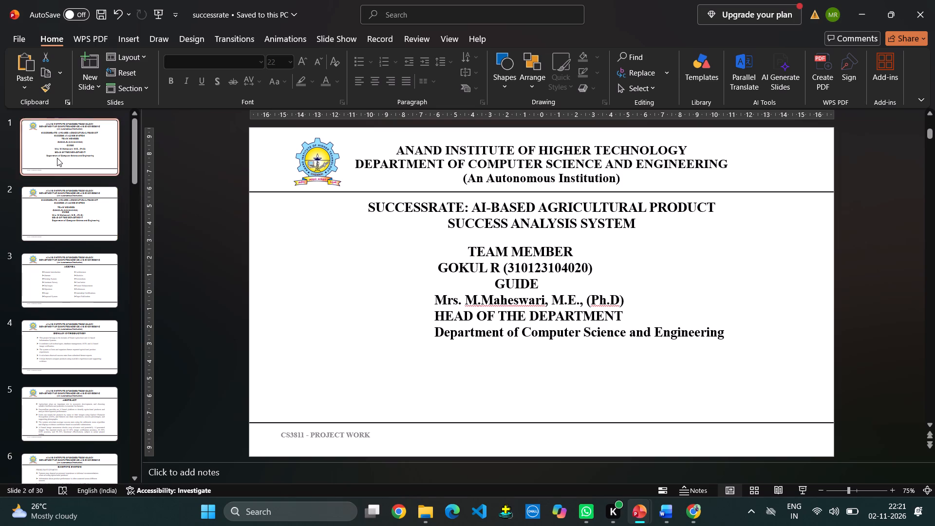
left_click(60, 188)
left_click(58, 154)
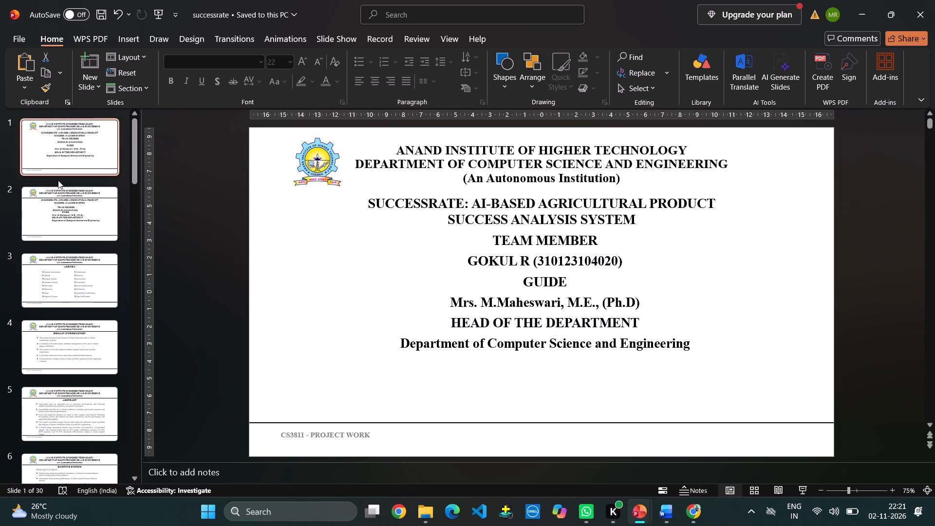
left_click(58, 192)
left_click(59, 269)
left_click(62, 218)
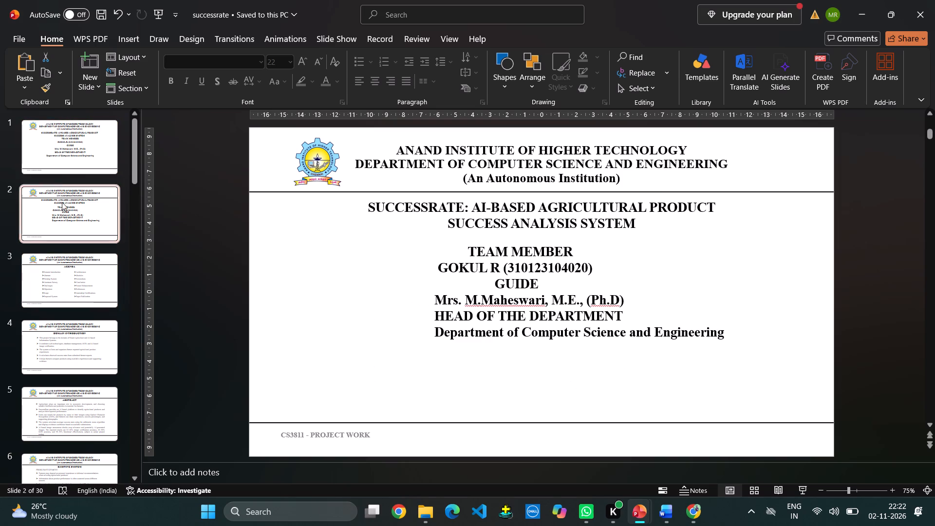
left_click(61, 173)
left_click(64, 210)
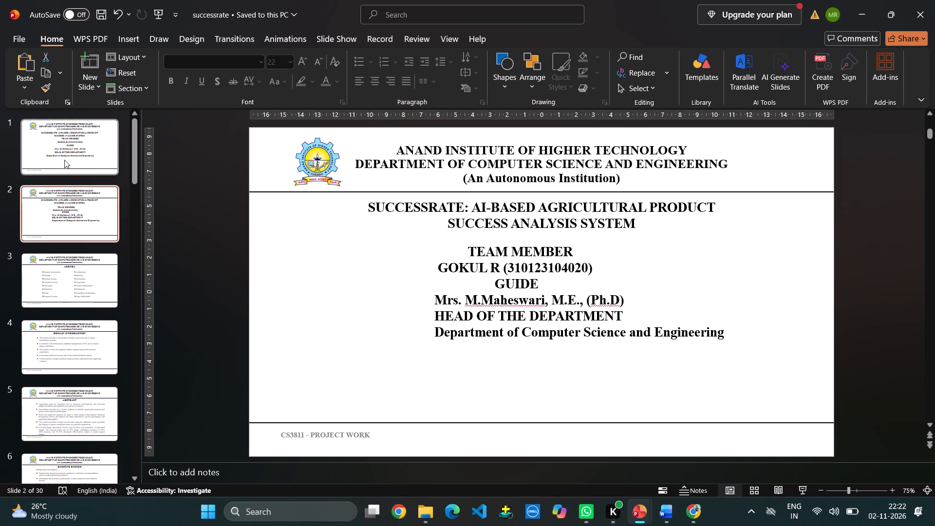
left_click(64, 155)
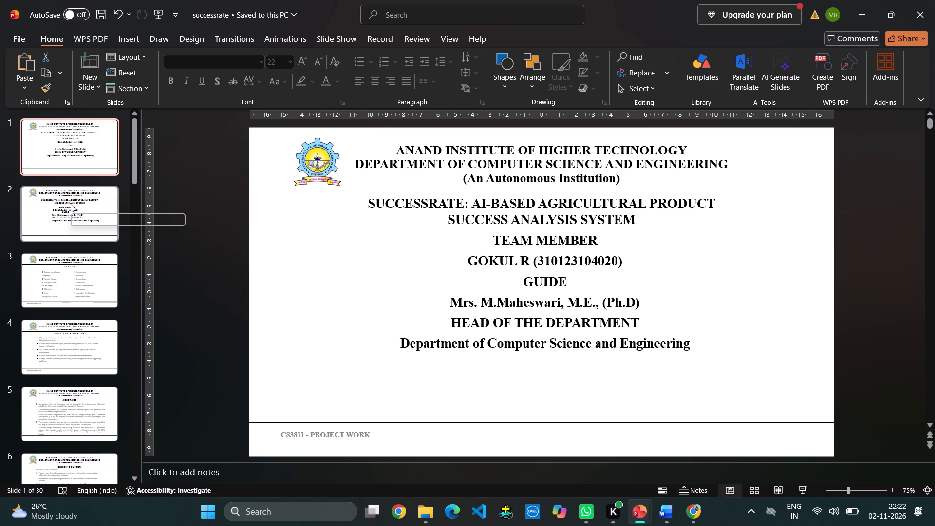
left_click(71, 204)
left_click(66, 154)
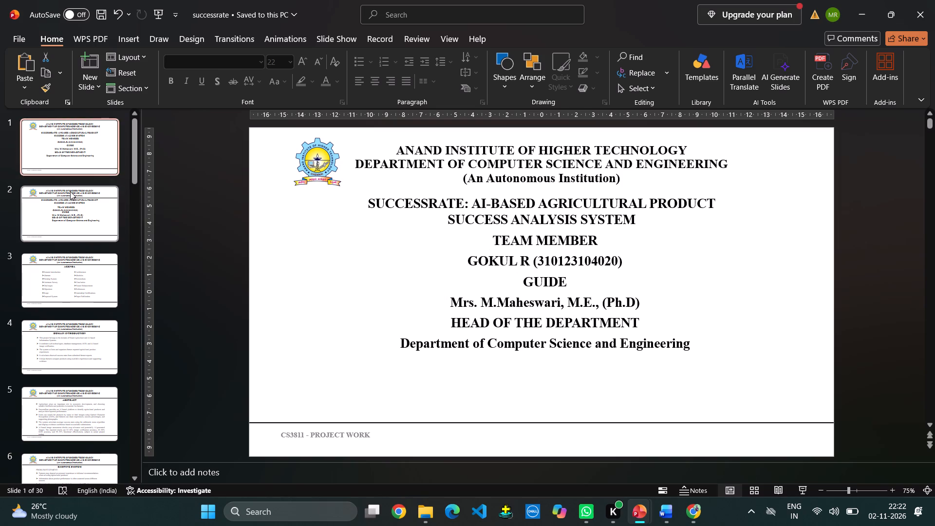
Copy the horizontal line below the institute header on slide 2 to the same place on slide 1.
left_click(70, 191)
left_click(260, 190)
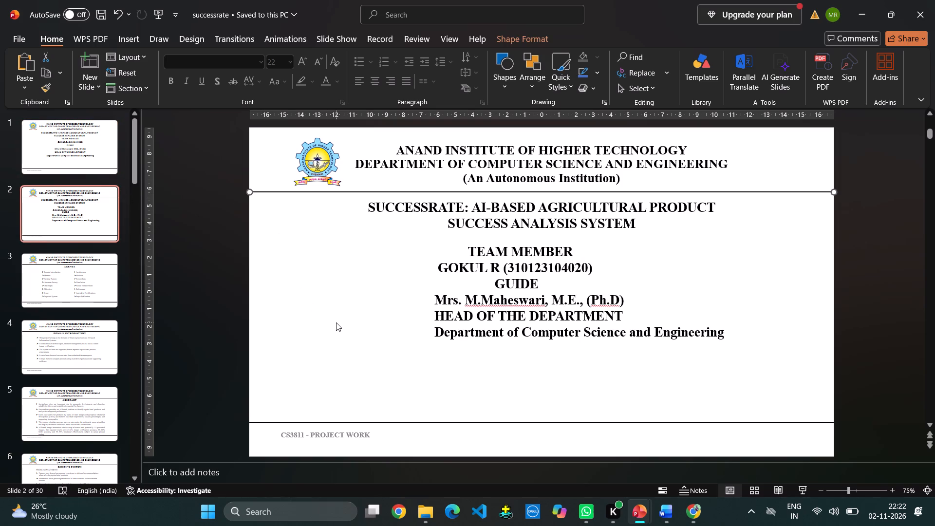
key("ctrl+c")
left_click(101, 163)
left_click(319, 192)
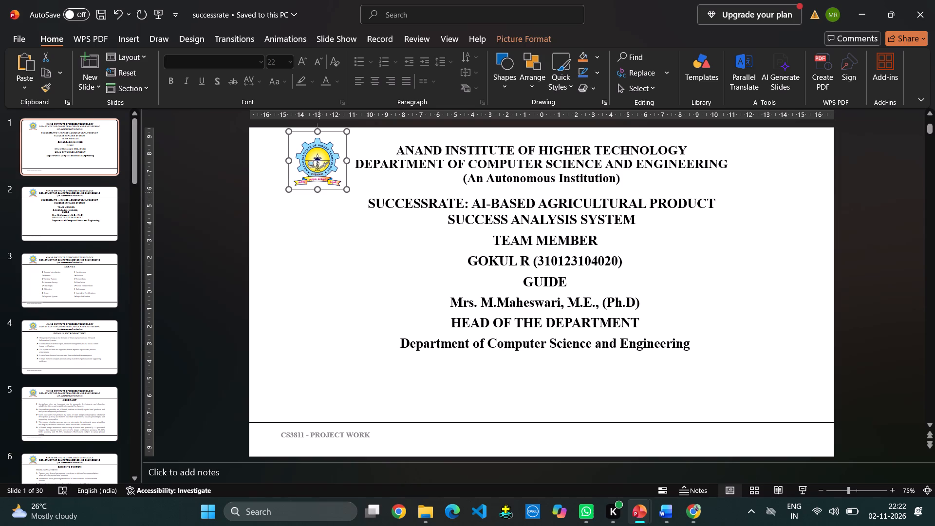
left_click(320, 202)
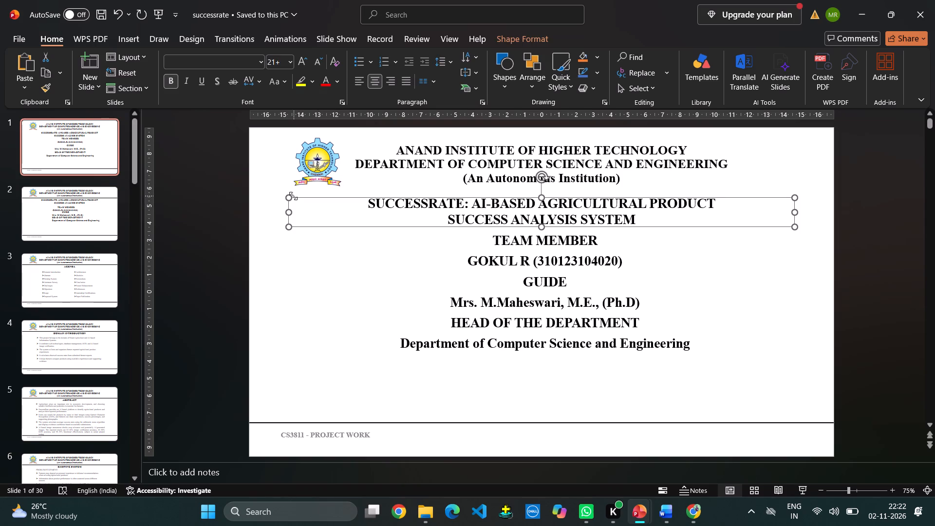
left_click(280, 197)
key("ctrl+v")
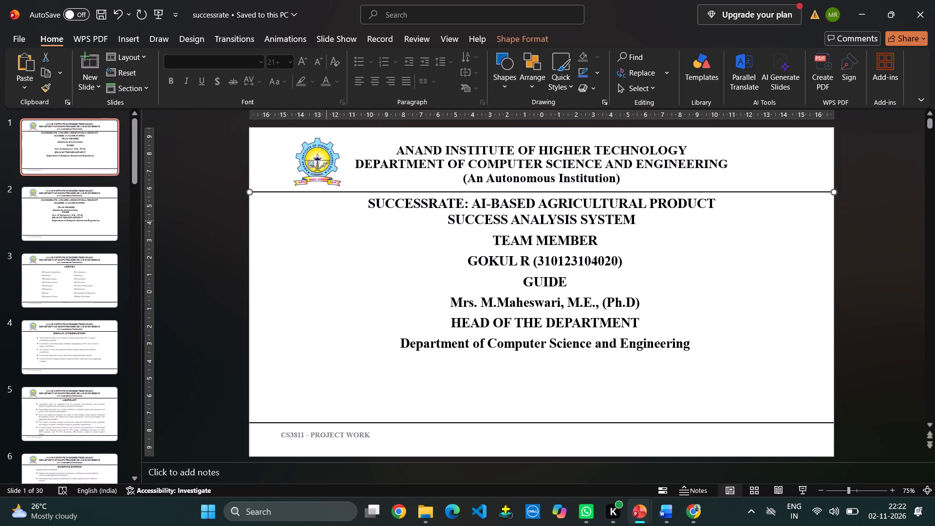
key("Down")
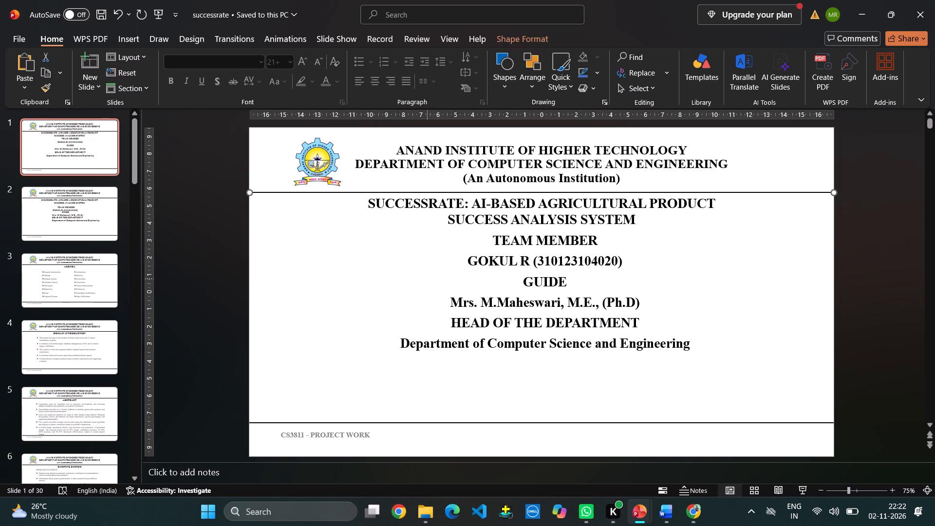
key("Up")
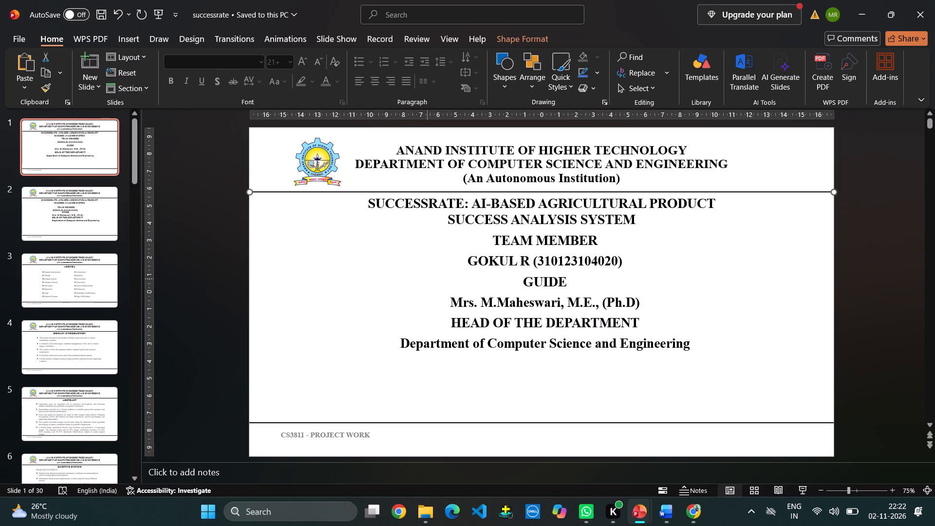
left_click(427, 279)
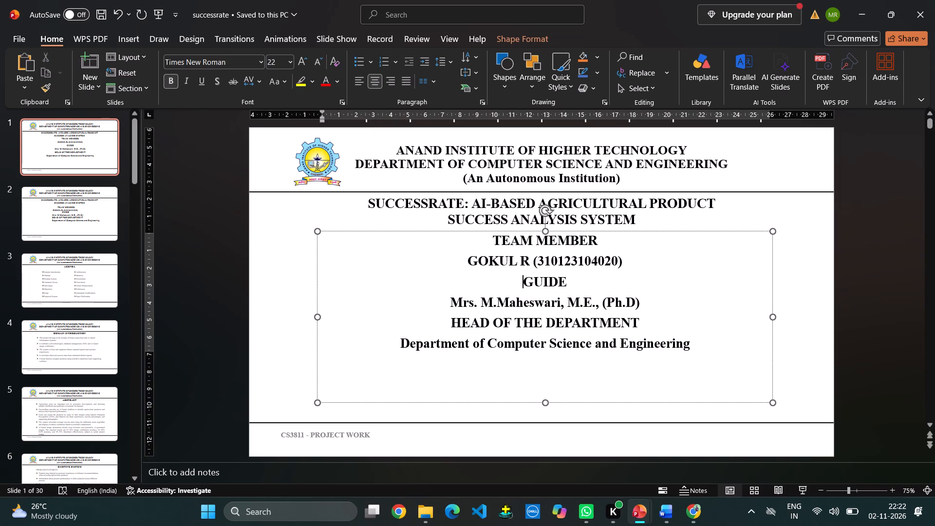
left_click(783, 384)
Delete slide 2, the duplicate slide with the project title and team details.
key("Down")
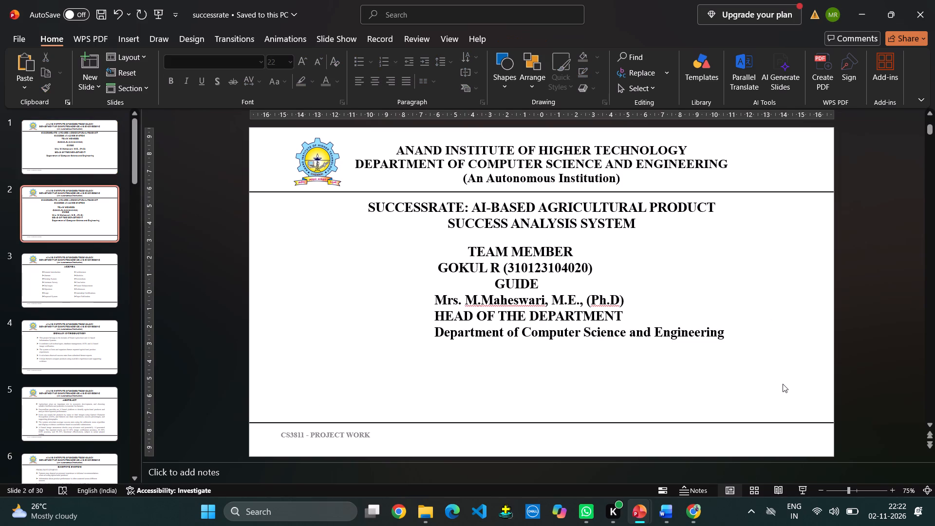
key("Up")
key("Down")
right_click(323, 310)
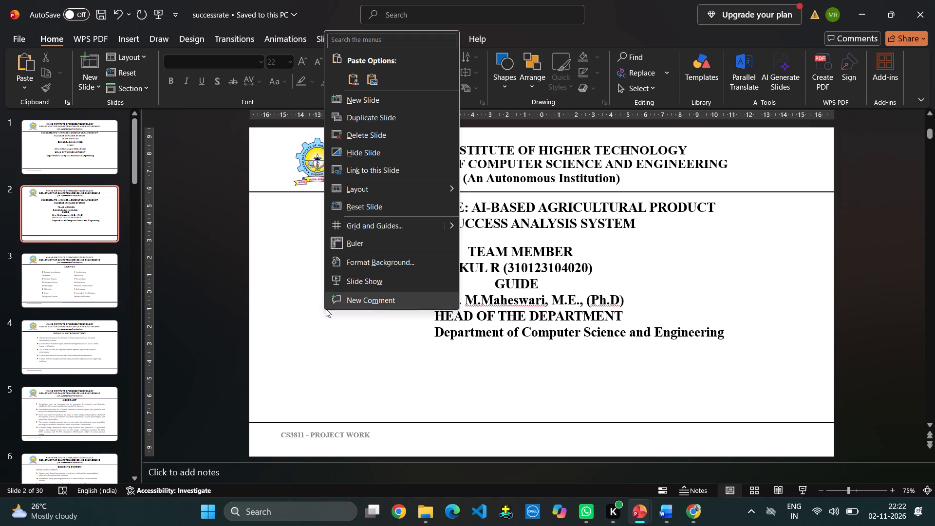
left_click(374, 134)
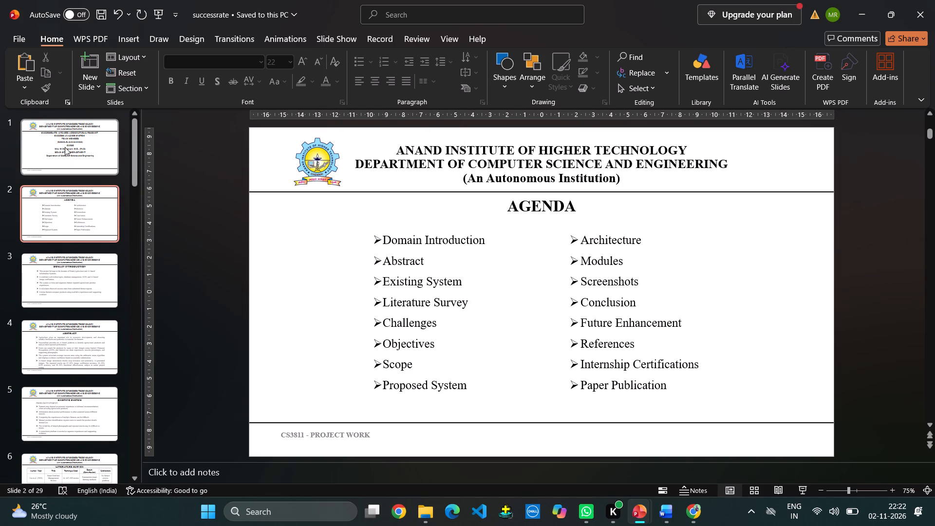
Check slide 1 against the first slide of the Final Review Template presentation.
left_click(70, 145)
scroll(470, 371, "up", 1)
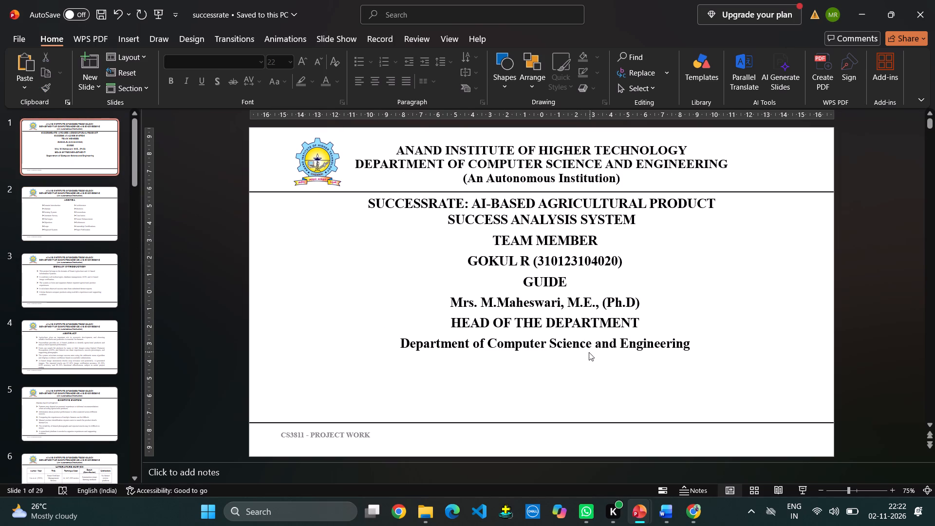
left_click(685, 451)
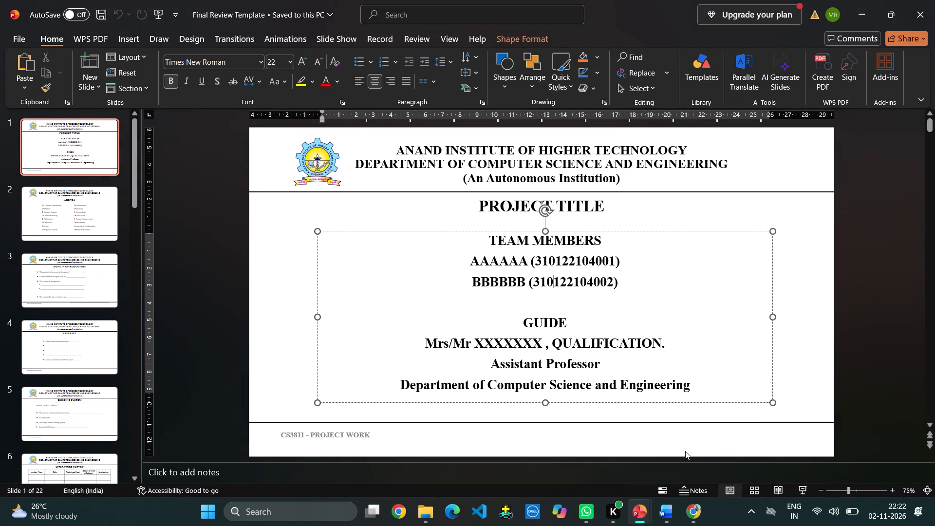
In the successrate presentation, shorten slide 1's team and guide details box to fit its text and move it slightly lower, leaving space below the project title.
left_click(606, 473)
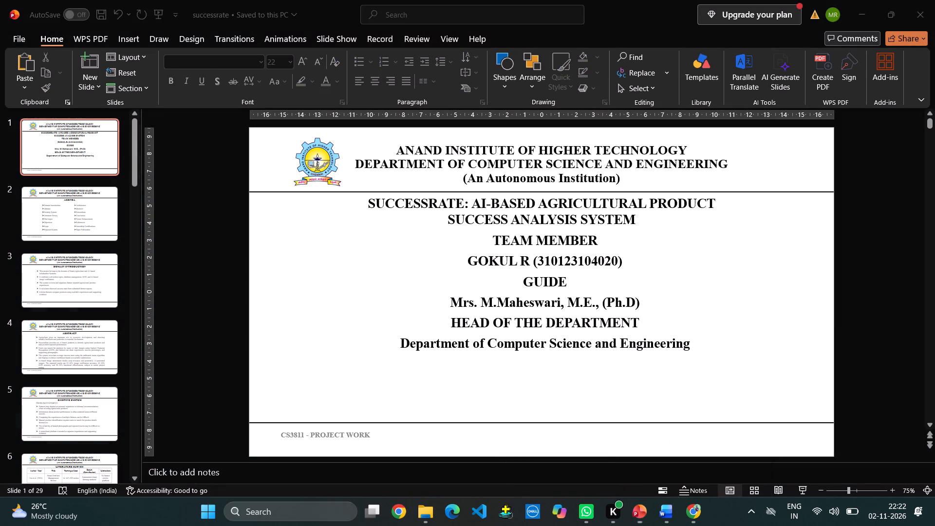
left_click(562, 307)
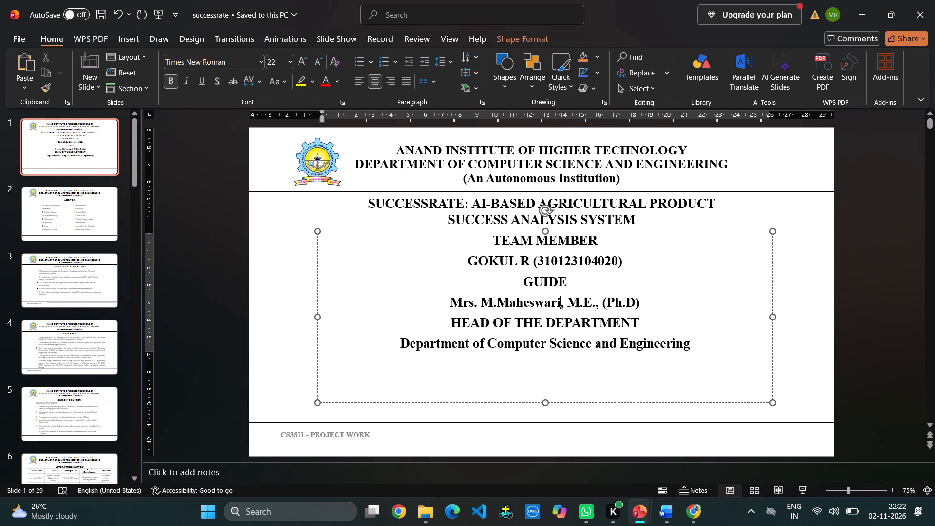
left_click(542, 394)
left_click_drag(544, 403, 549, 360)
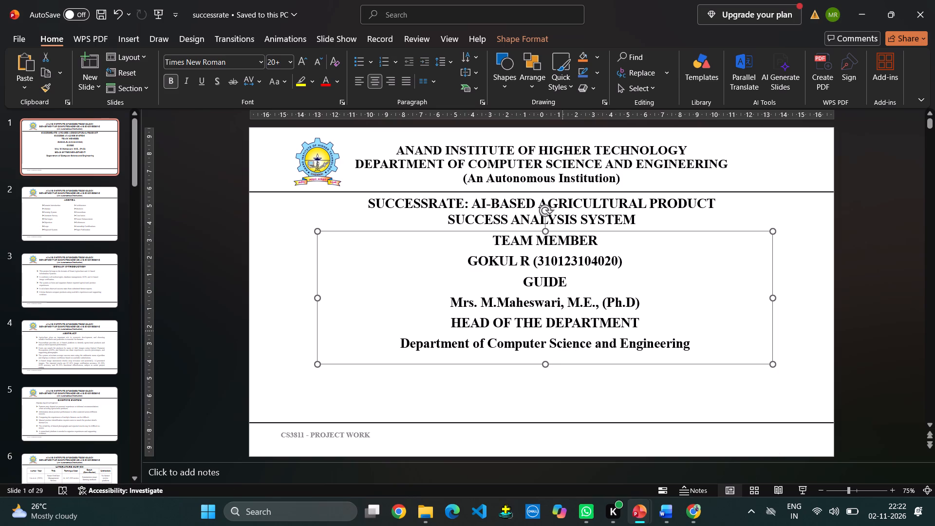
left_click_drag(562, 361, 564, 376)
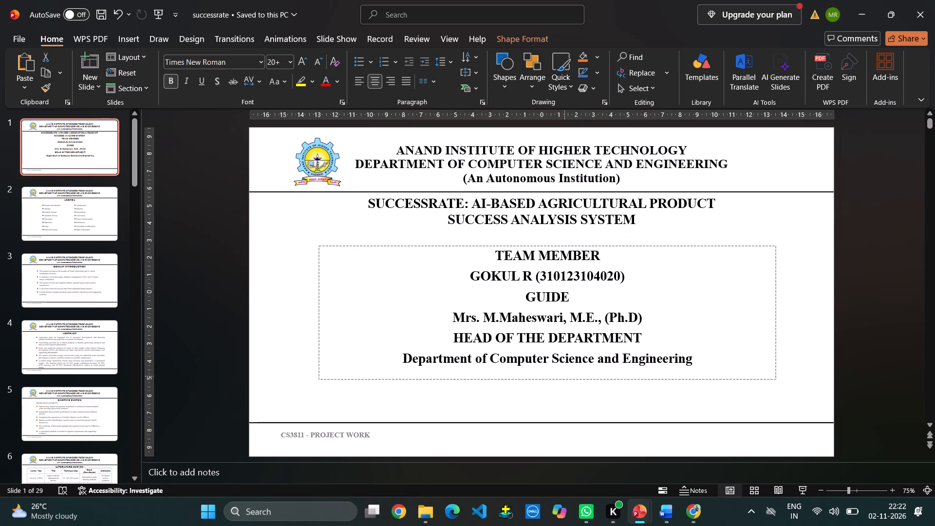
left_click_drag(564, 376, 561, 380)
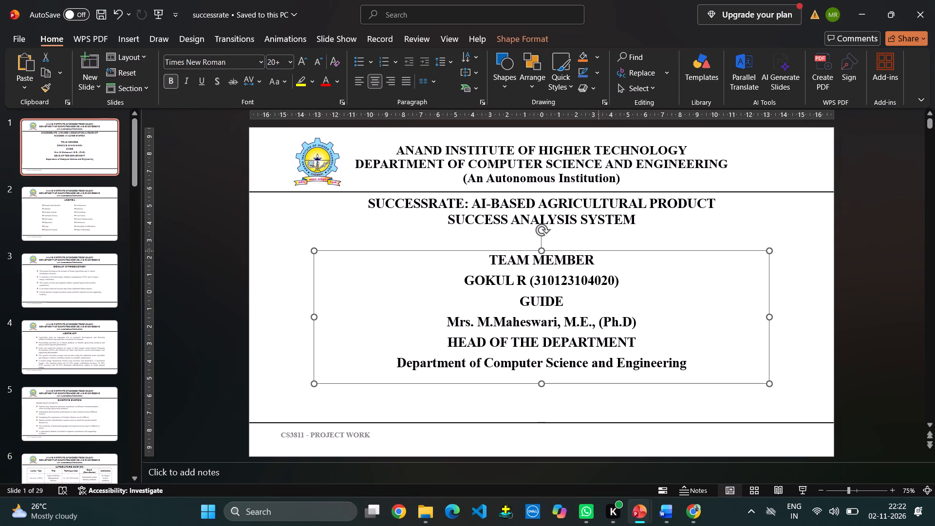
Extend the project title box on slide 1 slightly downward, closer to the team details, so the title text enlarges.
left_click(667, 233)
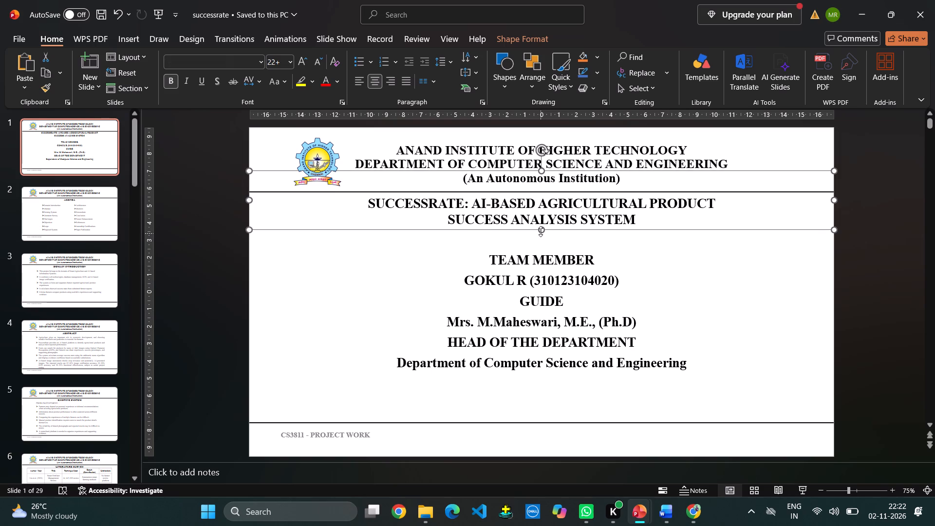
left_click_drag(541, 230, 542, 238)
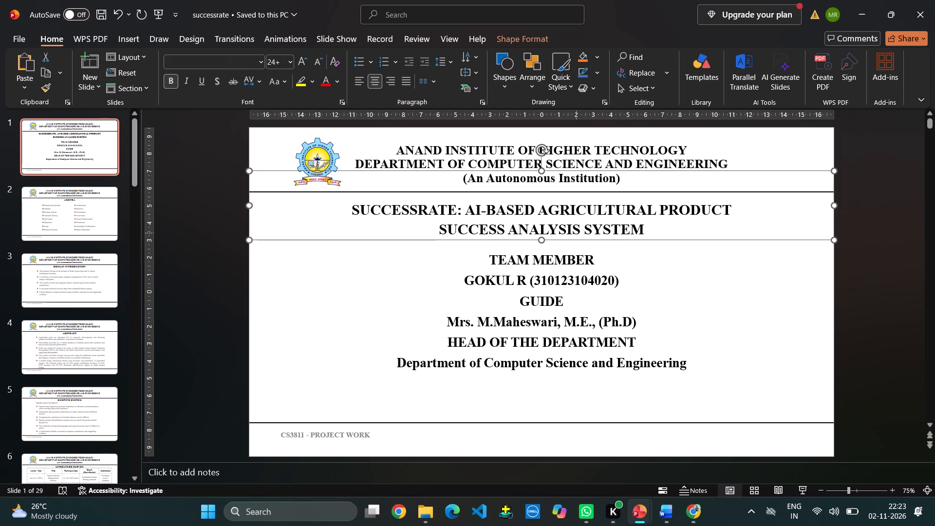
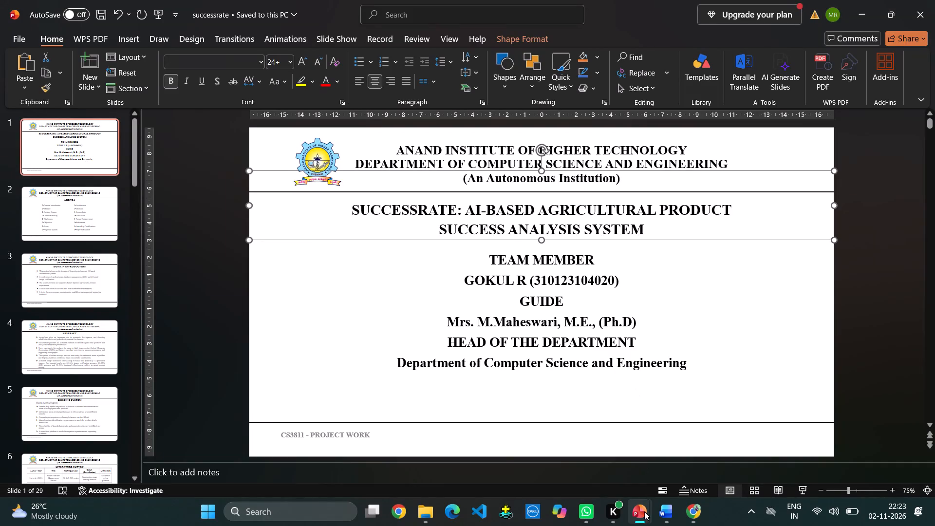
Check the font sizes of the project title and the institute heading on the first slide of the Final Review Template presentation.
left_click(684, 458)
left_click(563, 207)
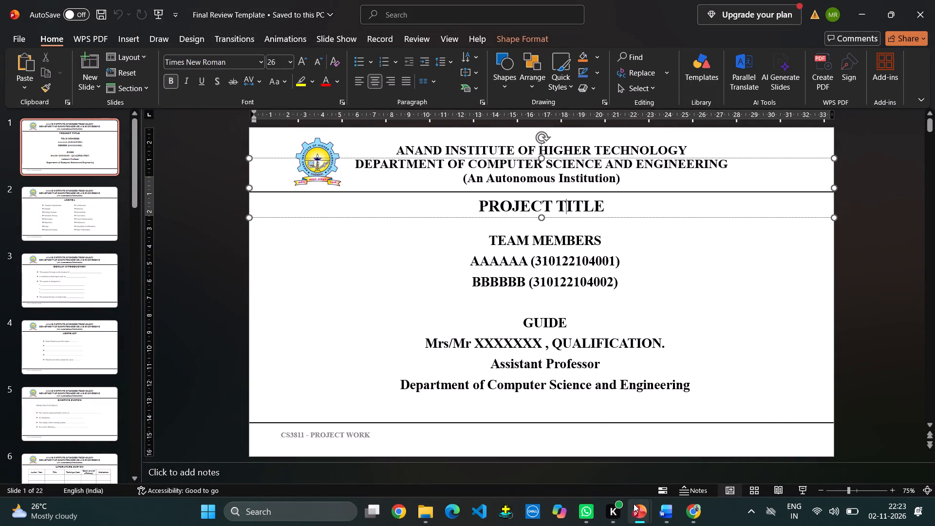
left_click(598, 152)
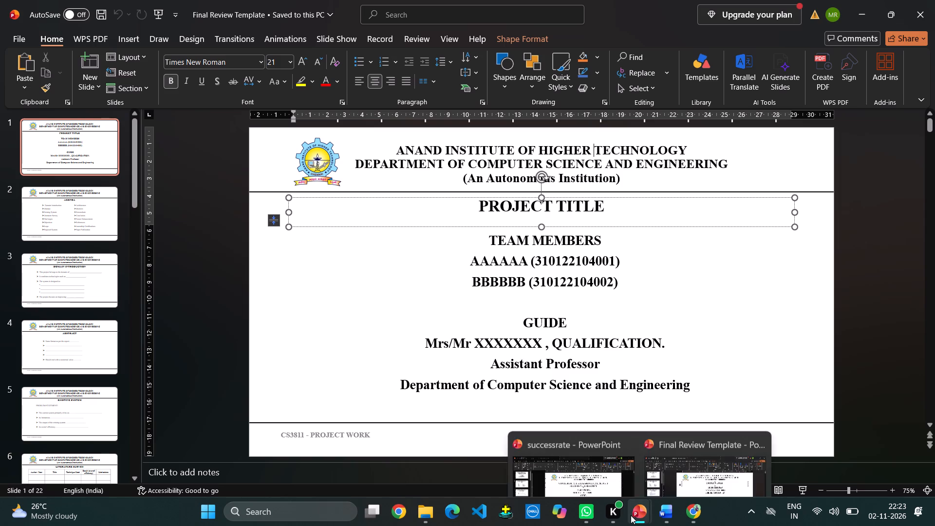
In the successrate presentation, extend slide 1's project title box slightly downward and set its font size to 26.
left_click(599, 452)
left_click(508, 215)
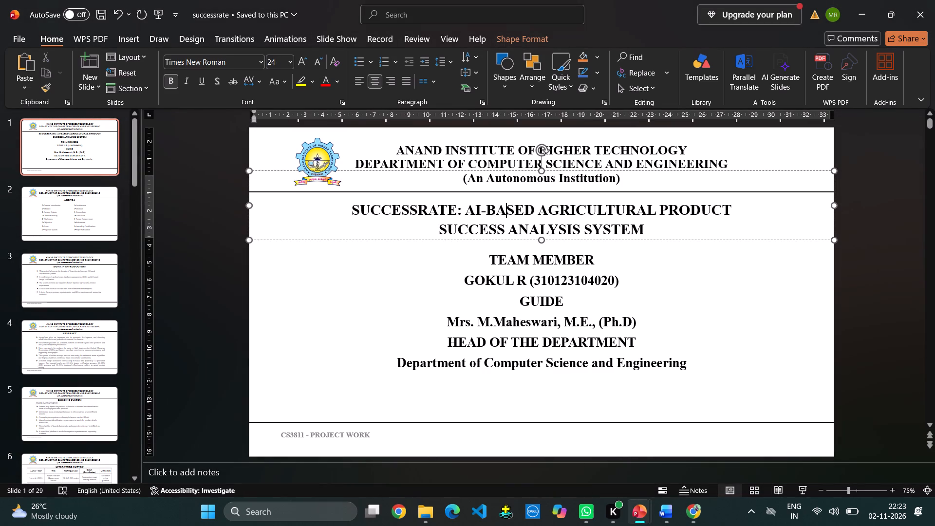
left_click_drag(541, 238, 542, 252)
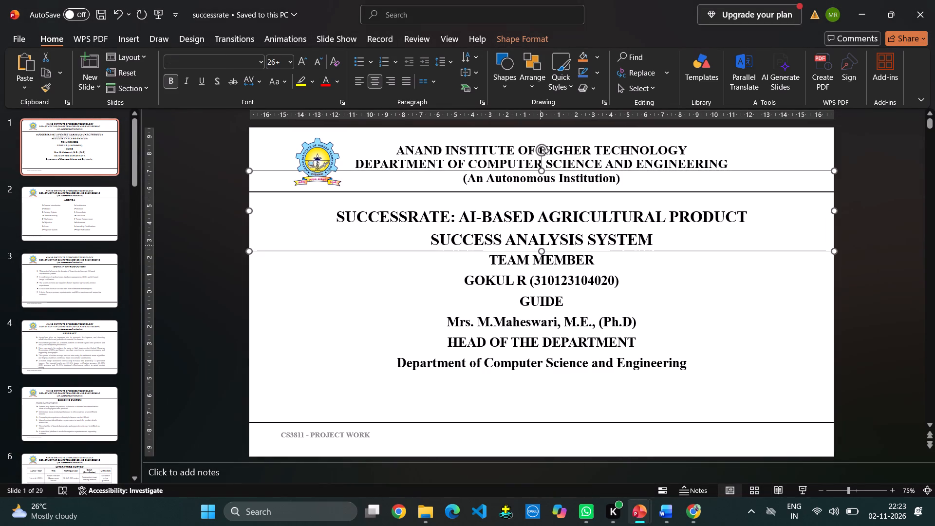
left_click(290, 60)
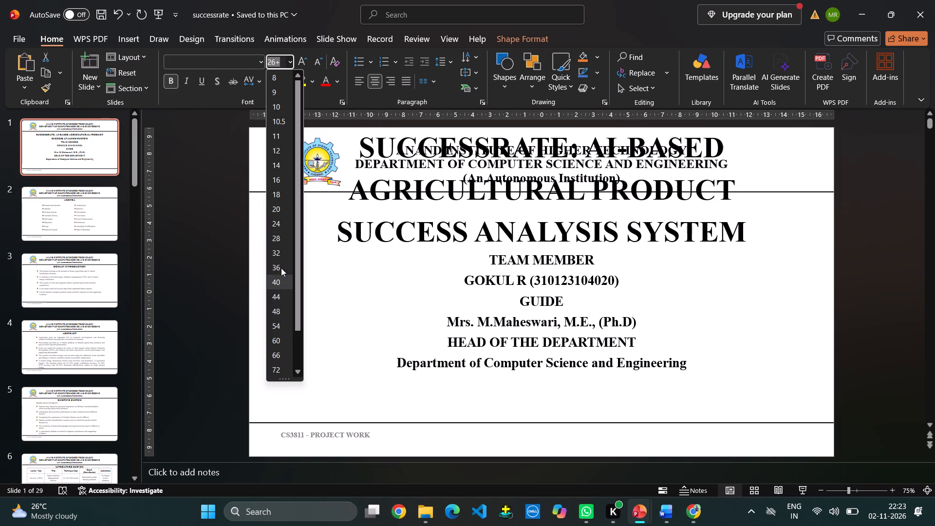
left_click(280, 227)
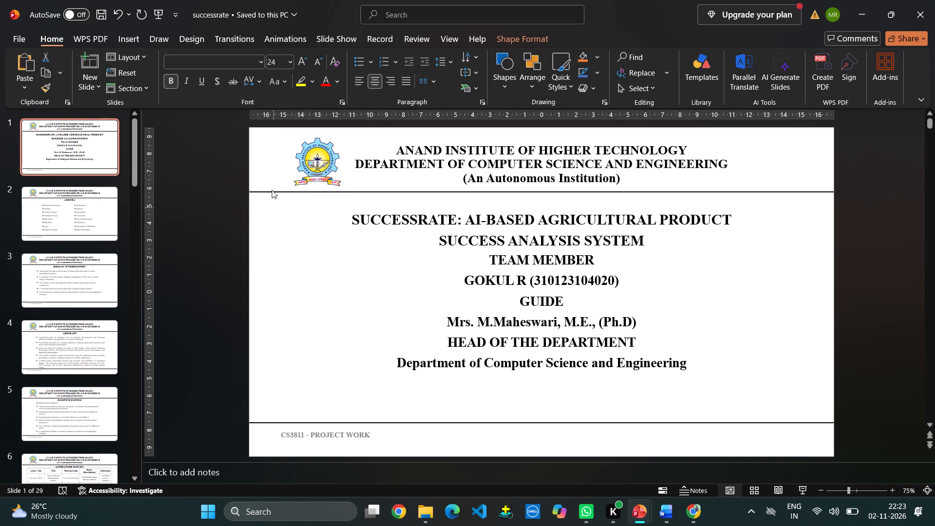
left_click(277, 61)
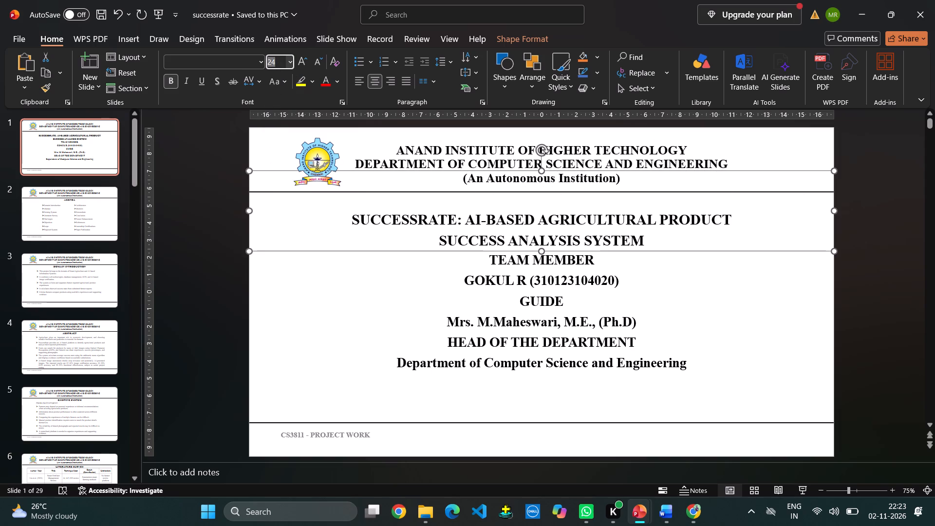
type("26")
key("Return")
left_click(627, 280)
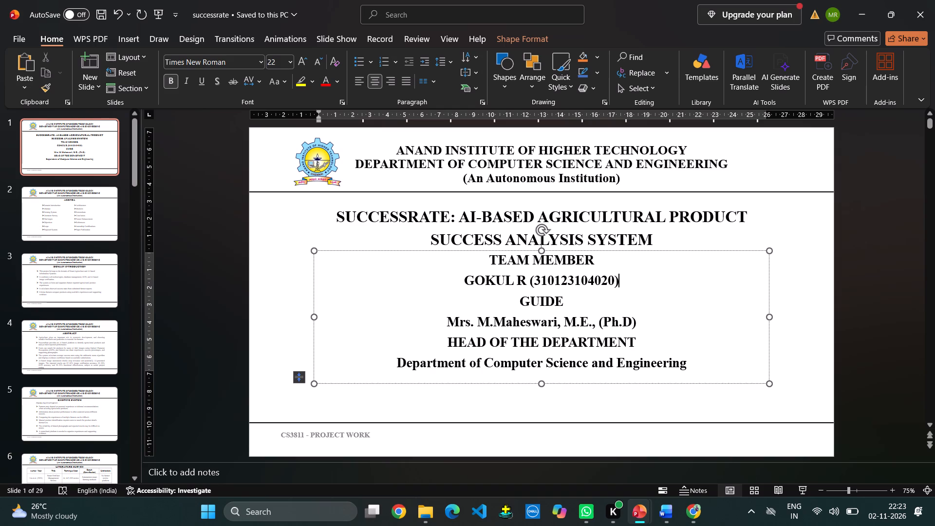
Move the project title box on slide 1 slightly higher, leaving a gap above the team details.
left_click(569, 207)
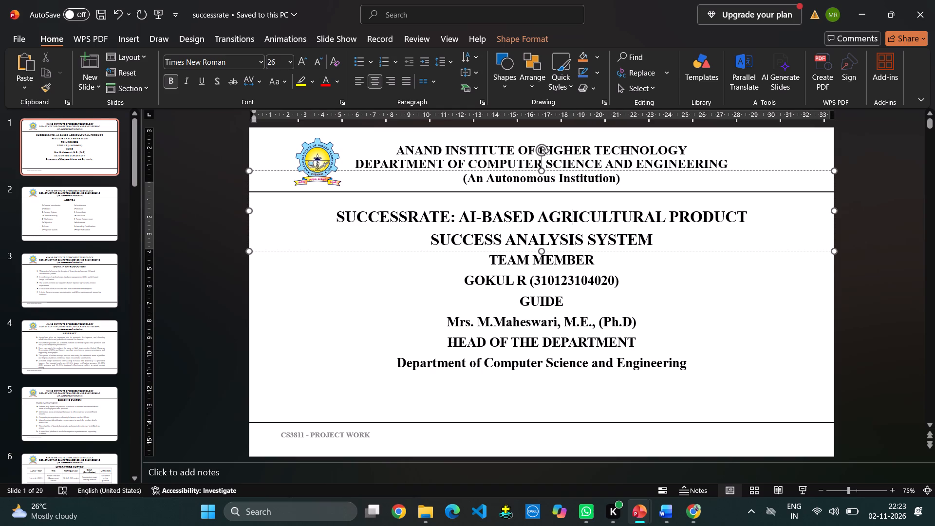
left_click_drag(552, 250, 552, 243)
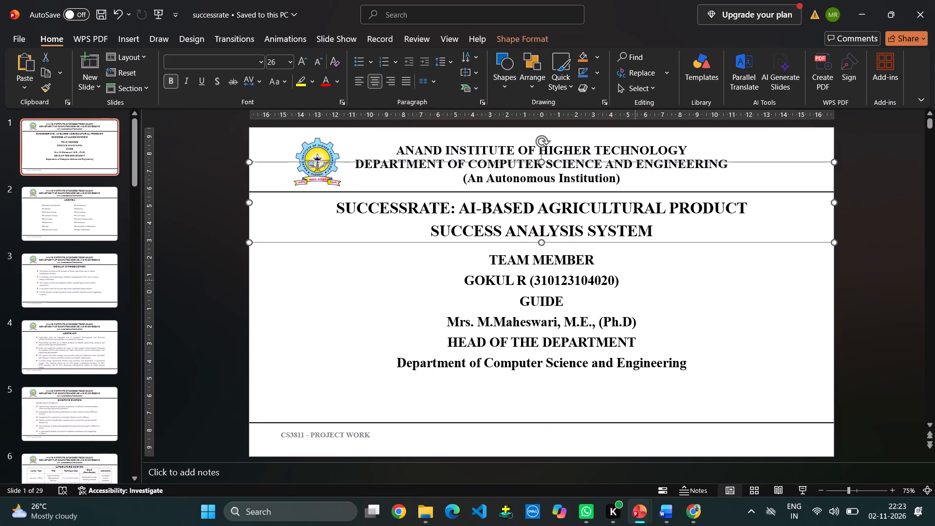
Compare the text formatting and spacing of slide 1's team and guide details with those on the Final Review Template's first slide.
left_click(636, 281)
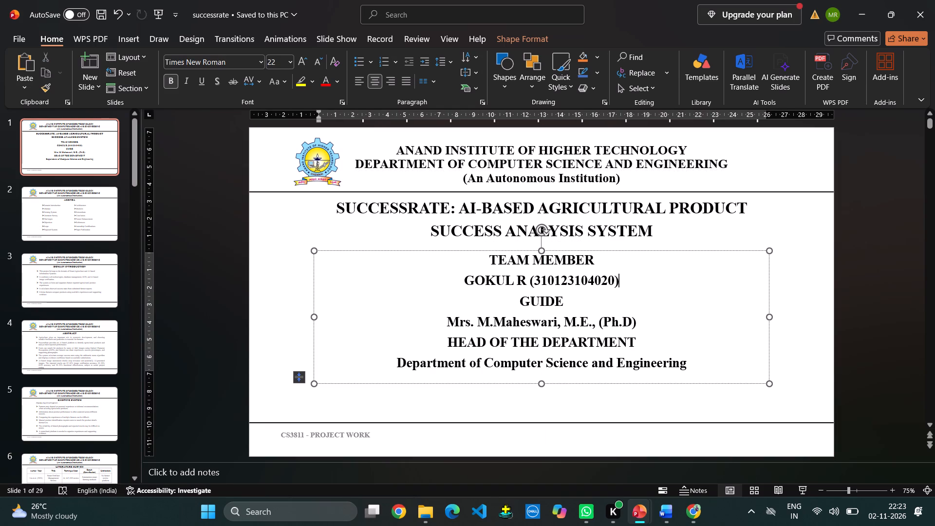
left_click(574, 264)
left_click(803, 300)
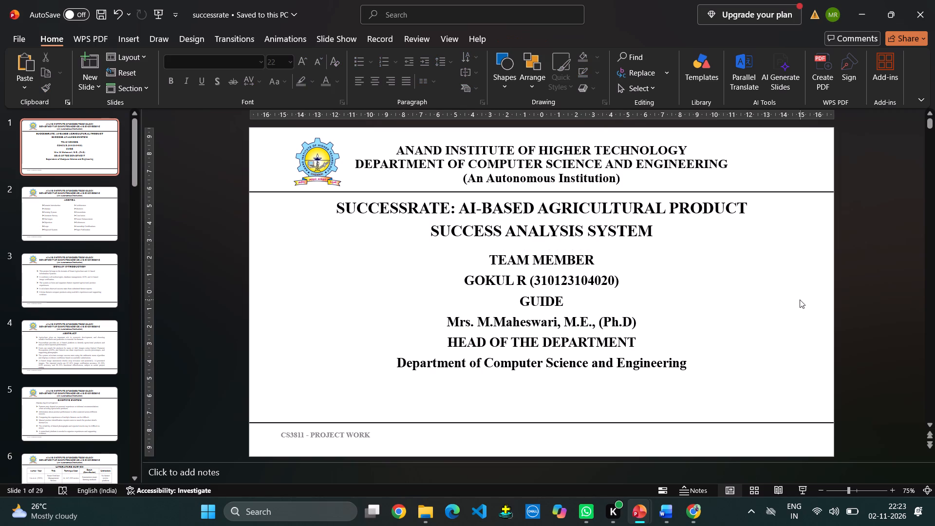
left_click(631, 330)
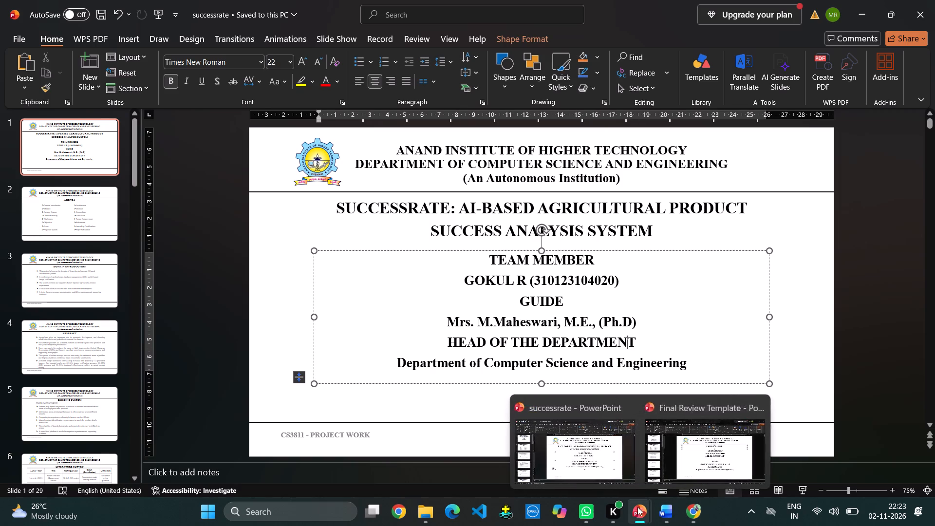
left_click(682, 460)
left_click(551, 354)
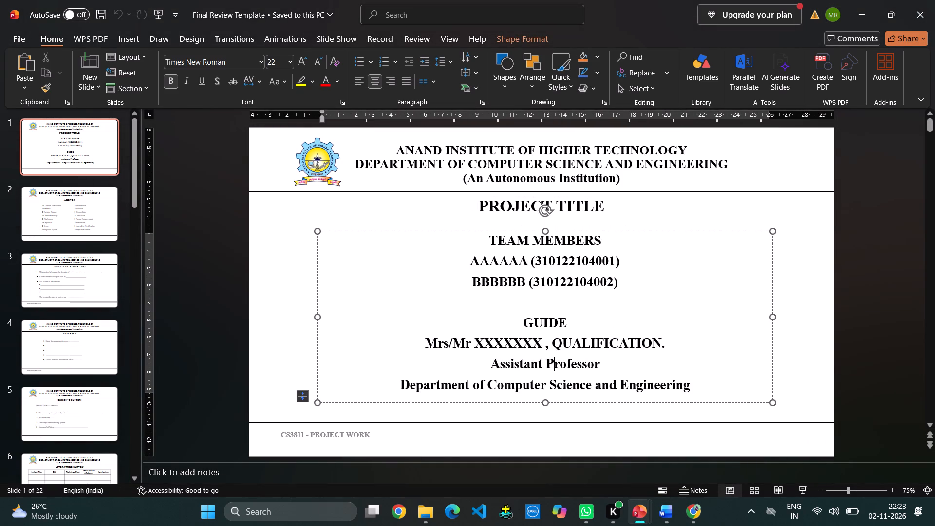
left_click(549, 375)
left_click(543, 333)
left_click(604, 379)
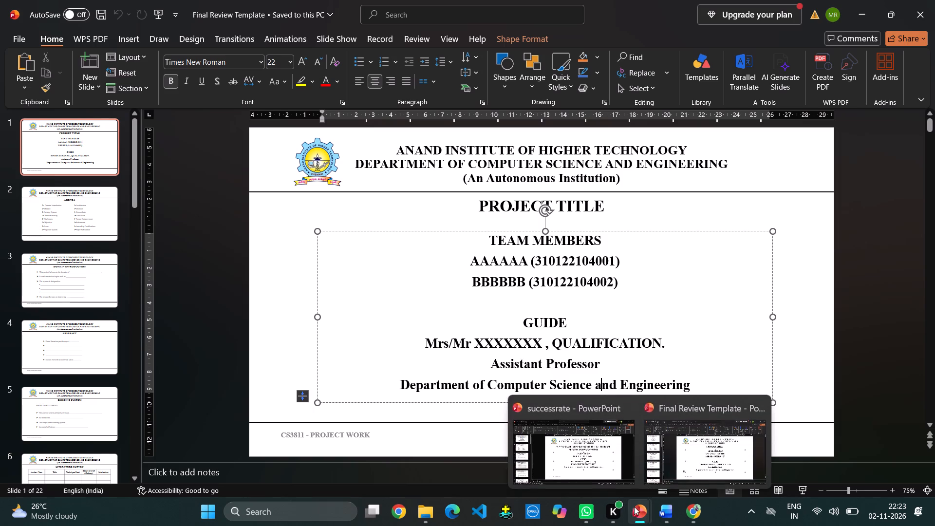
left_click(588, 455)
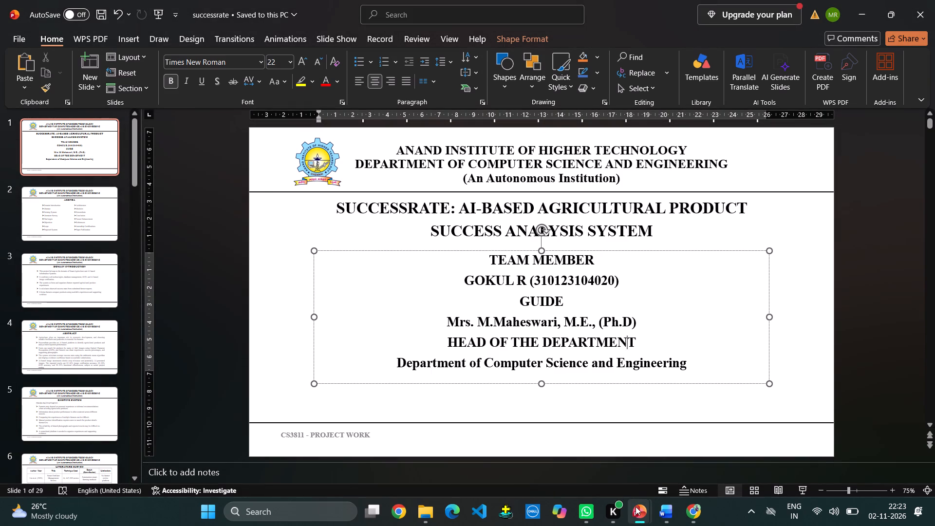
left_click(676, 445)
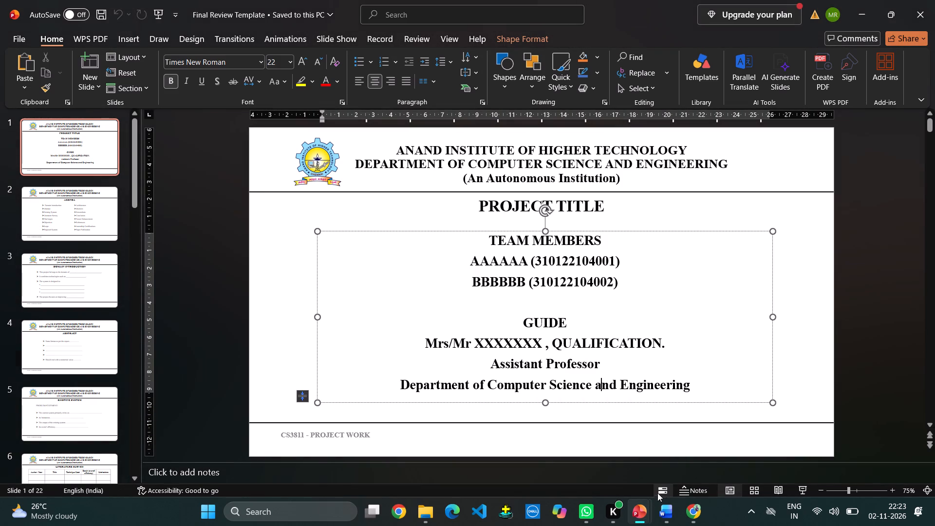
left_click(601, 456)
In the successrate presentation, set the line spacing of all the team and guide details on slide 1 to 1.0.
left_click(561, 322)
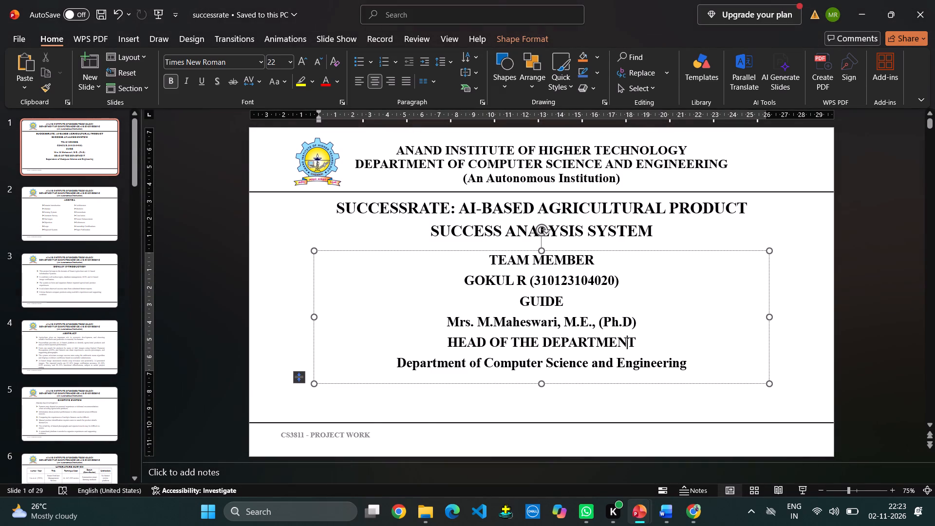
key("ctrl+a")
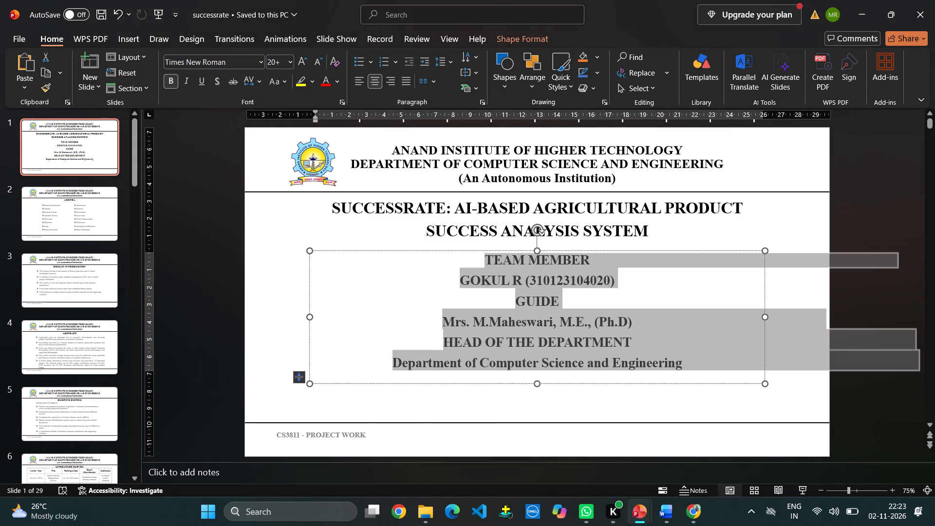
left_click(445, 61)
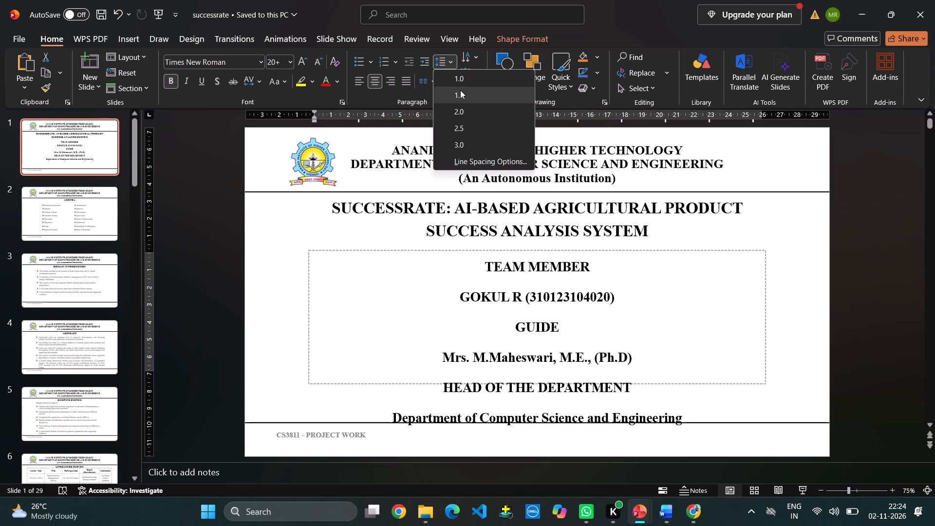
left_click(459, 85)
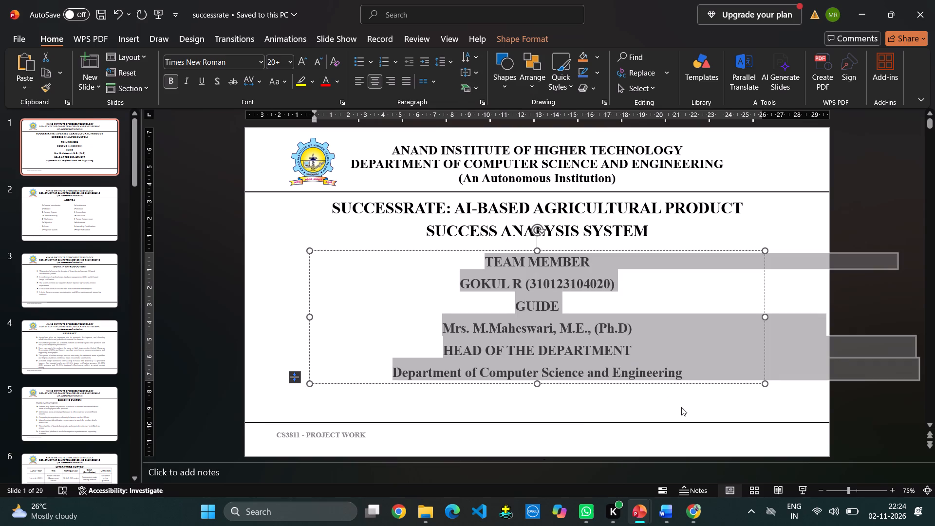
left_click(682, 408)
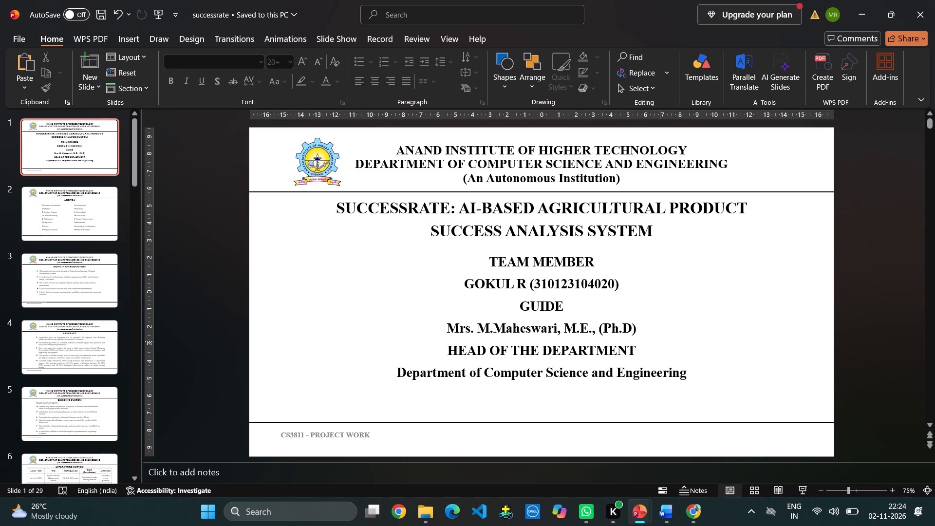
Move slide 1's team and guide details box slightly lower, towards the footer line, to widen the gap below the project title.
left_click(611, 308)
key("Down")
key("Down")
key("Down")
key("Down")
key("Down")
key("Down")
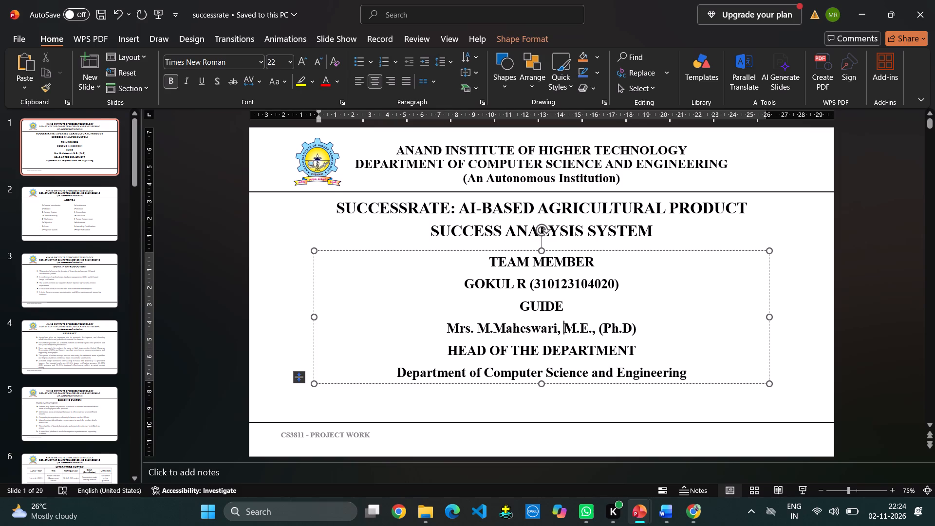
left_click(606, 386)
key("Down")
key("Down")
key("Down")
key("Down")
key("Down")
key("Down")
key("Down")
key("Down")
key("Down")
key("Down")
key("Down")
key("Down")
key("Down")
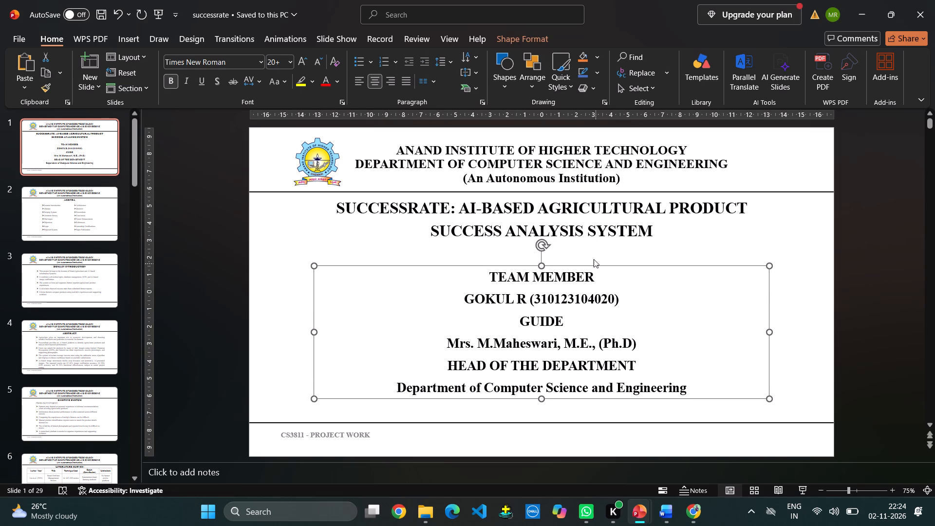
Move the project title box on slide 1 slightly lower, so it sits evenly between the header line and the team details.
left_click(575, 223)
left_click(562, 242)
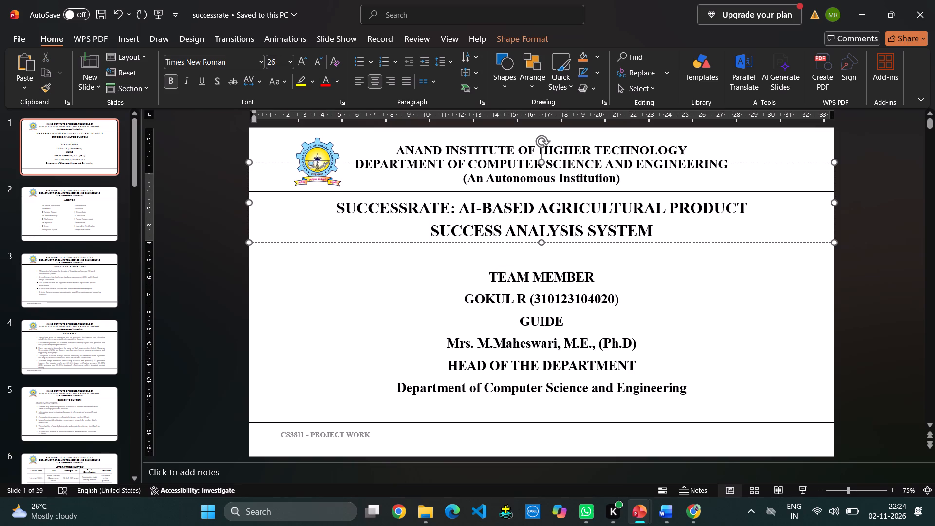
key("Down")
key("Down")
key("Down")
key("Down")
key("Down")
key("Down")
key("Down")
key("Down")
key("Down")
key("Down")
key("Down")
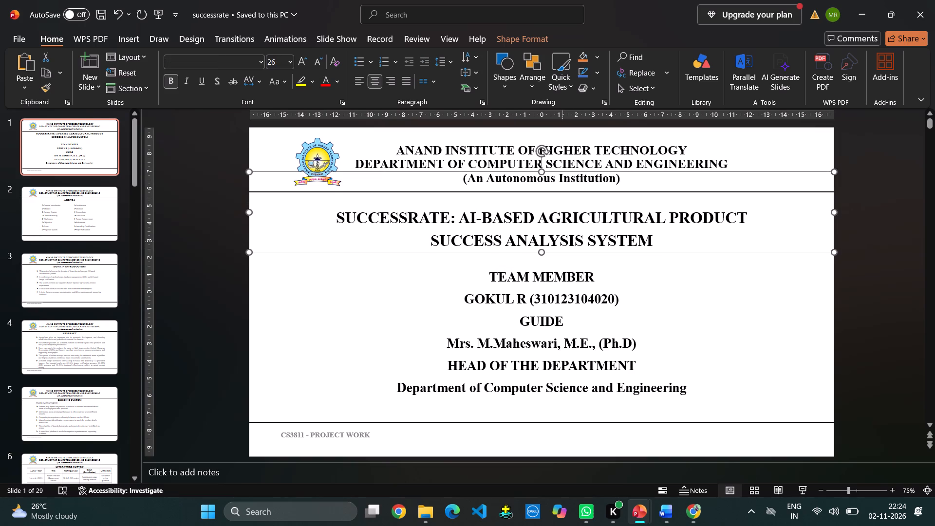
key("Down")
key("Down")
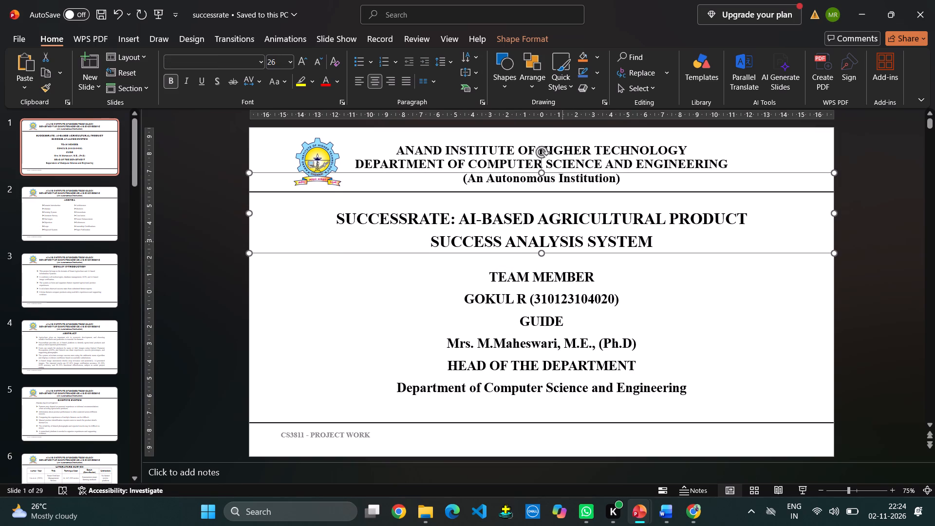
left_click(362, 310)
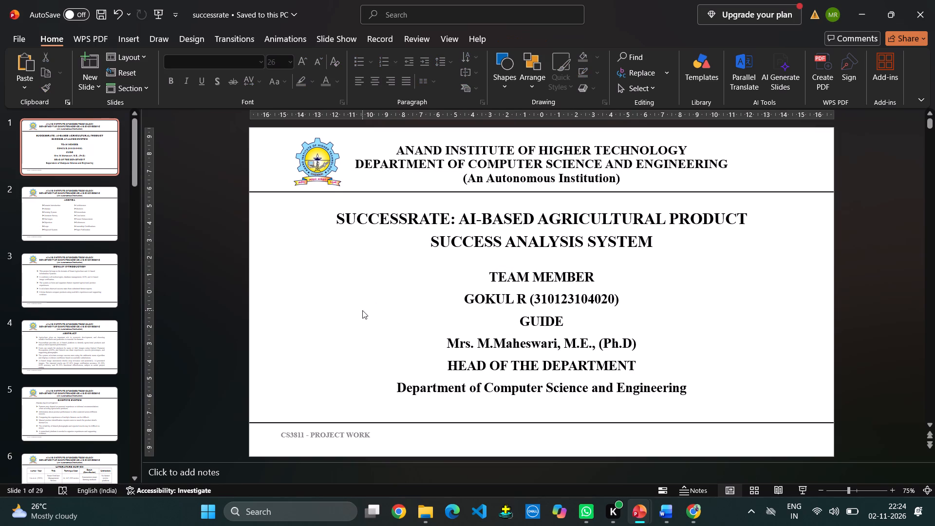
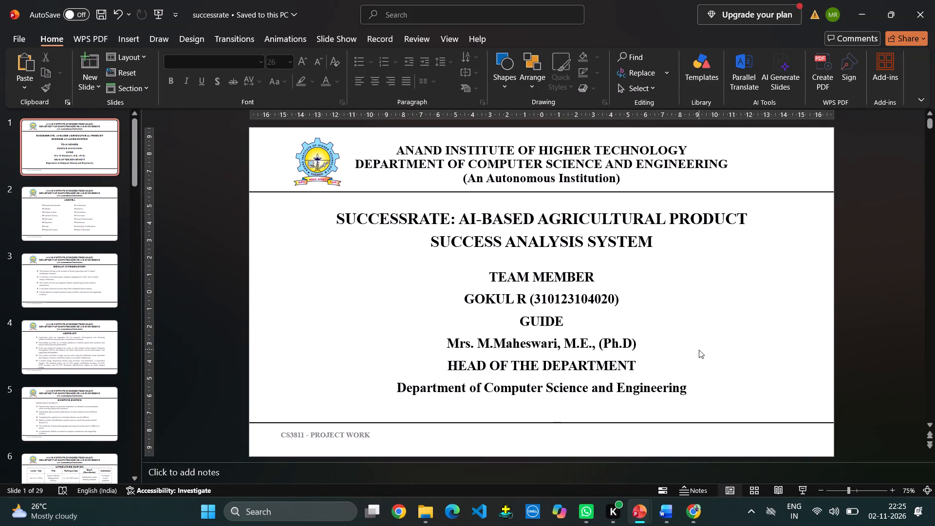
Review the successrate presentation slide by slide, from the title slide through to the Thank You slide, checking content and layout.
key("Down")
key("Down")
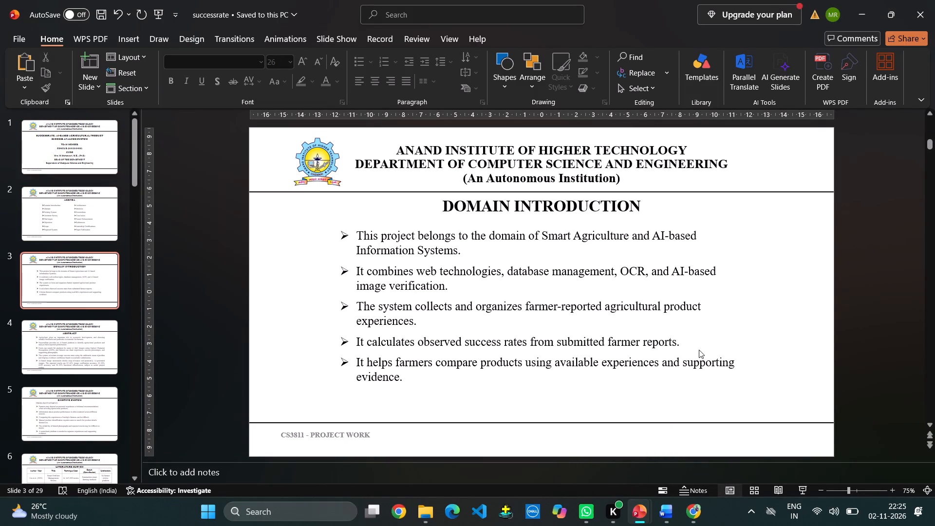
key("Up")
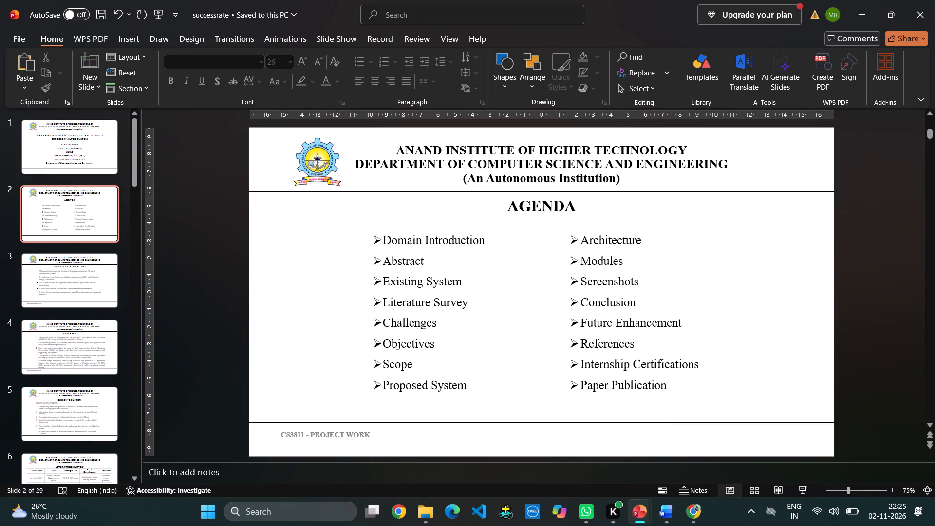
left_click(594, 287)
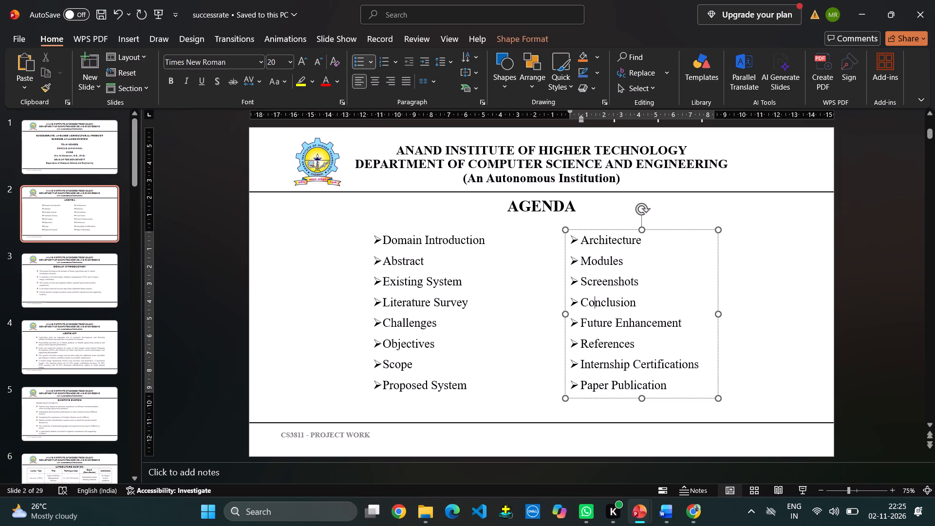
left_click(773, 402)
key("Down")
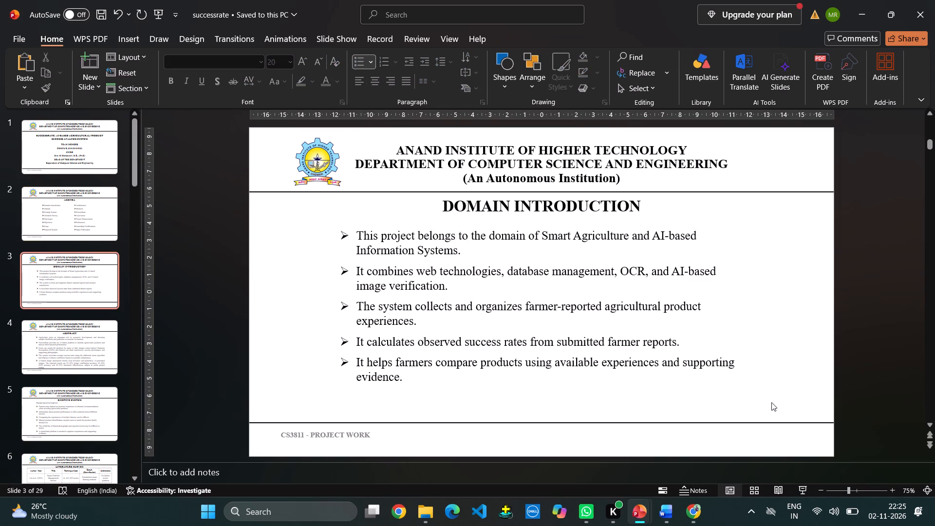
key("Down")
left_click(678, 314)
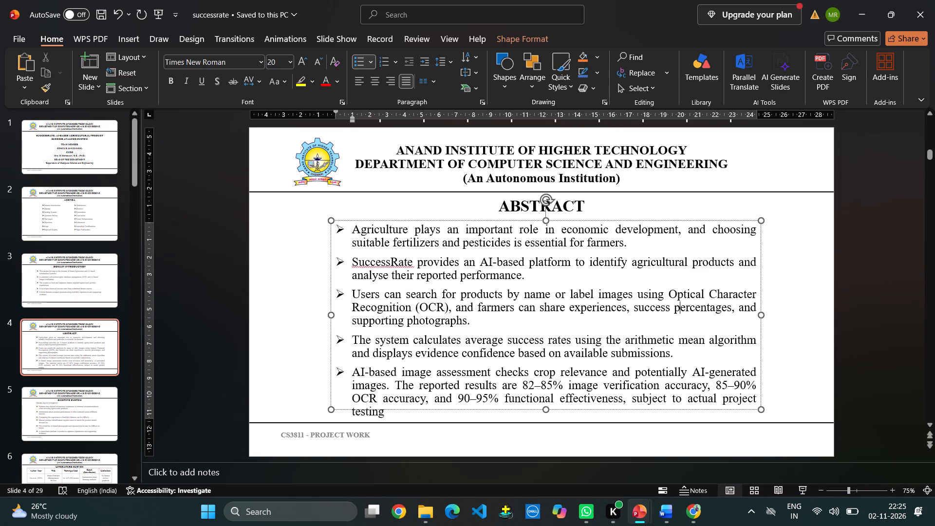
left_click(789, 372)
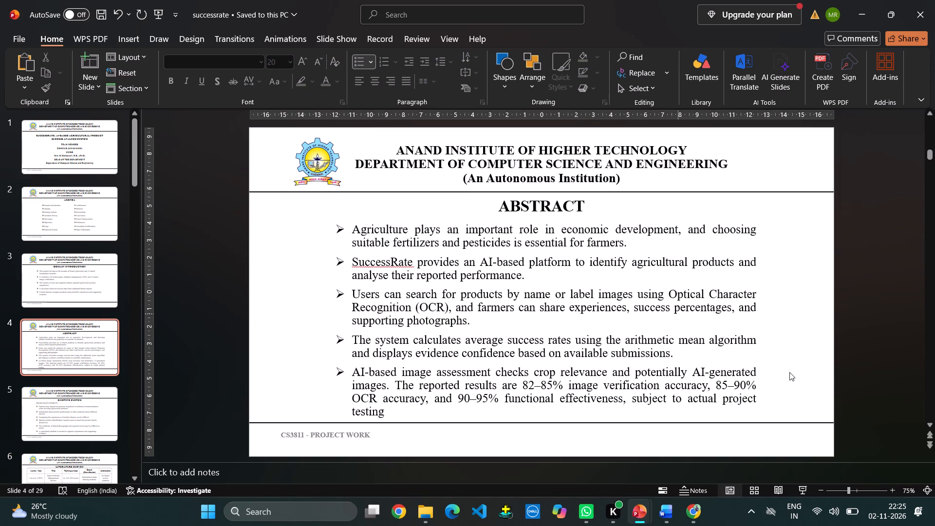
key("Down")
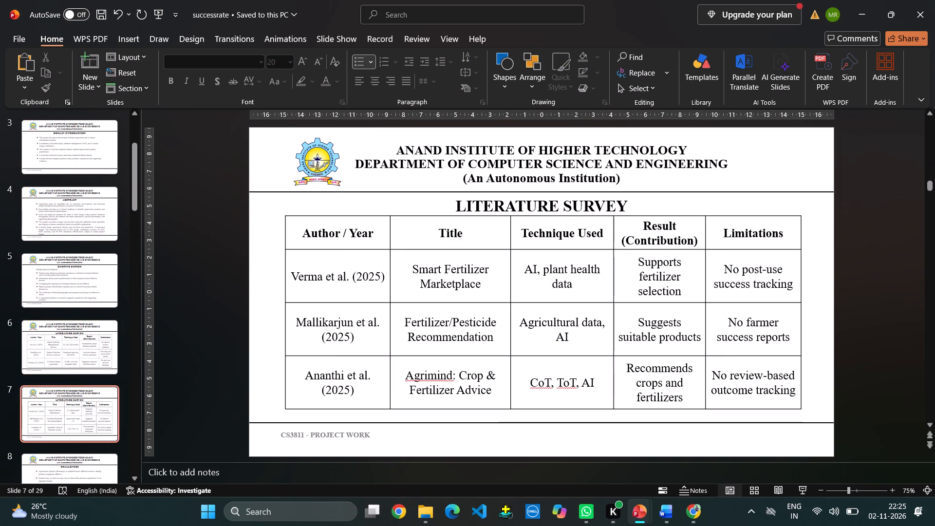
key("Down")
key("Down")
key("Down")
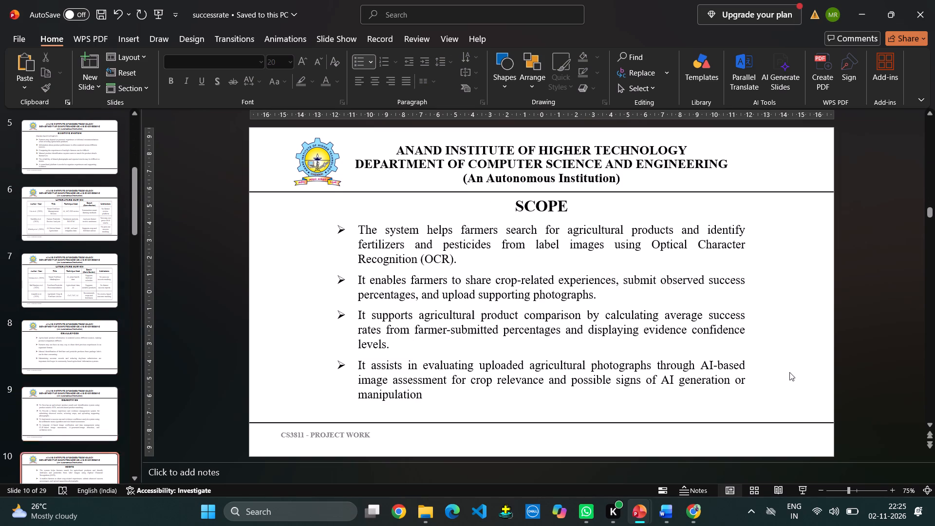
key("Down")
key("Down")
key("Down")
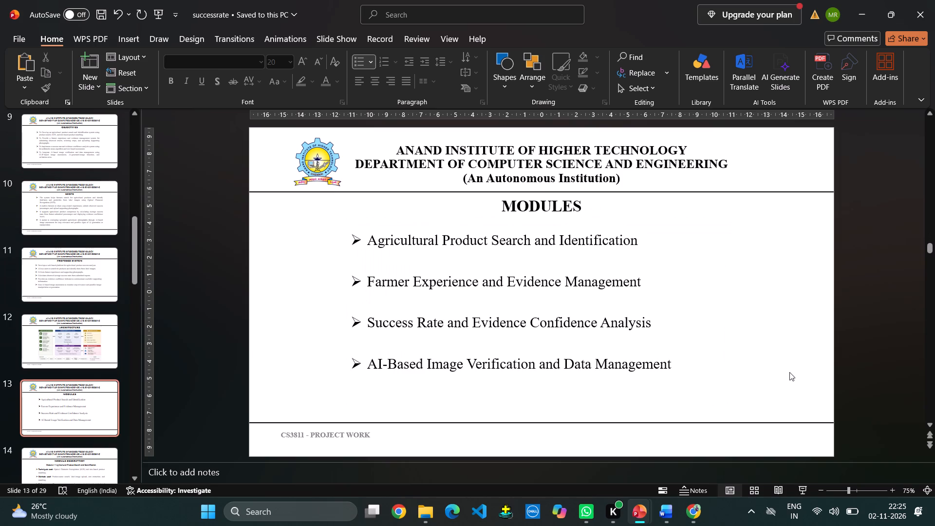
key("Down")
key("Down")
key("Down")
key("Down")
key("Down")
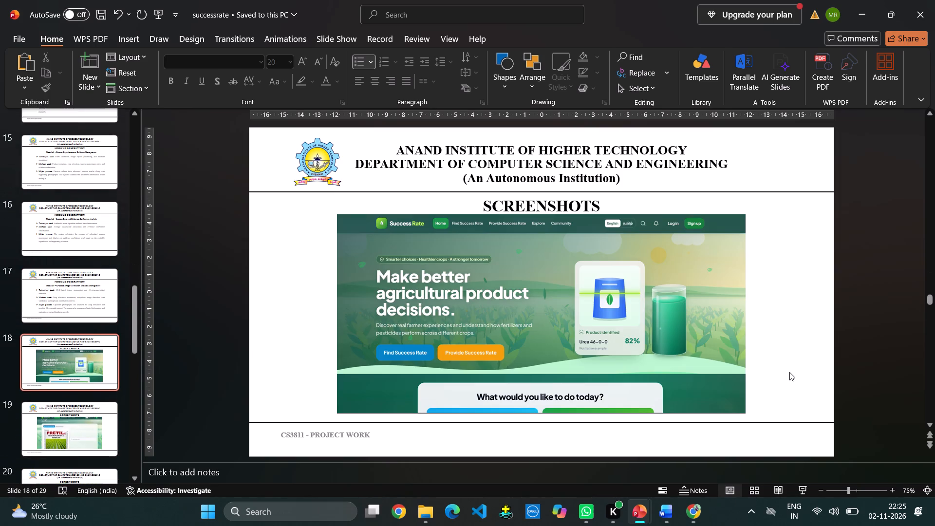
key("Down")
key("Down")
key("Down")
key("Down")
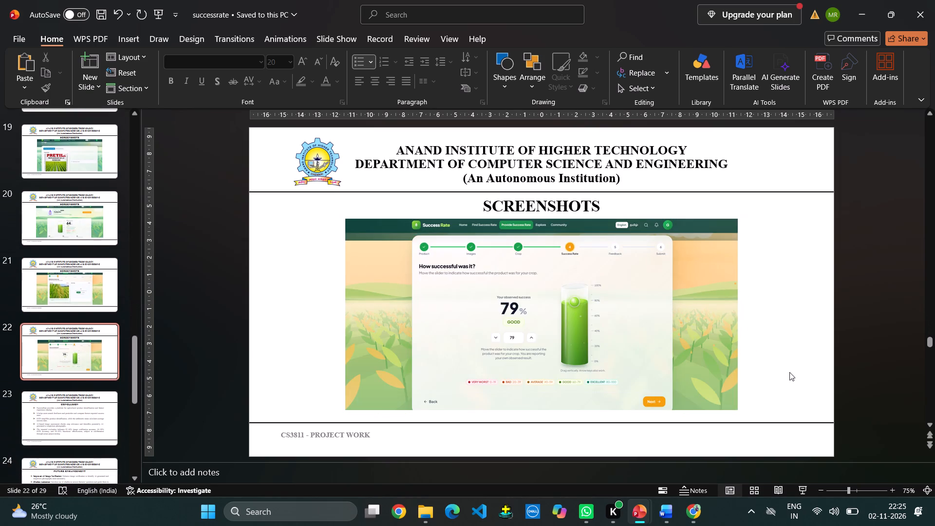
key("Down")
key("Down")
key("Down")
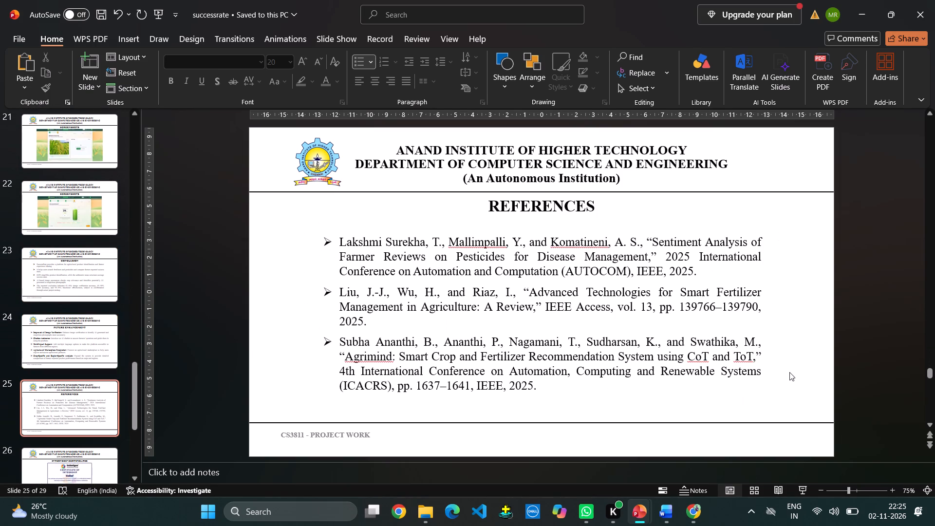
key("Down")
key("Down")
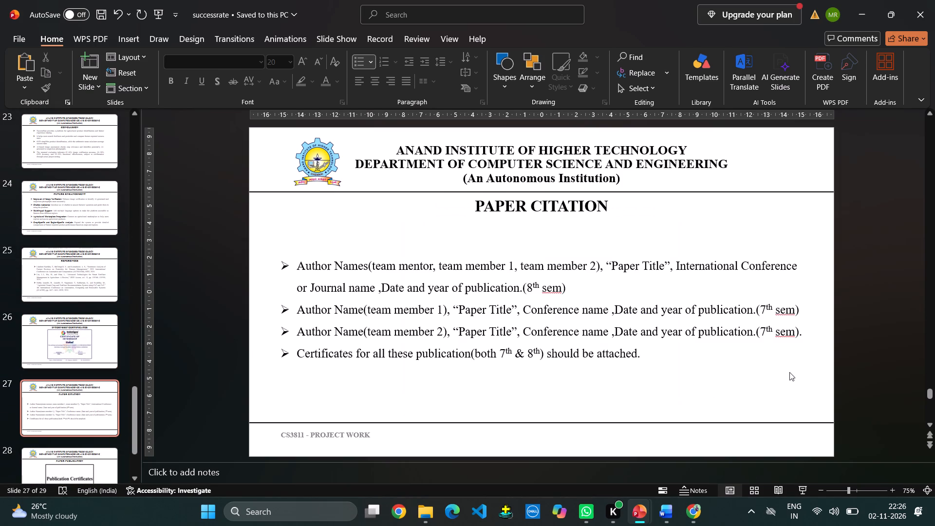
key("Down")
key("Down")
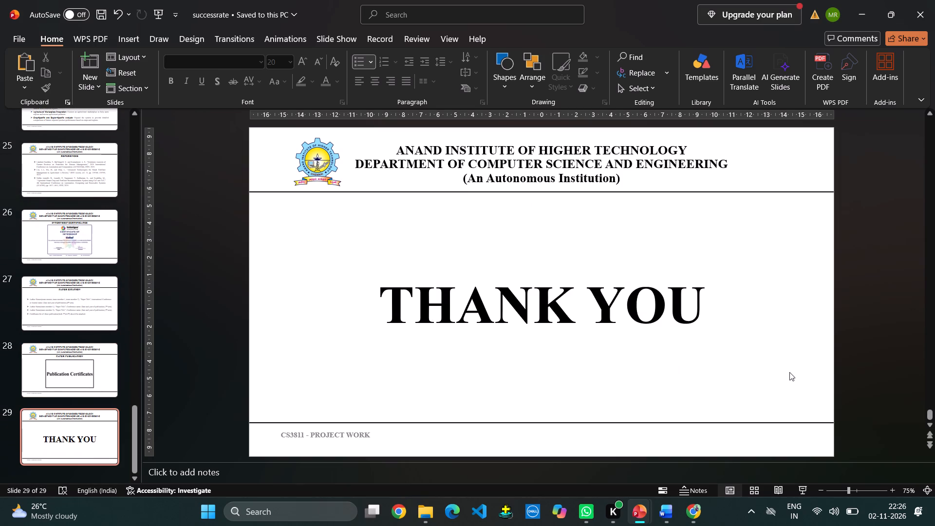
Examine the closing slides of the presentation, especially Paper Citation and Paper Publication, for remaining template placeholder content.
key("Up")
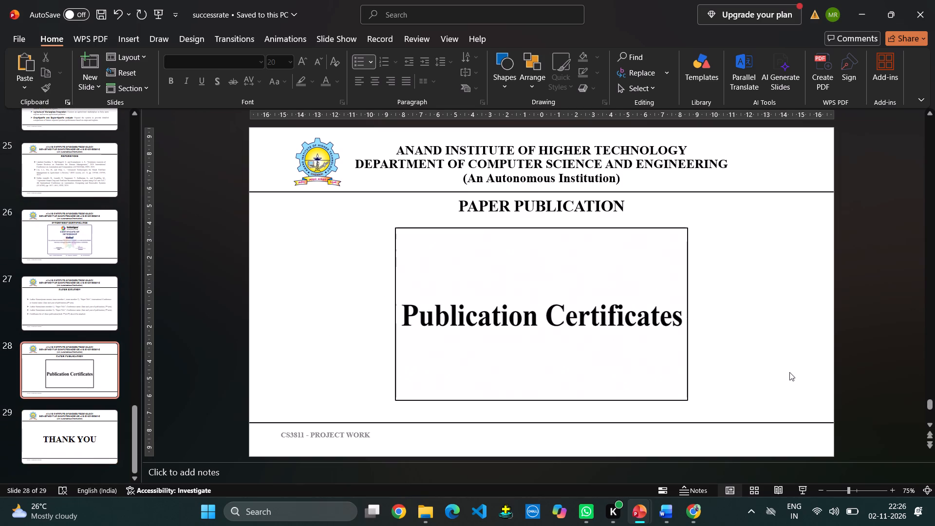
key("Up")
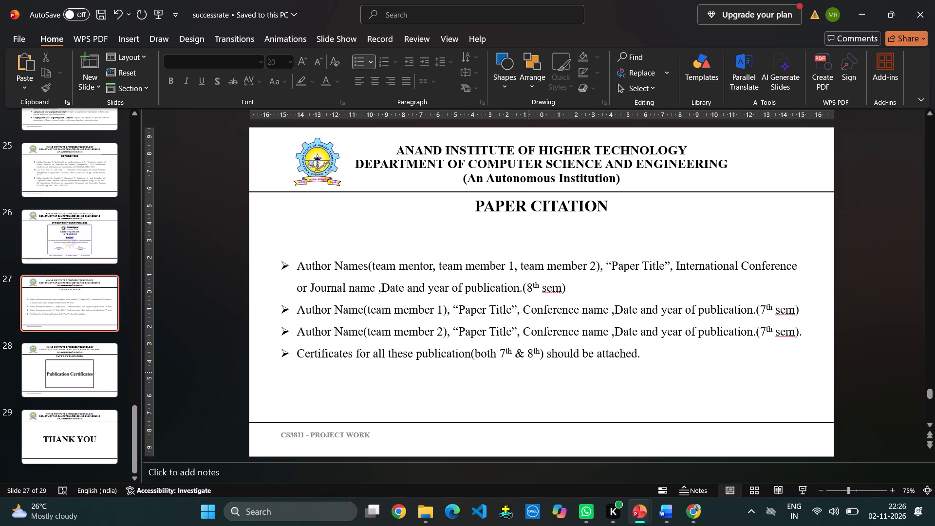
left_click(85, 354)
left_click(85, 313)
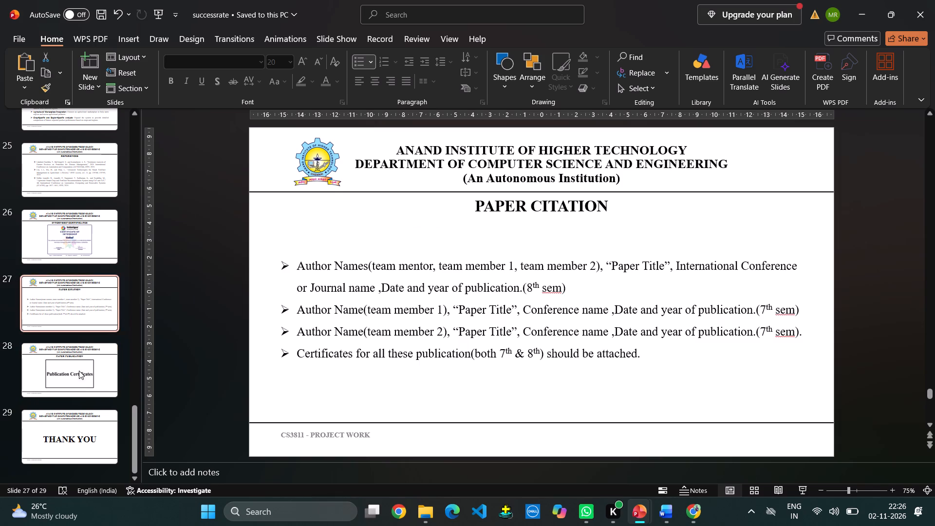
left_click(79, 376)
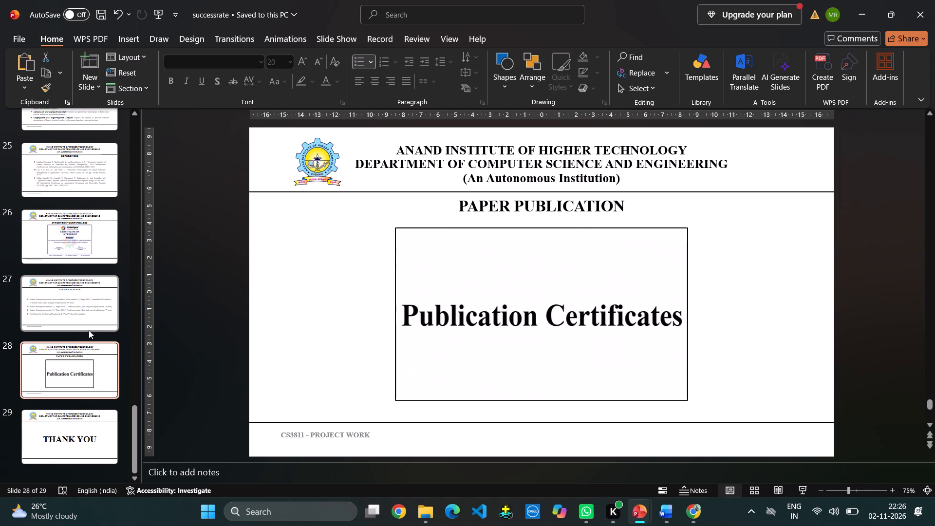
left_click(88, 323)
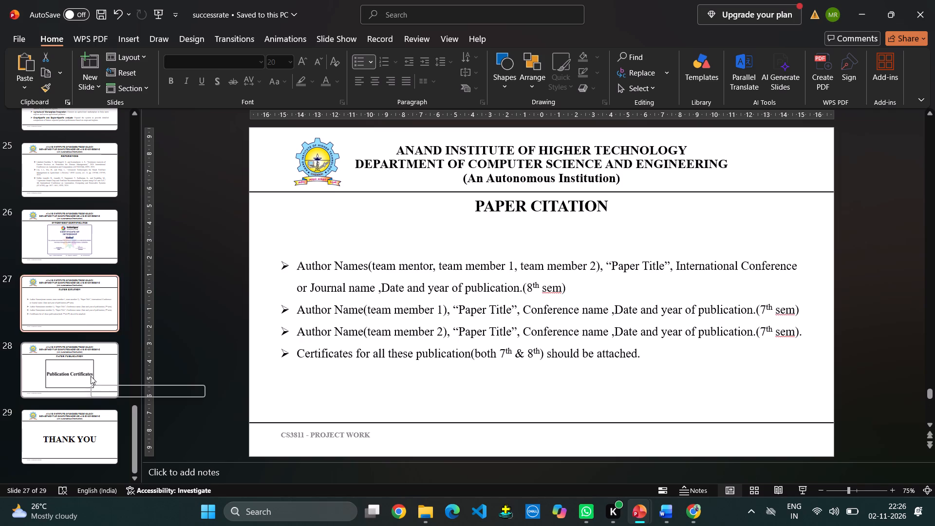
left_click(99, 377)
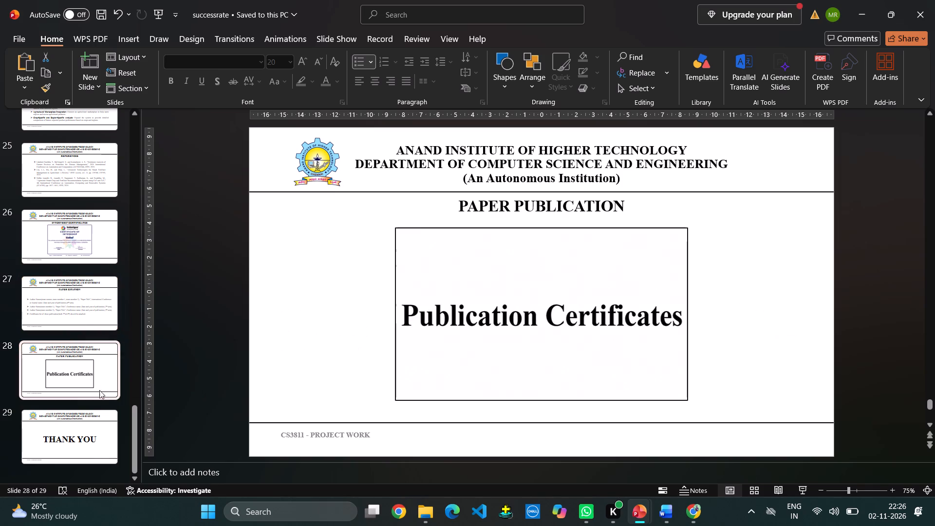
left_click(97, 452)
left_click(87, 271)
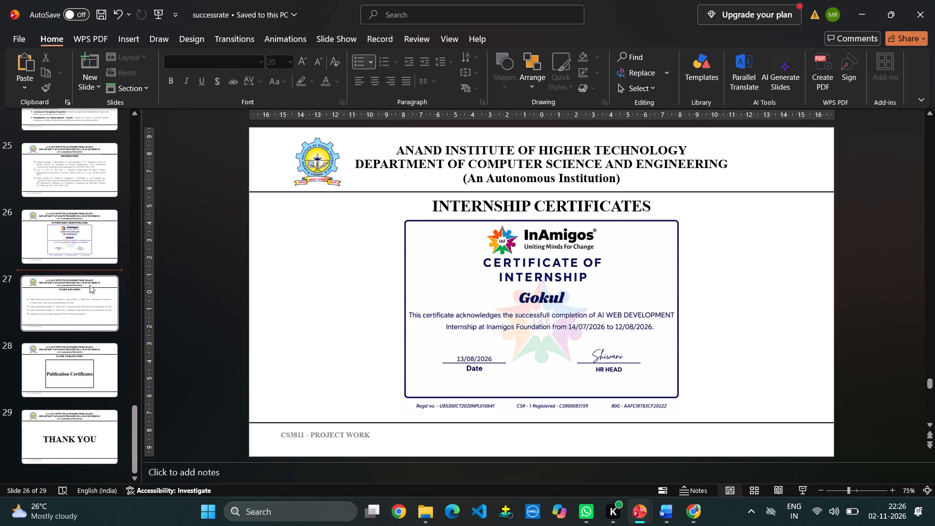
left_click(90, 288)
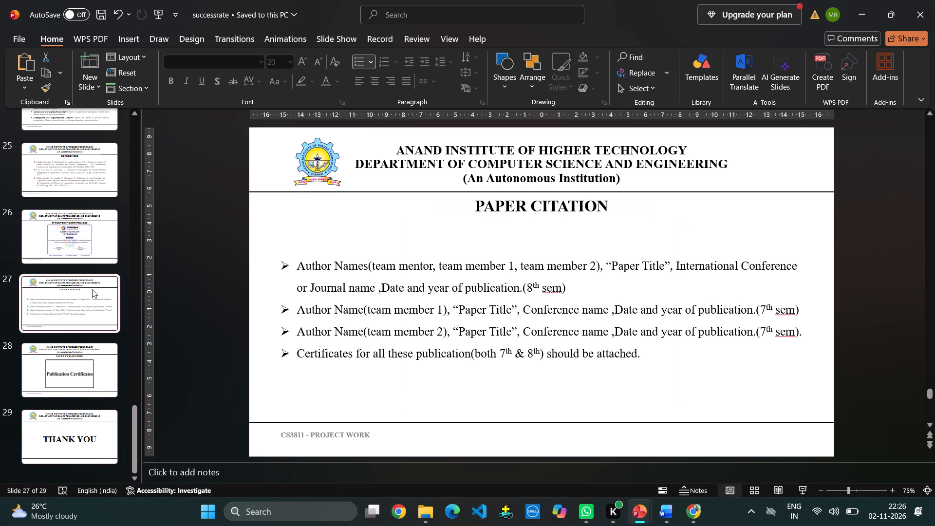
left_click(96, 350)
left_click(79, 313)
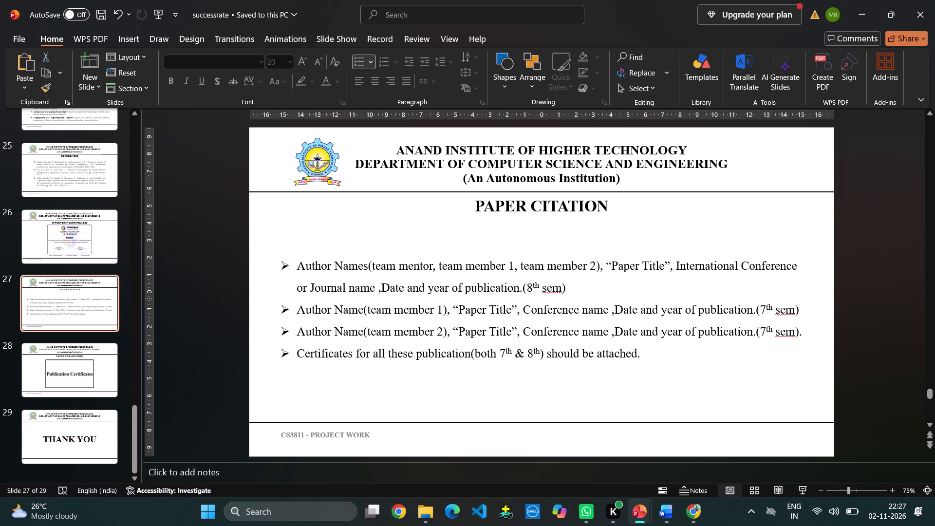
scroll(380, 285, "down", 1)
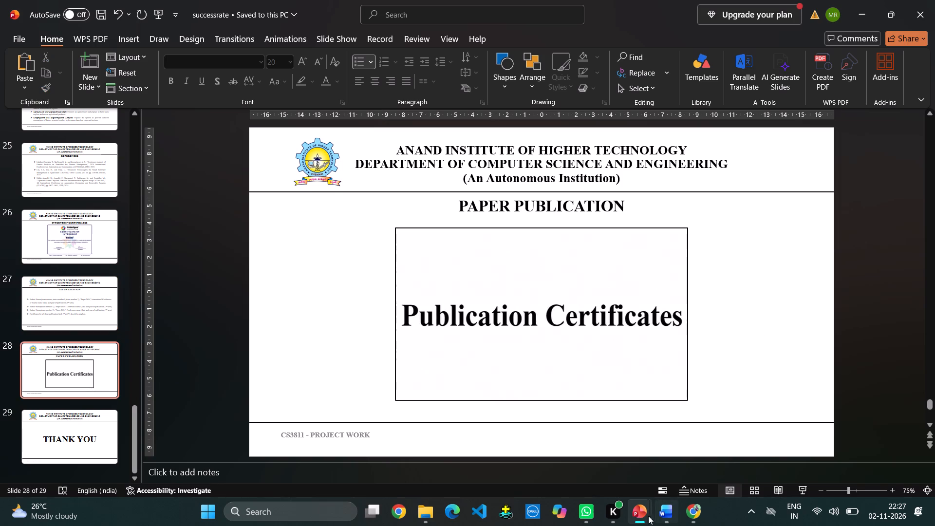
Switch to the Final Review Template and delete its Paper Publication slide, slide 21.
left_click(689, 468)
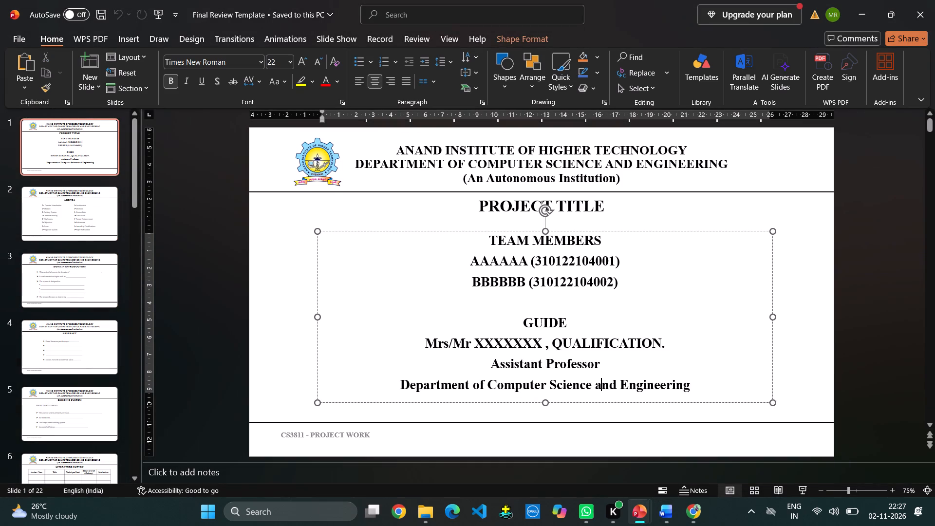
scroll(65, 384, "down", 20)
scroll(65, 384, "down", 12)
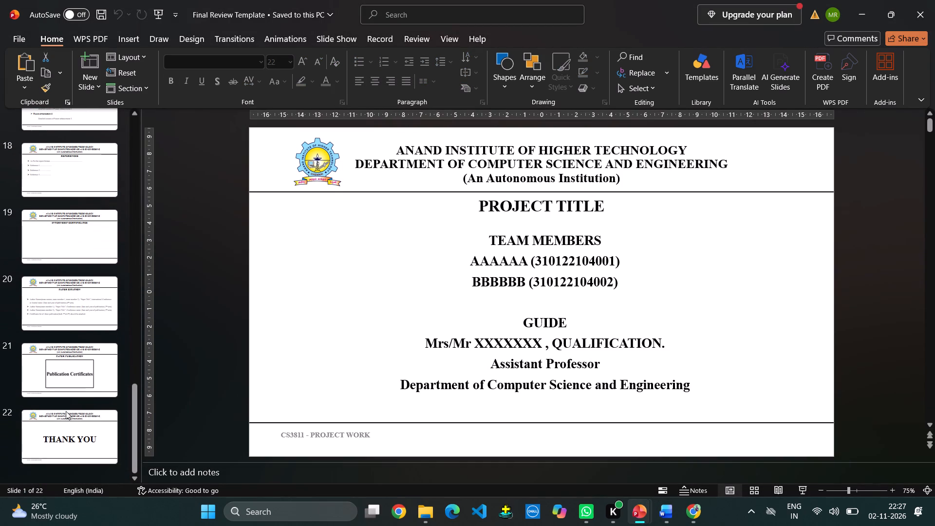
left_click(75, 430)
left_click(69, 379)
left_click(79, 320)
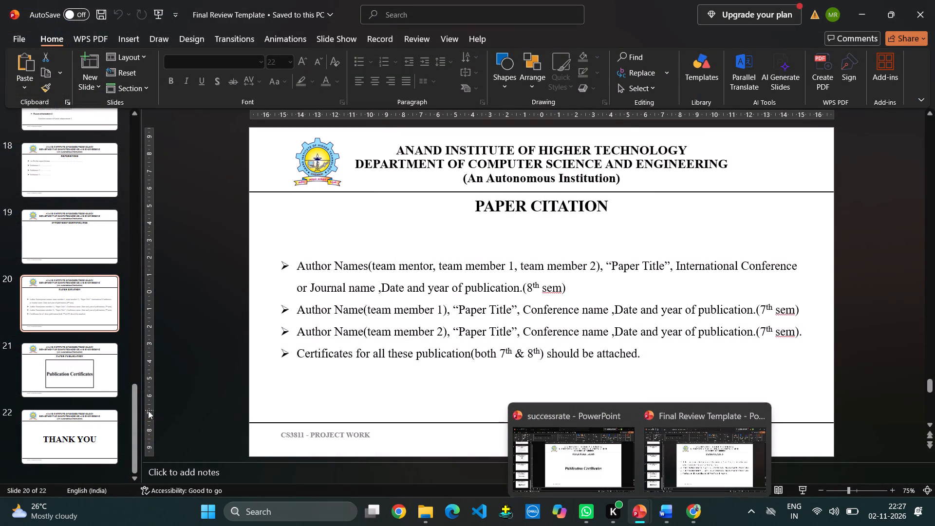
left_click(106, 375)
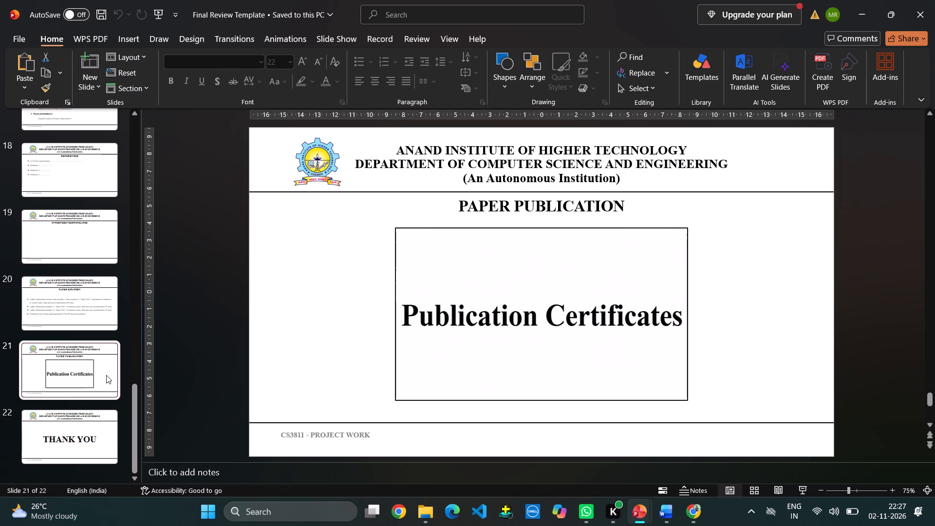
right_click(720, 319)
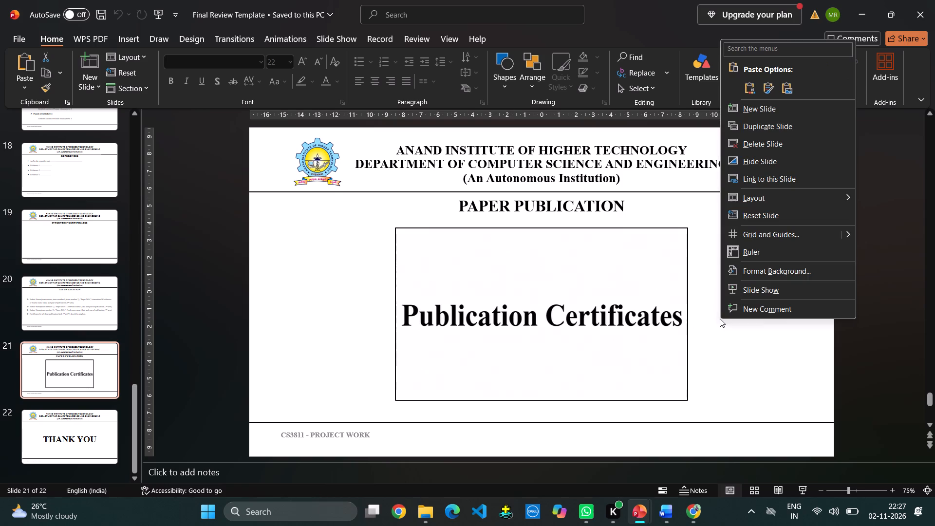
left_click(748, 146)
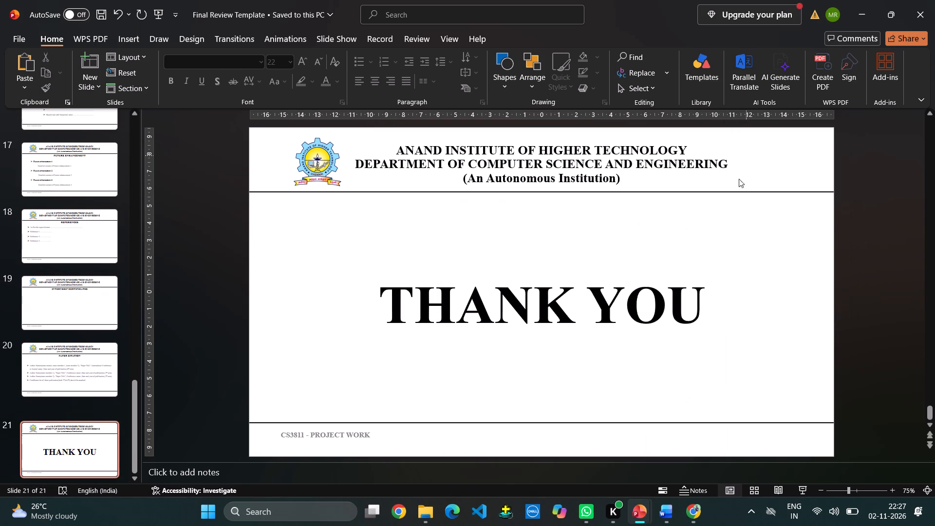
Switch from the Final Review Template to the successrate presentation and delete its Paper Publication slide, slide 28.
left_click(56, 362)
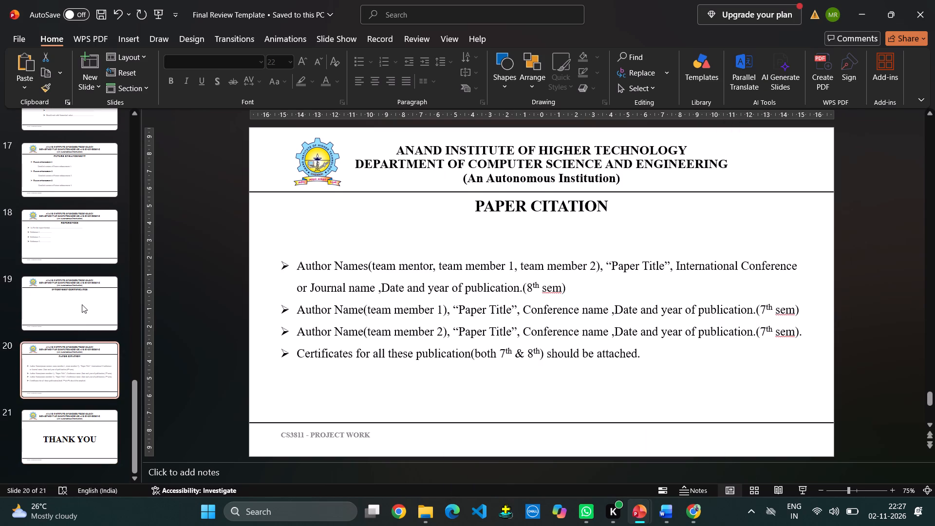
left_click(82, 304)
scroll(82, 304, "up", 1)
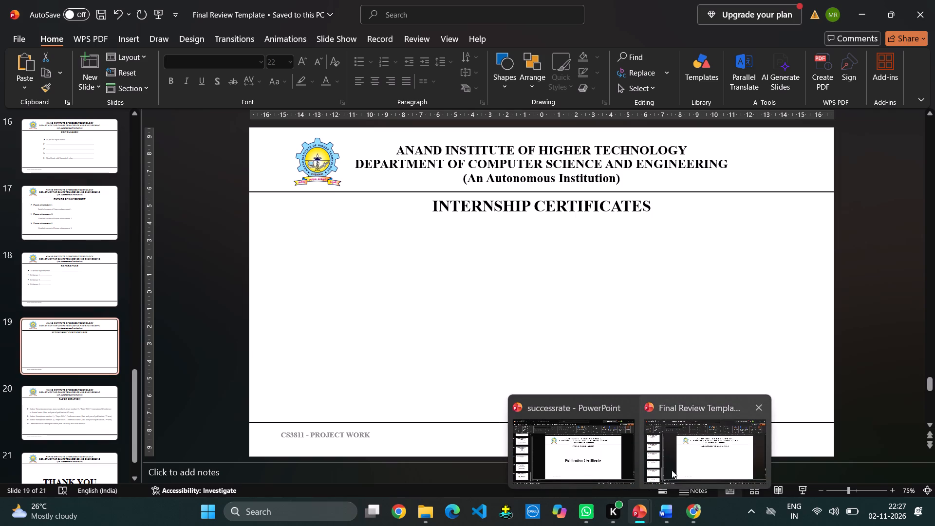
left_click(600, 437)
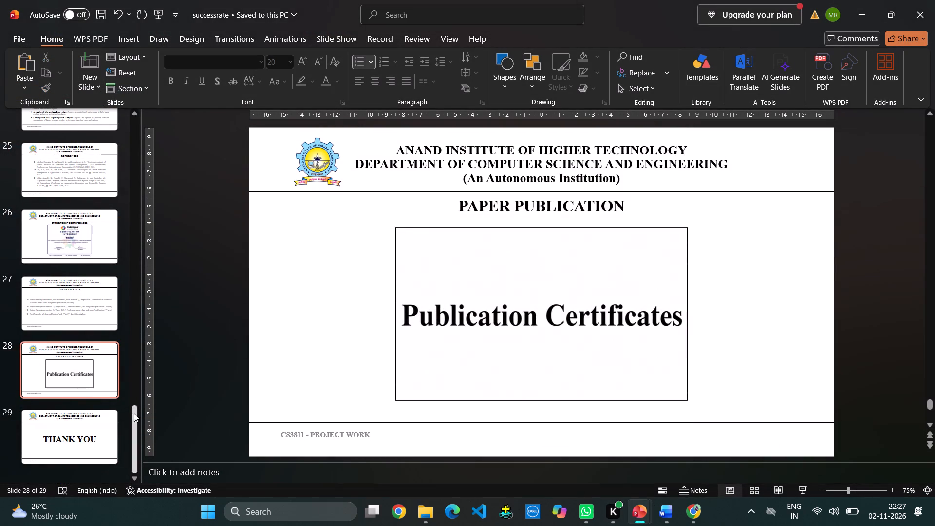
right_click(446, 366)
left_click(349, 340)
right_click(348, 339)
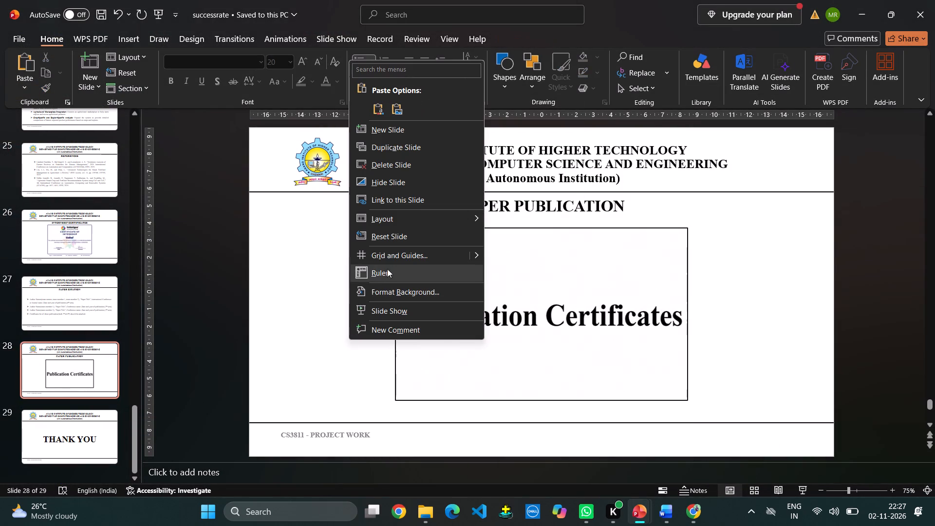
left_click(380, 167)
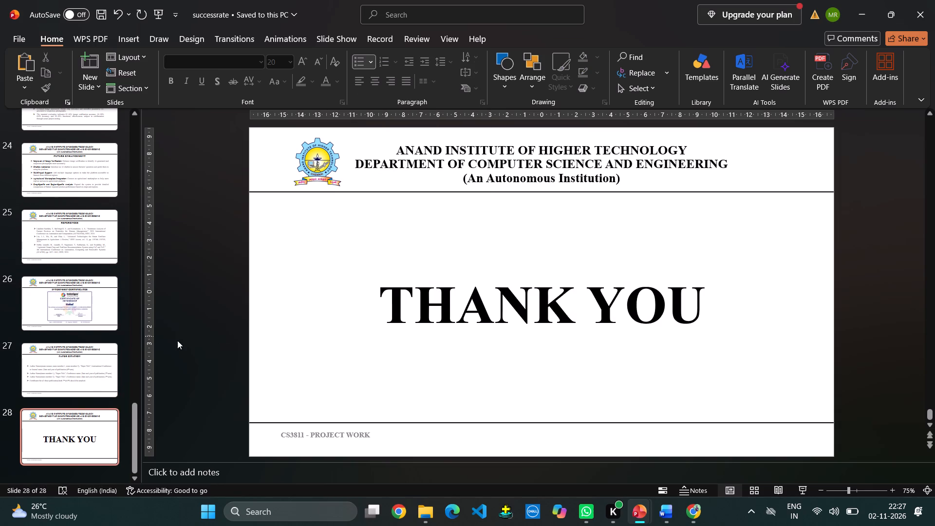
Delete the Paper Citation slide, slide 27, from the successrate presentation.
left_click(77, 368)
right_click(275, 383)
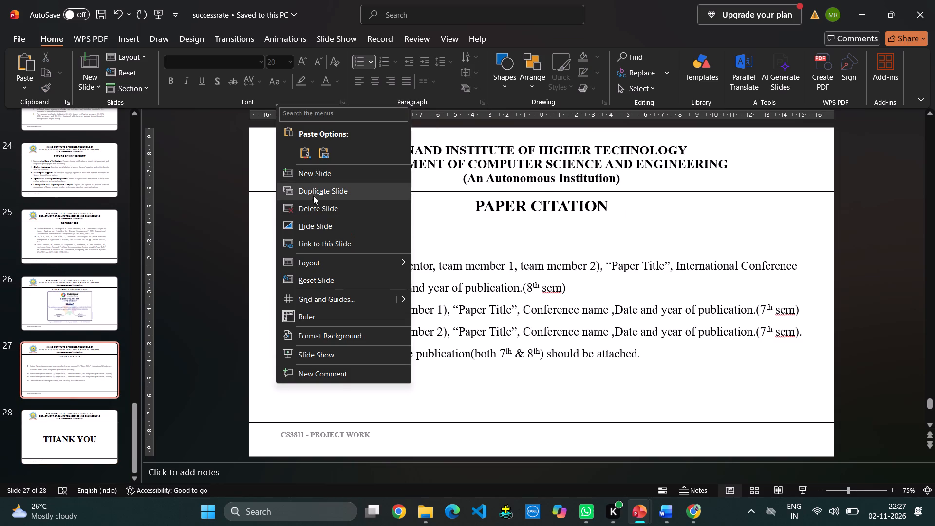
left_click(324, 209)
Return to the title slide and open the successrate presentation in Reading View.
scroll(105, 366, "up", 10)
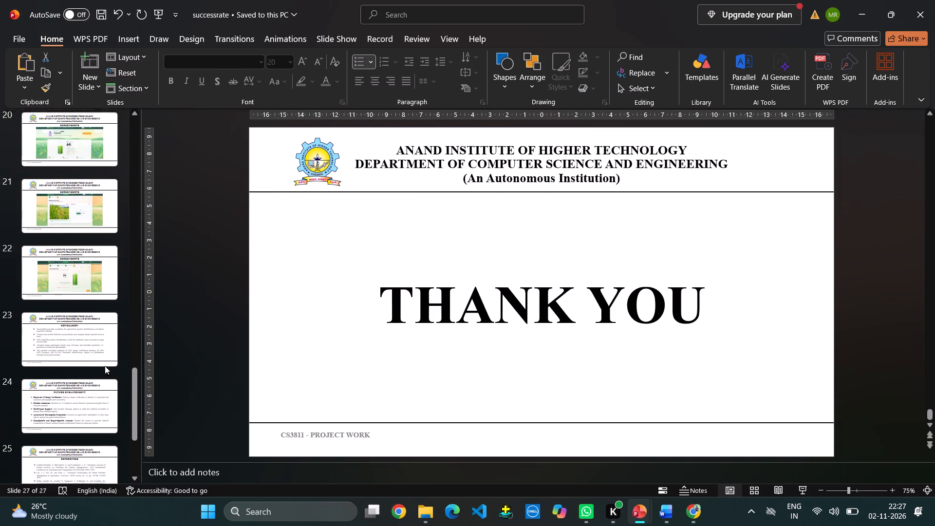
scroll(105, 366, "up", 20)
scroll(105, 366, "up", 16)
left_click(81, 123)
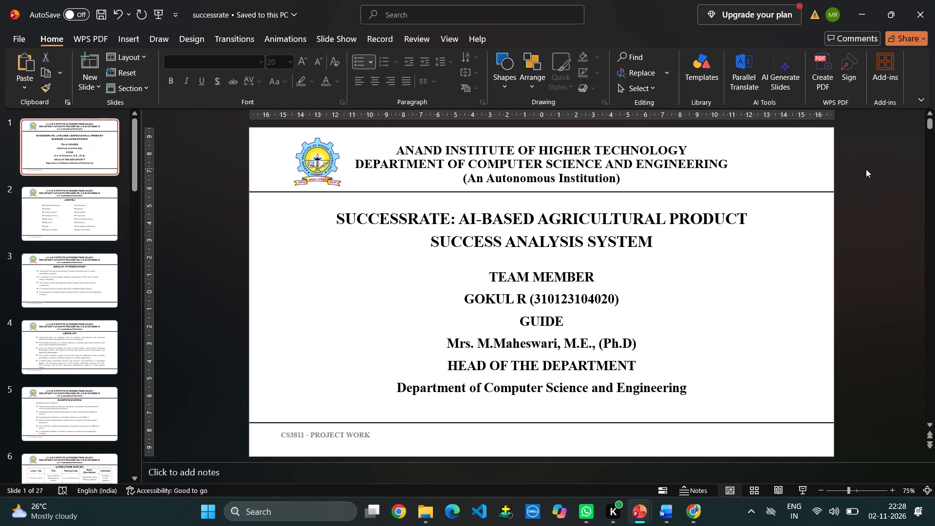
key("Right")
key("Down")
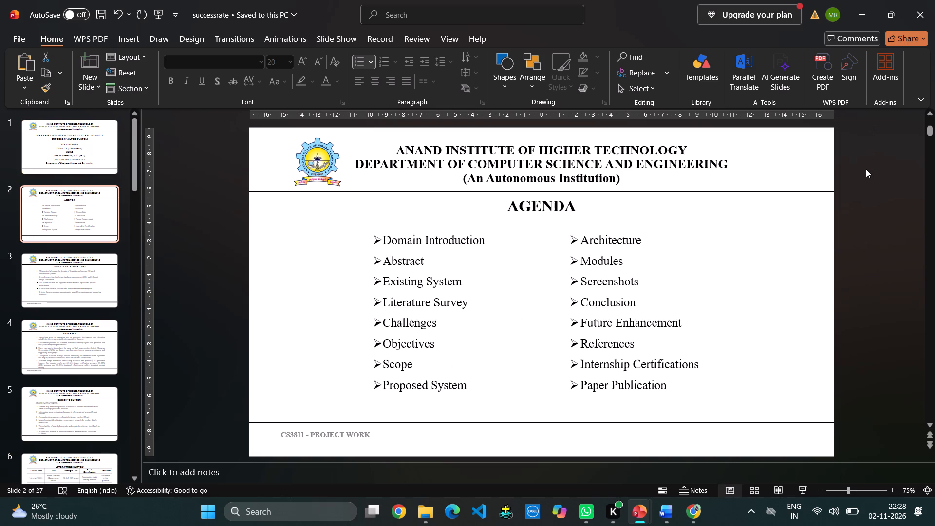
key("Up")
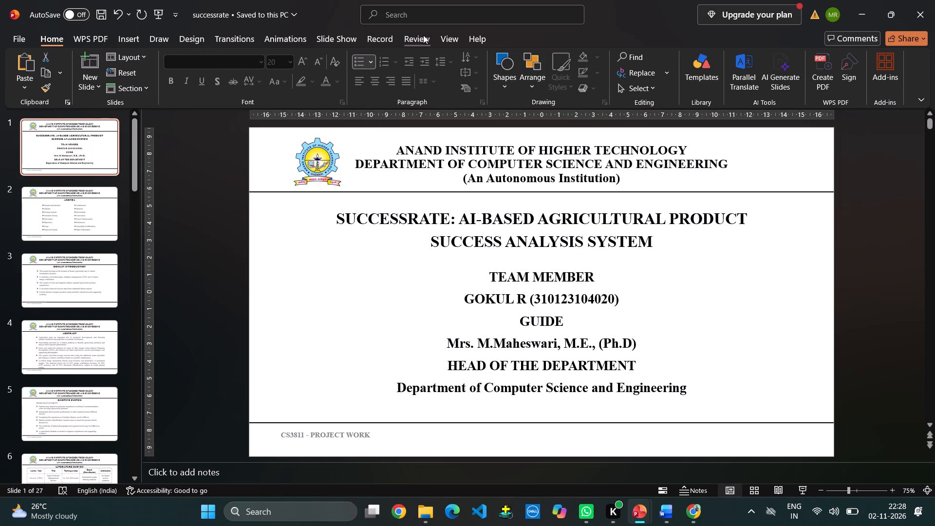
left_click(450, 42)
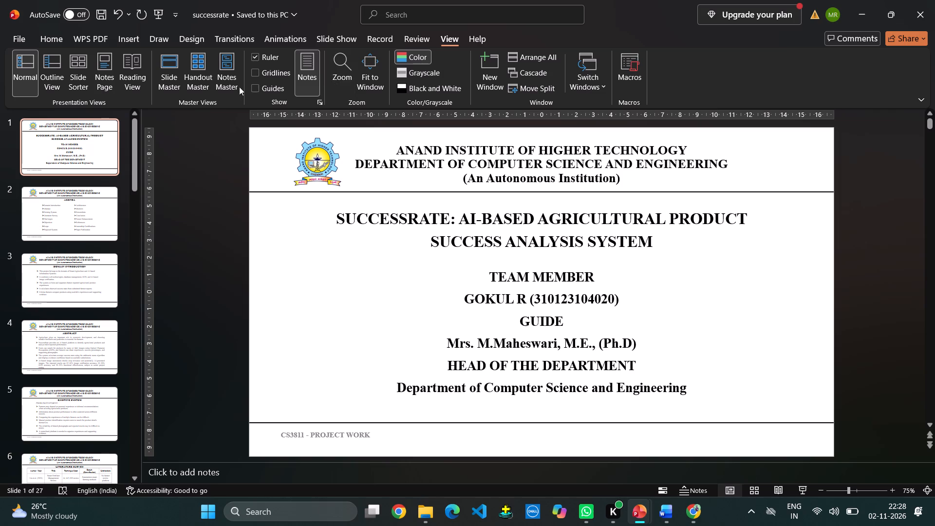
left_click(211, 172)
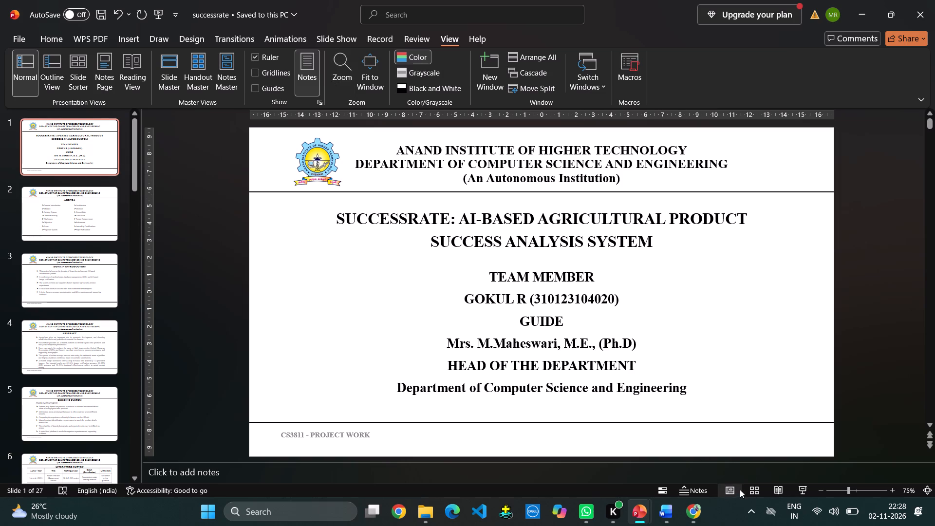
left_click(930, 489)
left_click(748, 486)
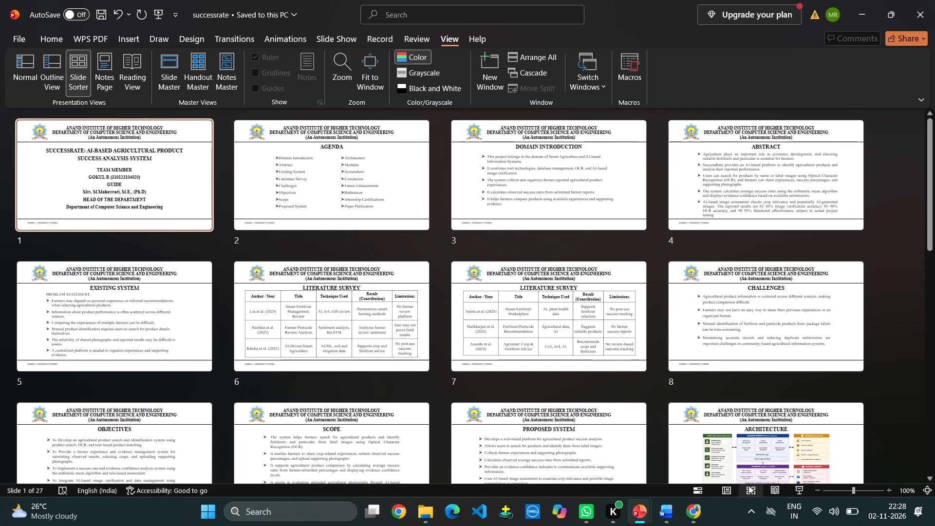
left_click(772, 491)
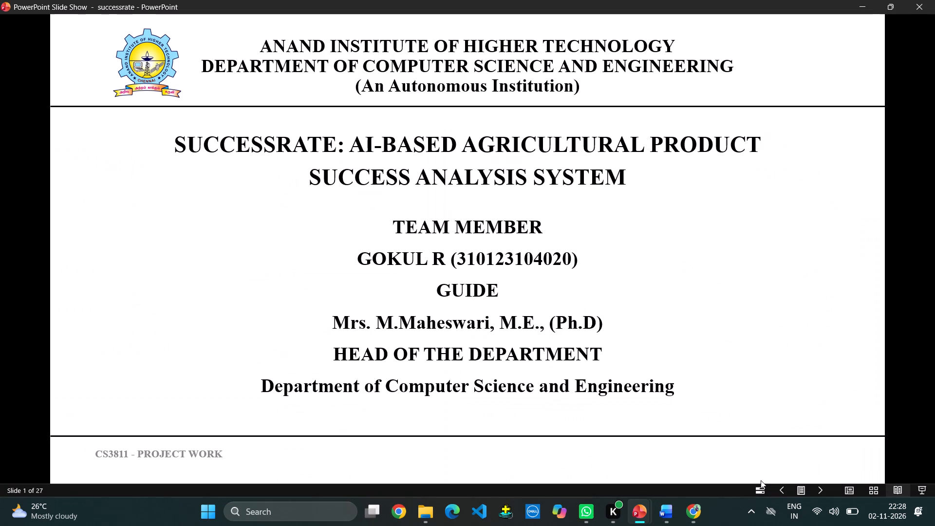
Review the slides in Reading View from the title and Agenda through to Modules, checking content and layout.
key("Down")
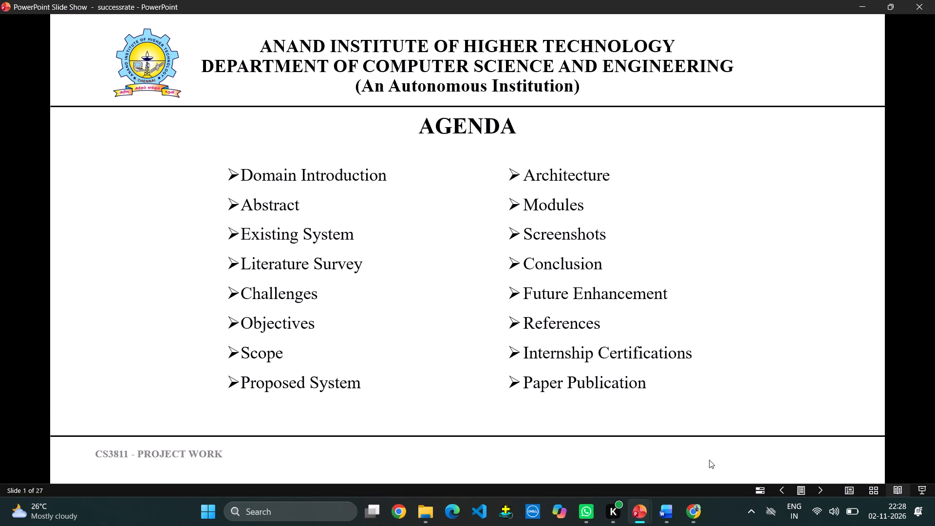
key("Up")
key("Down")
key("Up")
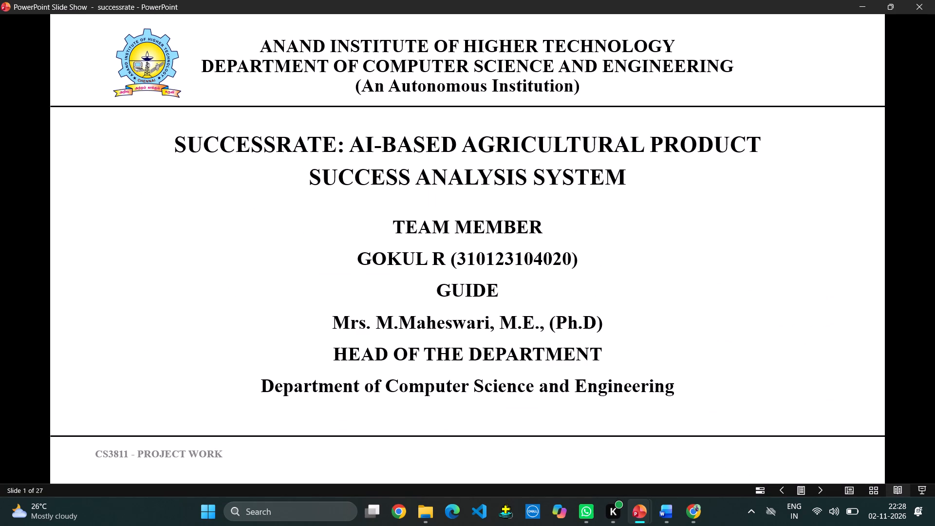
key("Down")
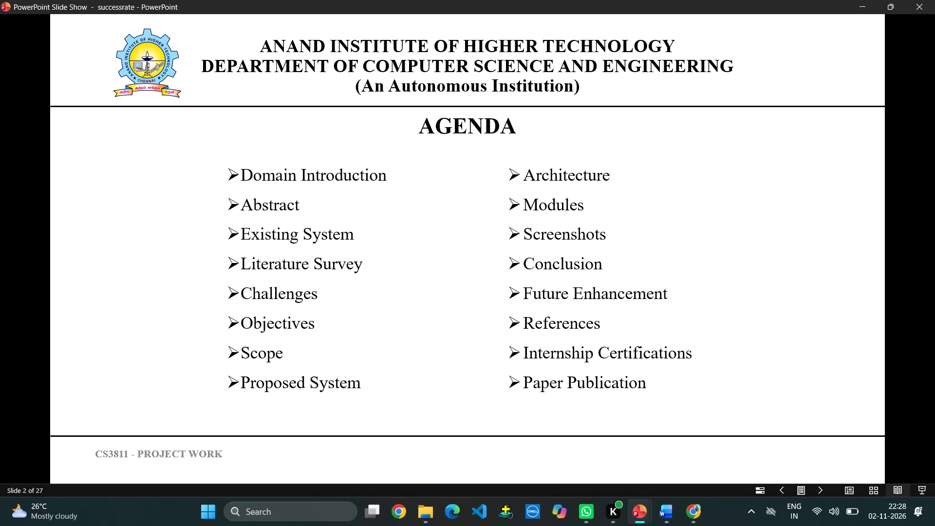
key("Down")
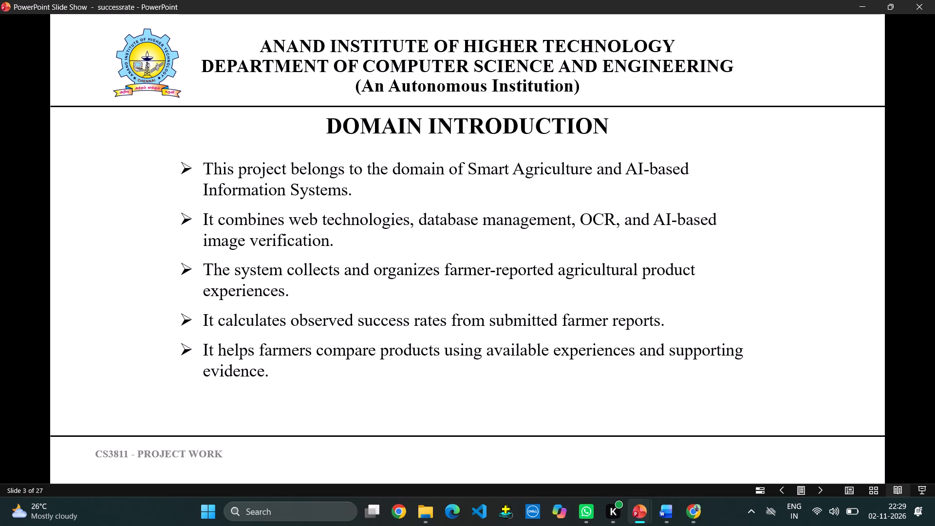
key("Down")
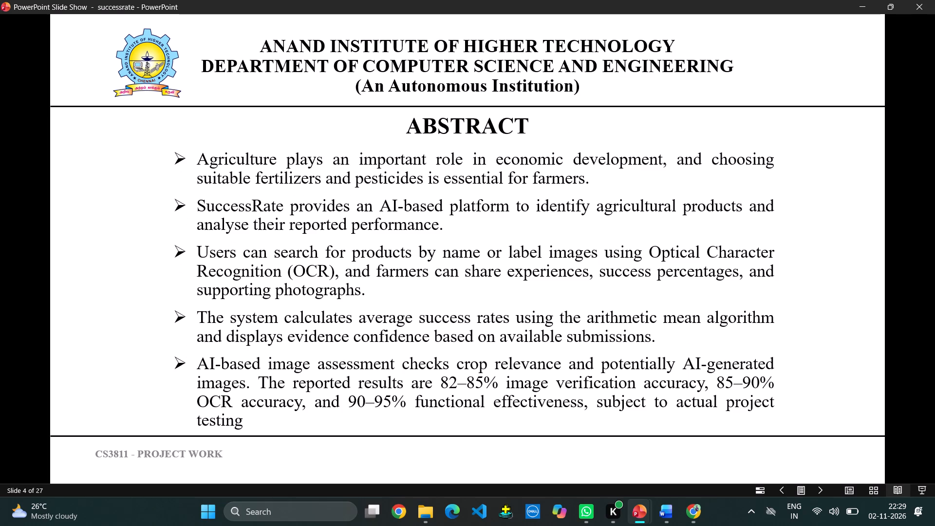
key("Down")
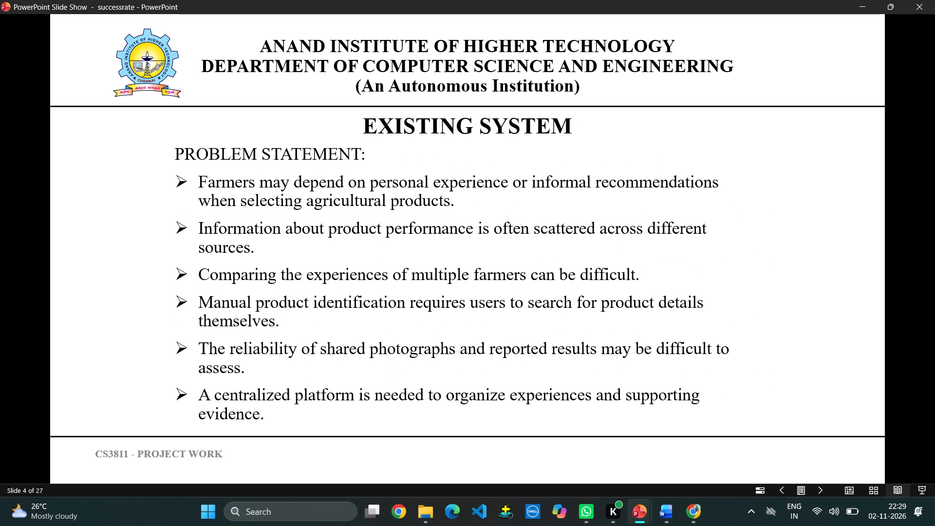
key("Down")
key("Down")
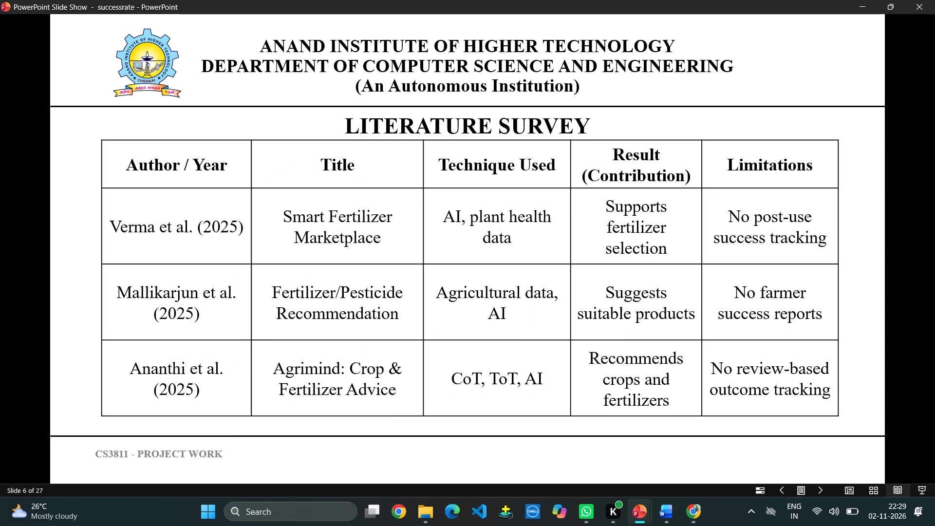
key("Down")
key("Down")
key("Down")
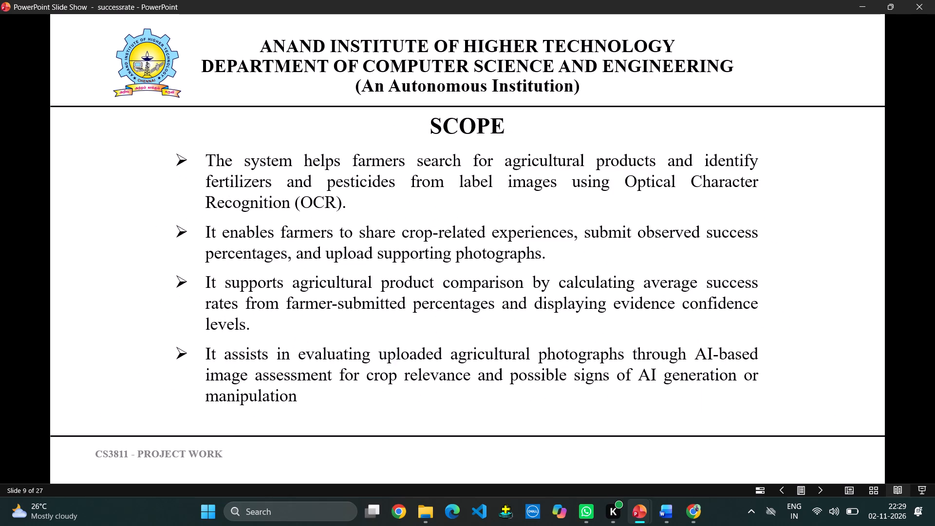
key("Down")
key("Down")
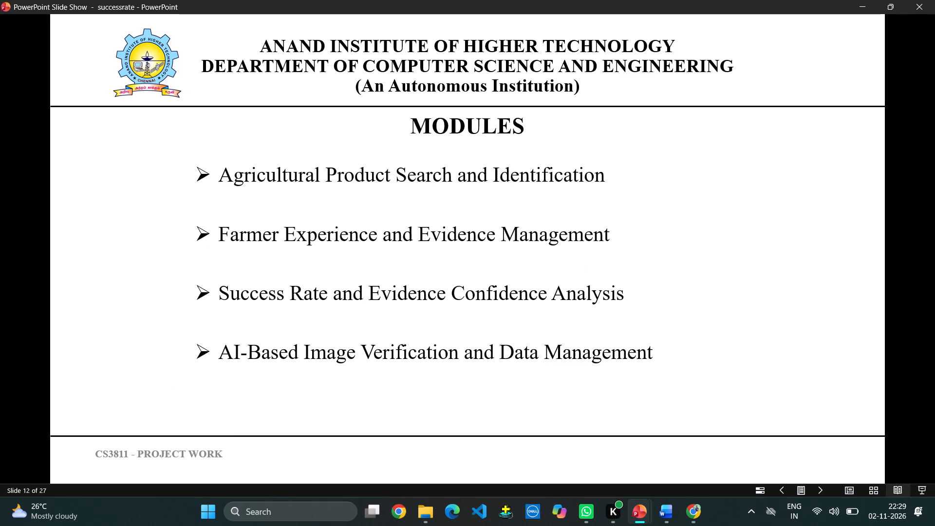
Check the Module Description and Screenshots slides in Reading View, going back over the module descriptions once.
key("Down")
key("Down")
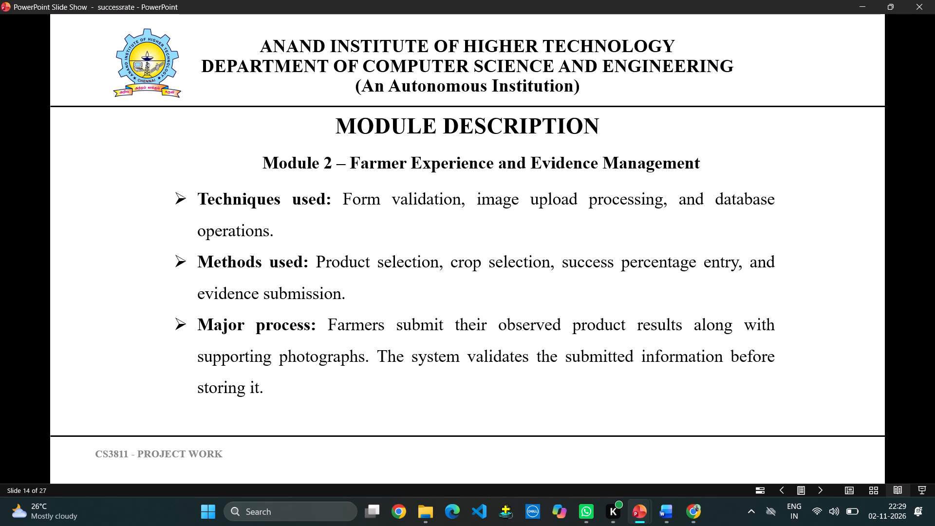
key("Down")
key("Down")
key("Down")
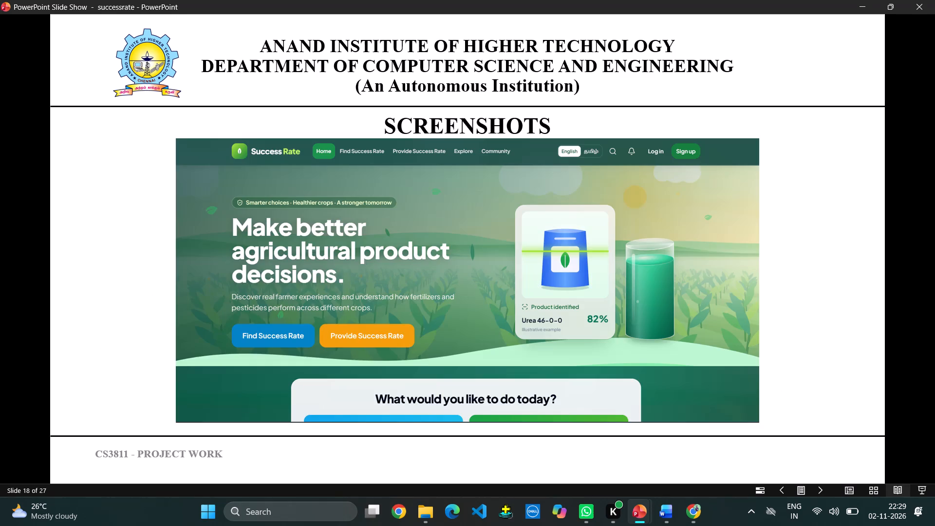
key("Up")
key("Up")
key("Up")
key("Down")
key("Down")
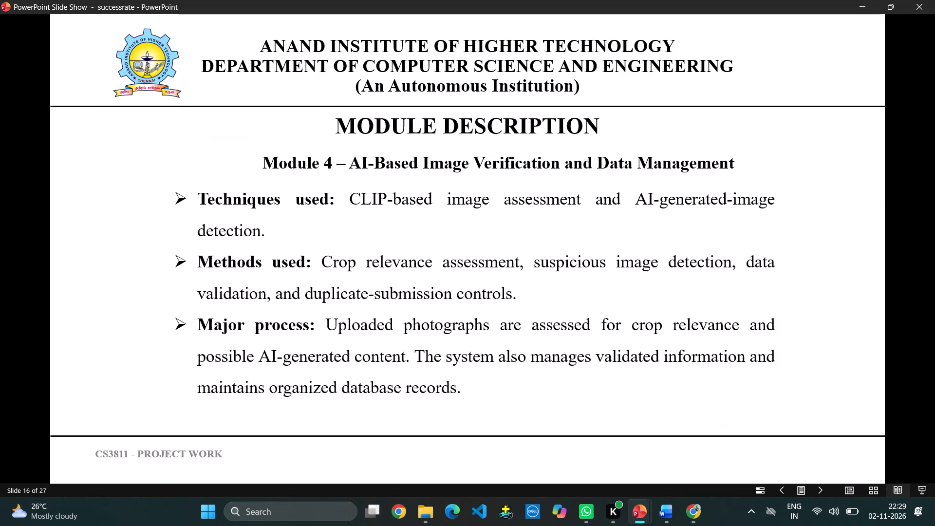
key("Down")
key("Down")
key("Down")
key("Down")
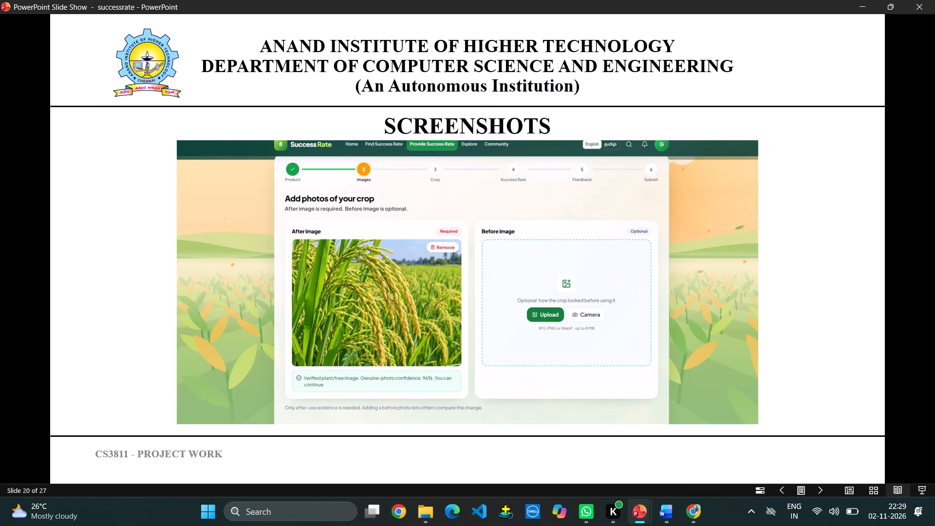
Review the remaining slides through to Thank You, and look back over References and Future Enhancement.
key("Down")
key("Down")
key("Down")
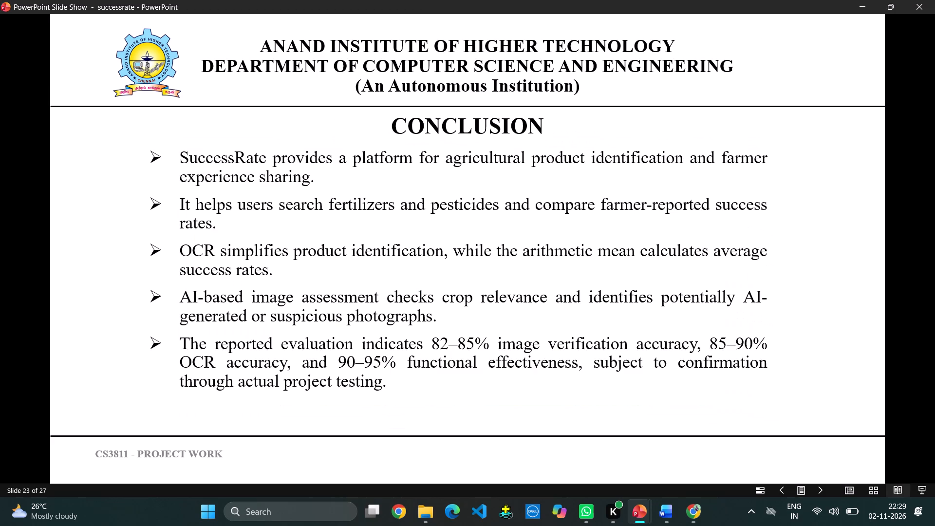
key("Down")
key("Down")
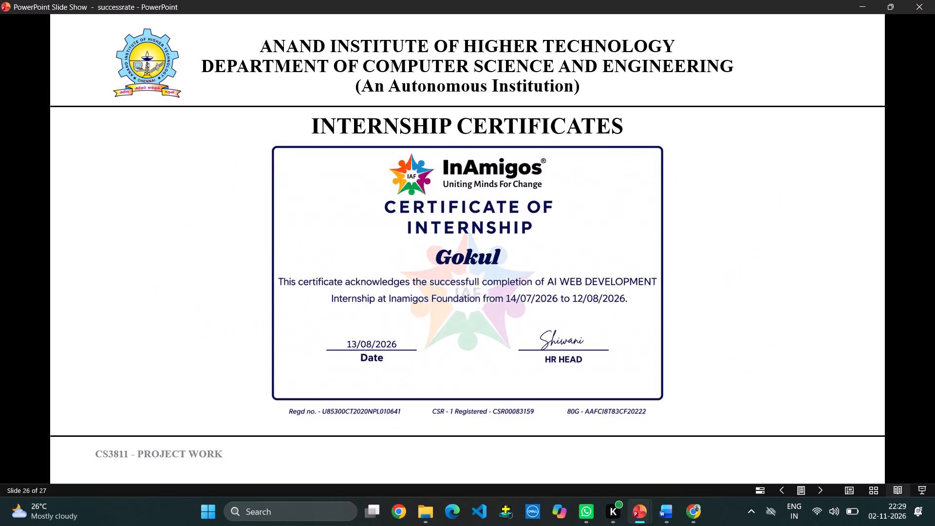
key("Down")
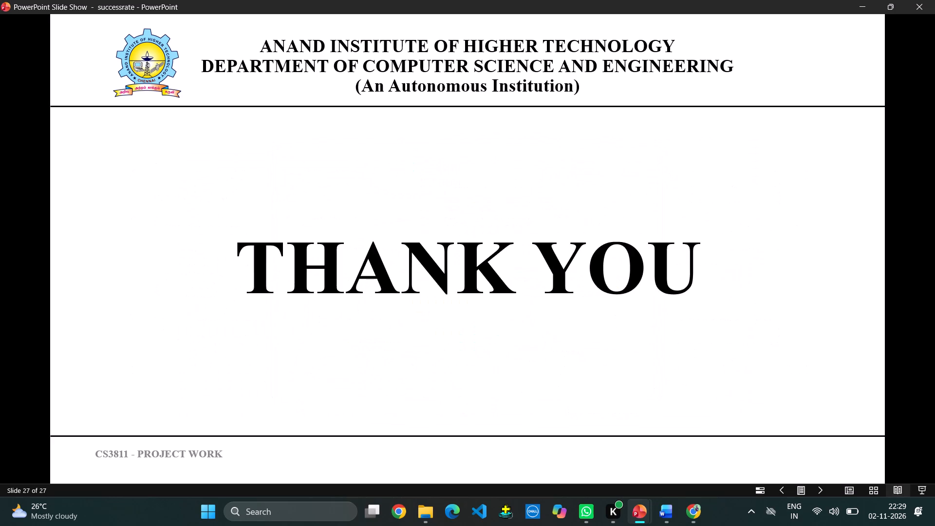
scroll(640, 389, "down", 1)
scroll(651, 373, "up", 3)
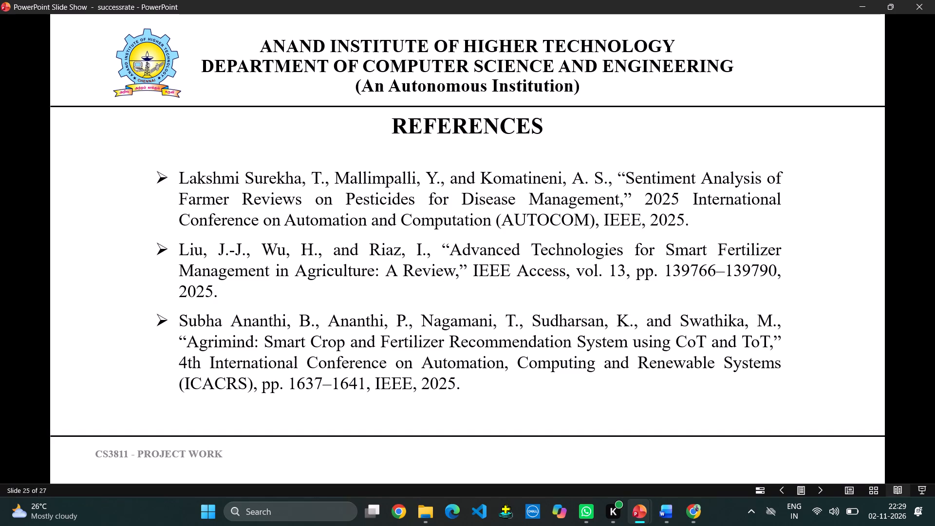
scroll(651, 373, "up", 1)
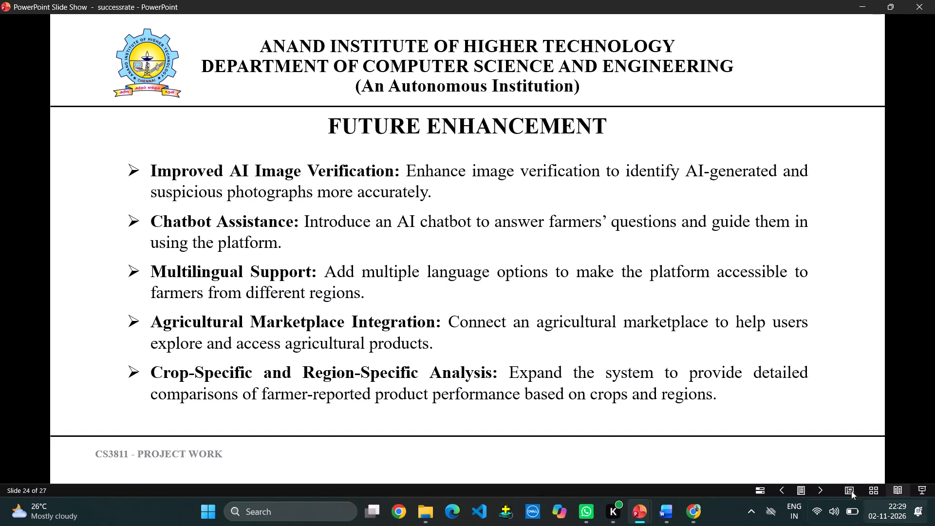
left_click(895, 488)
Leave Reading View for the Slide Sorter and look over the successrate slides as thumbnails.
left_click(798, 489)
left_click(770, 441)
scroll(748, 0, "down", 2)
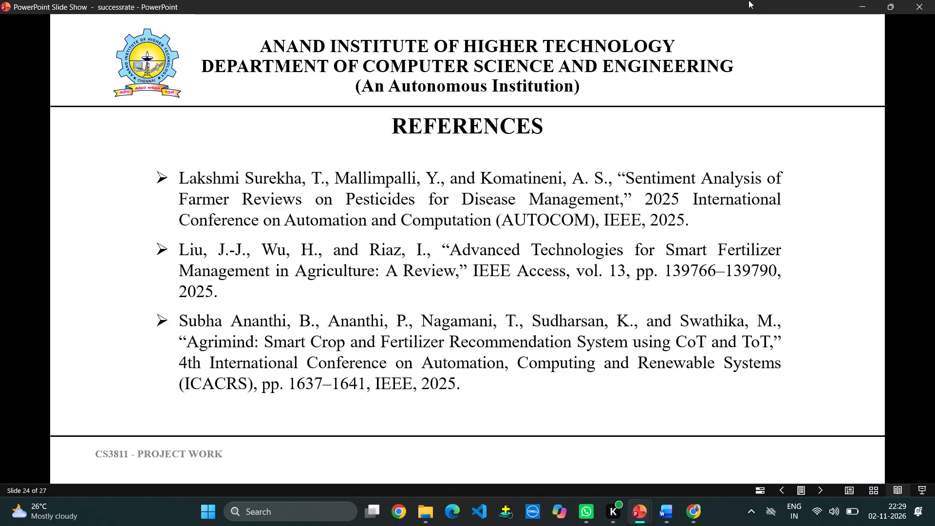
scroll(748, 0, "down", 7)
scroll(732, 183, "down", 6)
scroll(571, 269, "up", 7)
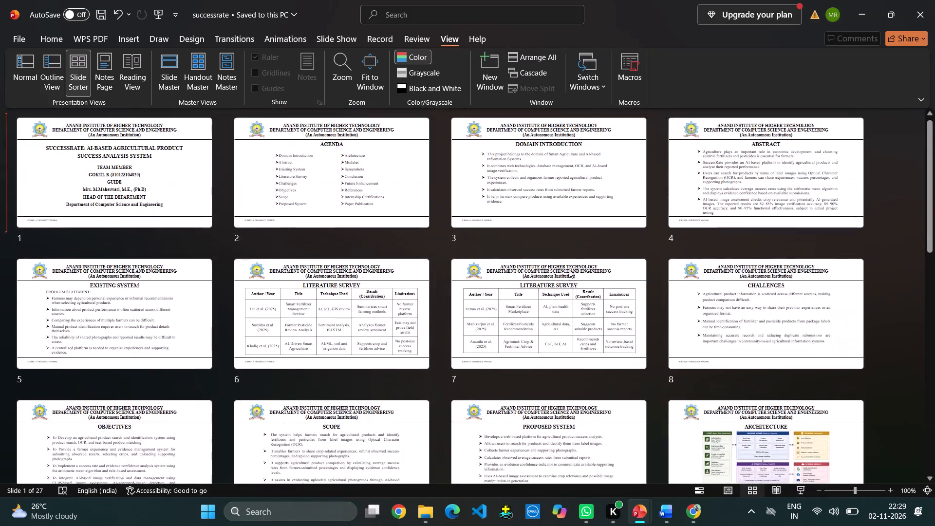
scroll(675, 358, "down", 3)
scroll(575, 417, "up", 17)
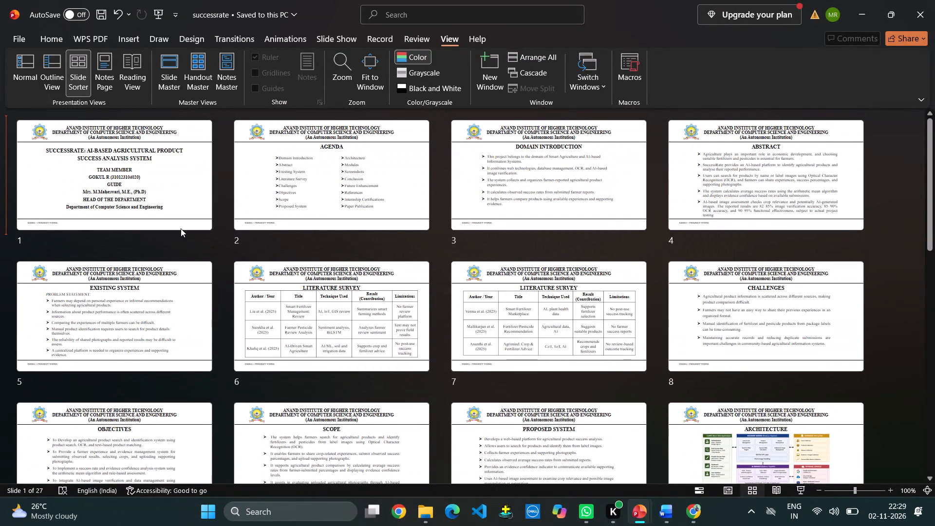
Save the presentation under the new name final_ppt in the claude_7th folder on Local Disk (D:), as a PowerPoint Presentation.
left_click(22, 30)
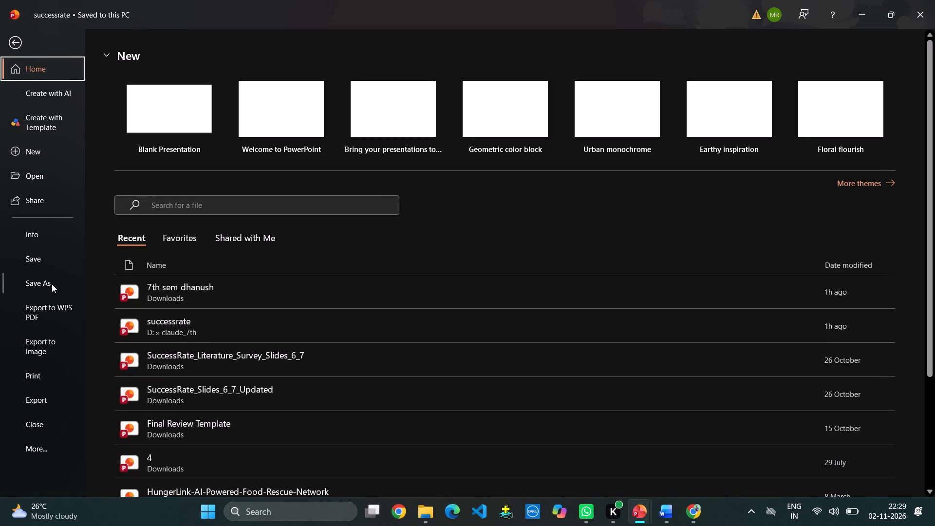
left_click(52, 284)
left_click(175, 321)
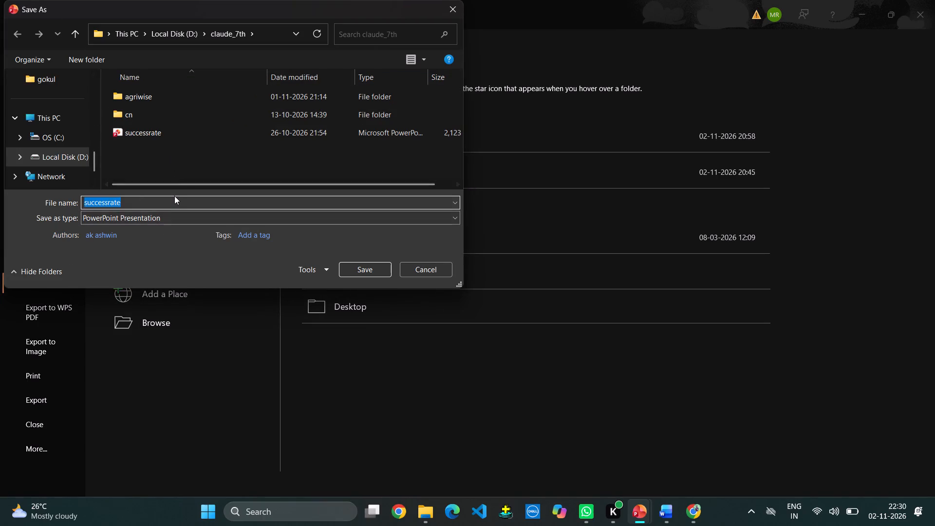
type("fina")
key("l")
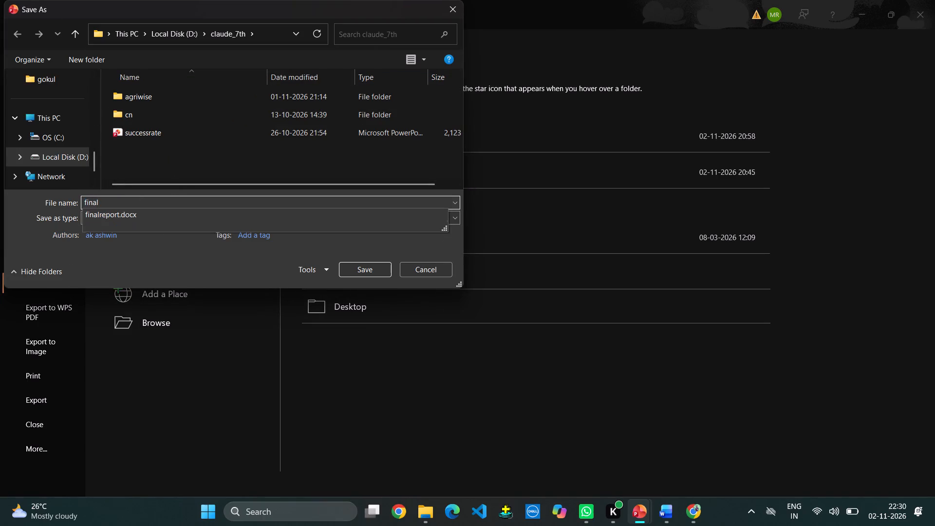
type("pp")
key("t")
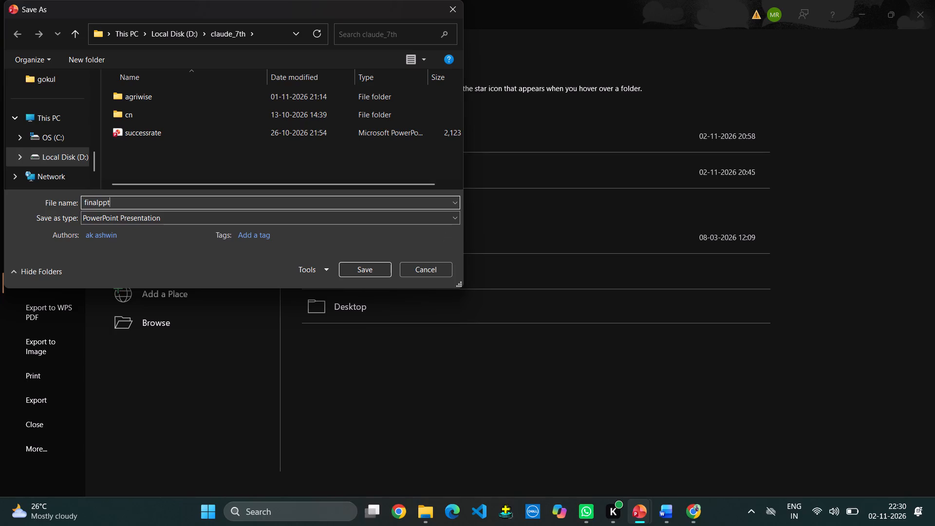
key("Left")
key("Left")
key("Left")
key("shift+underscore")
key("Return")
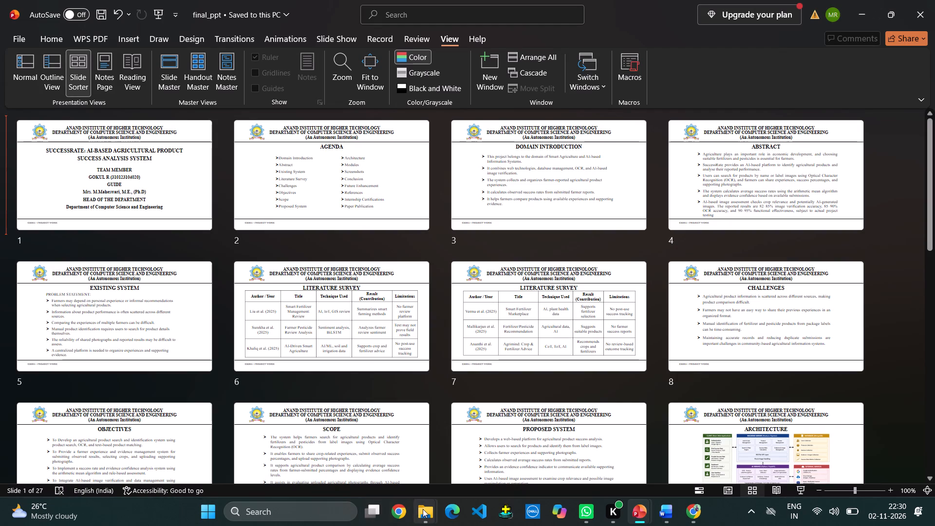
Switch to File Explorer and copy the final_ppt presentation file from the claude_7th folder.
left_click(424, 509)
left_click(392, 474)
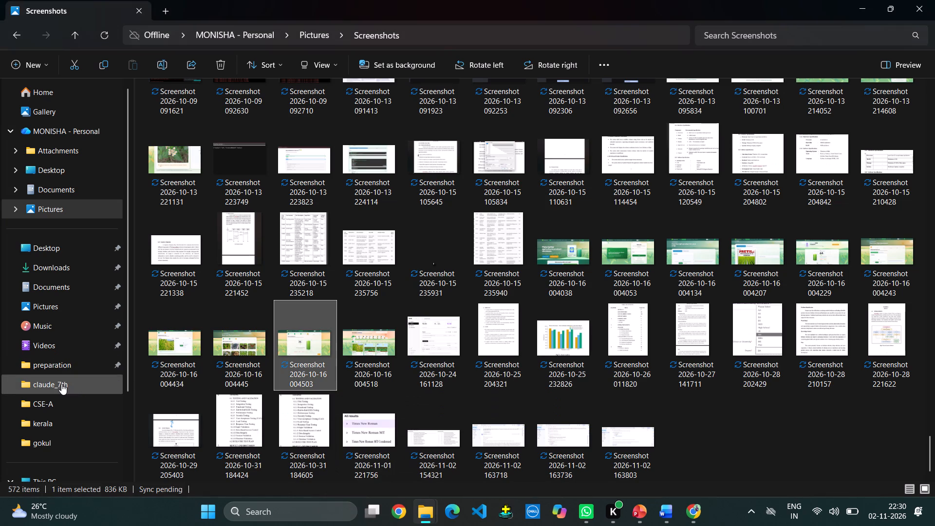
left_click(61, 384)
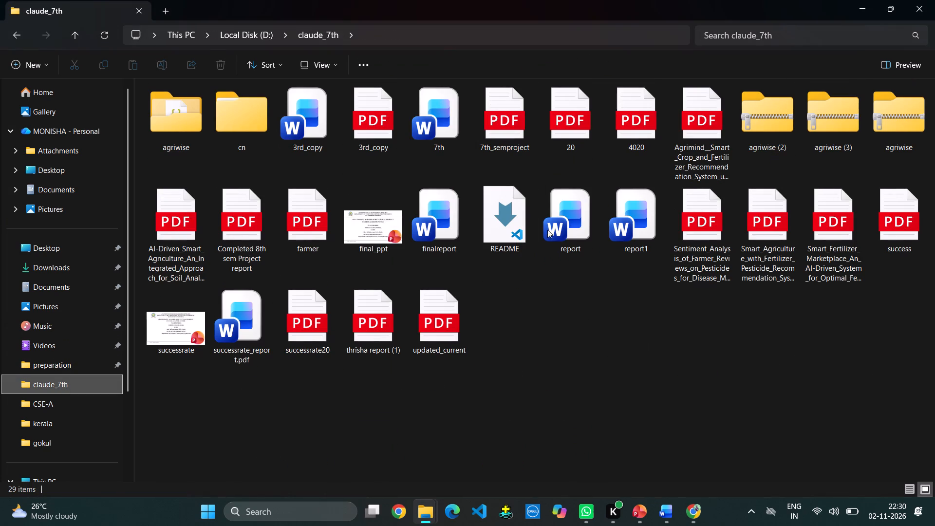
left_click(383, 246)
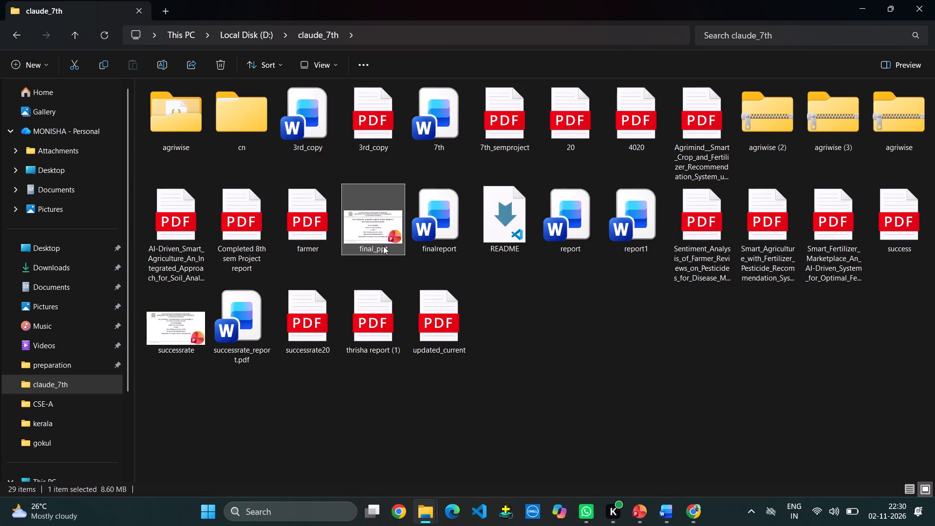
key("ctrl+c")
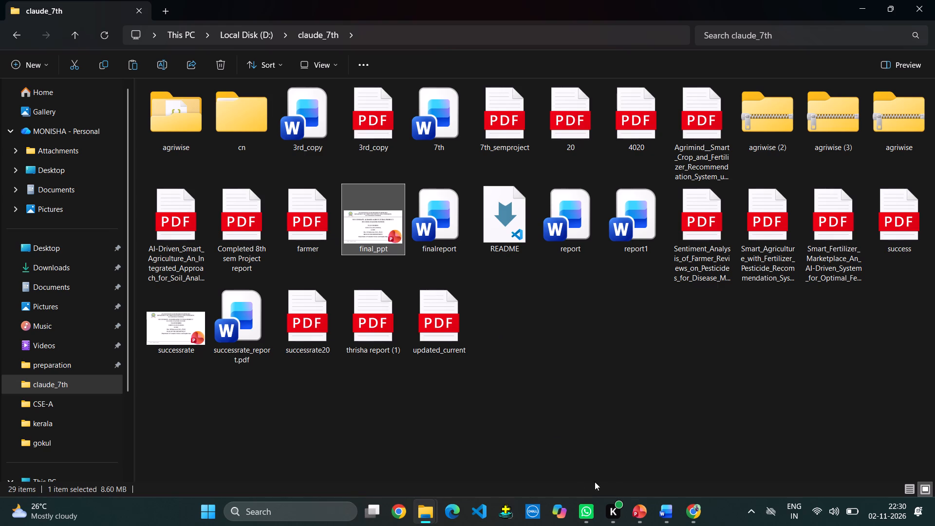
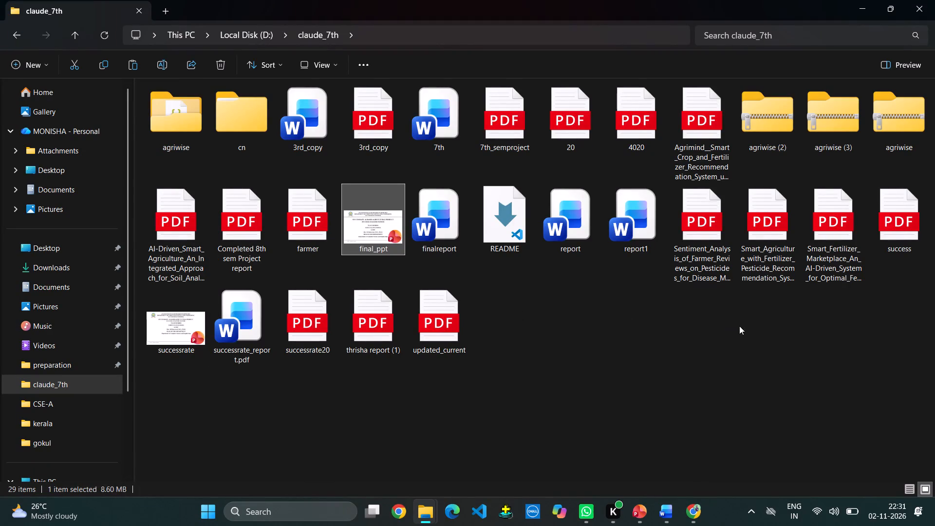
Open the success PDF report from the claude_7th folder, look over its pages, and close it.
double_click(903, 235)
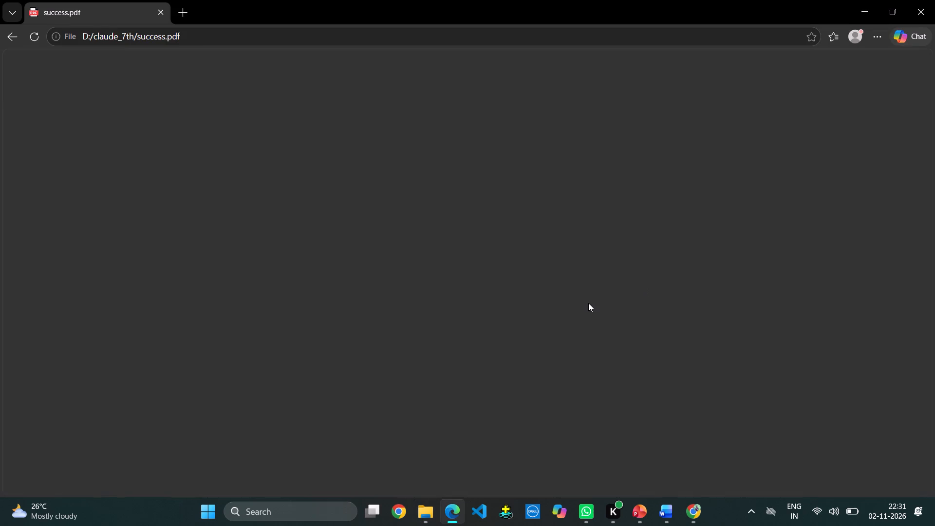
scroll(586, 304, "up", 5)
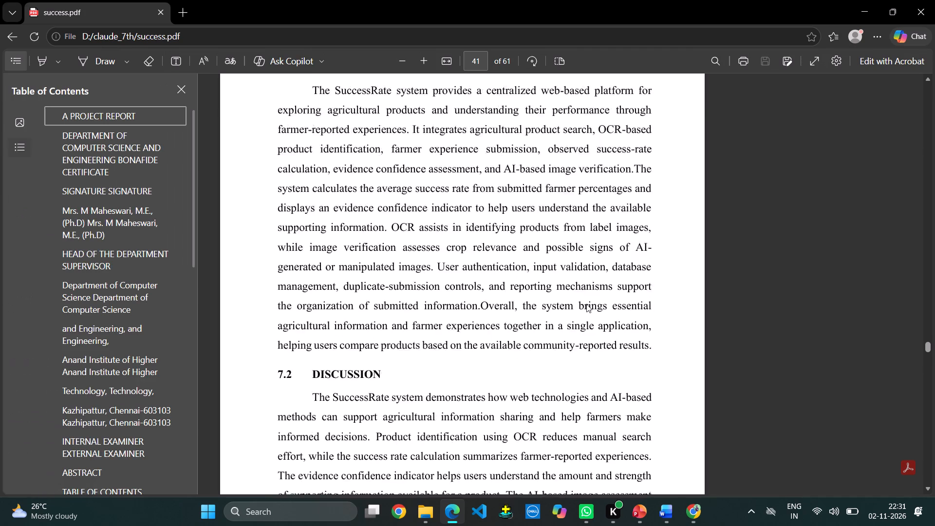
left_click(931, 0)
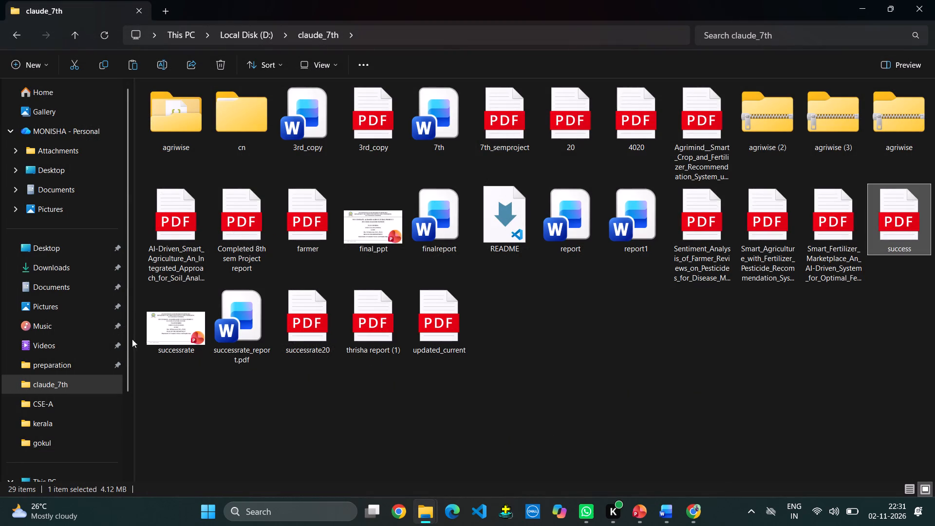
Open the SuccessRateConferencePaper PDF from the gokul folder and skim its pages from the introduction through to the references.
left_click(51, 435)
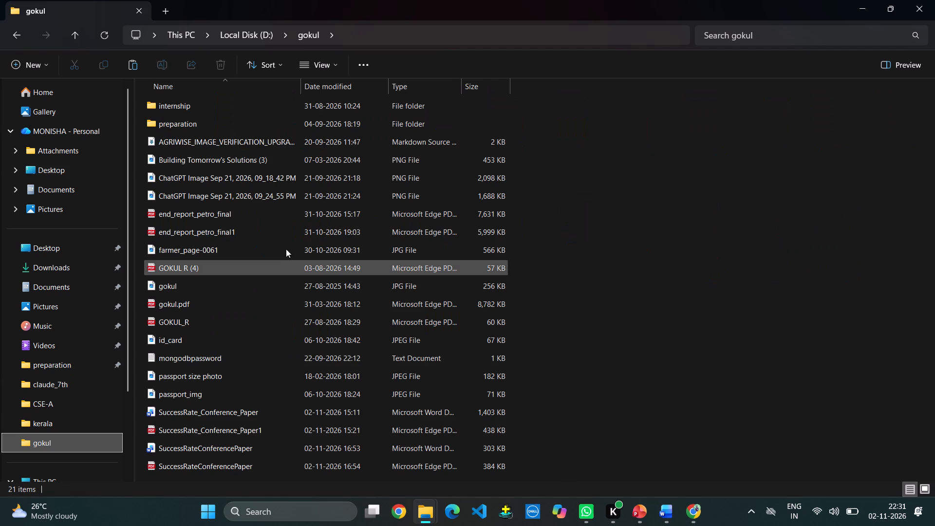
scroll(257, 305, "down", 2)
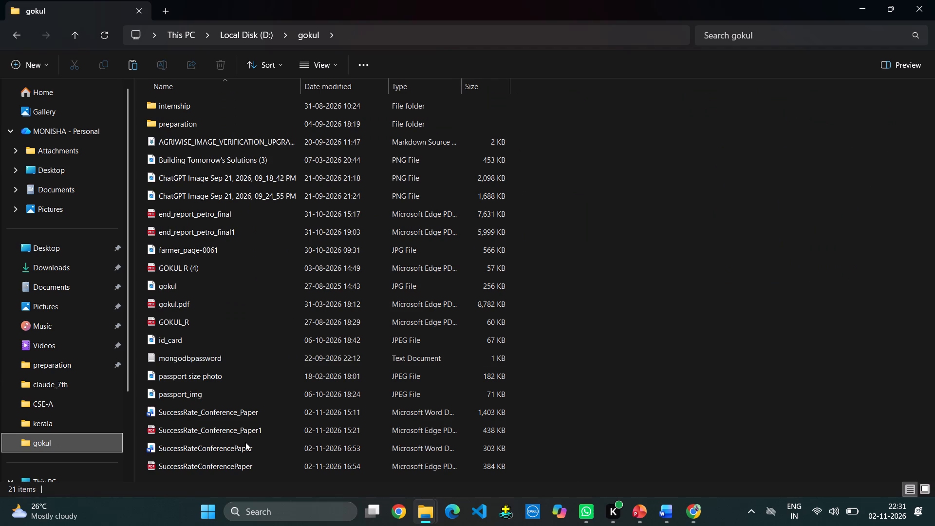
double_click(243, 465)
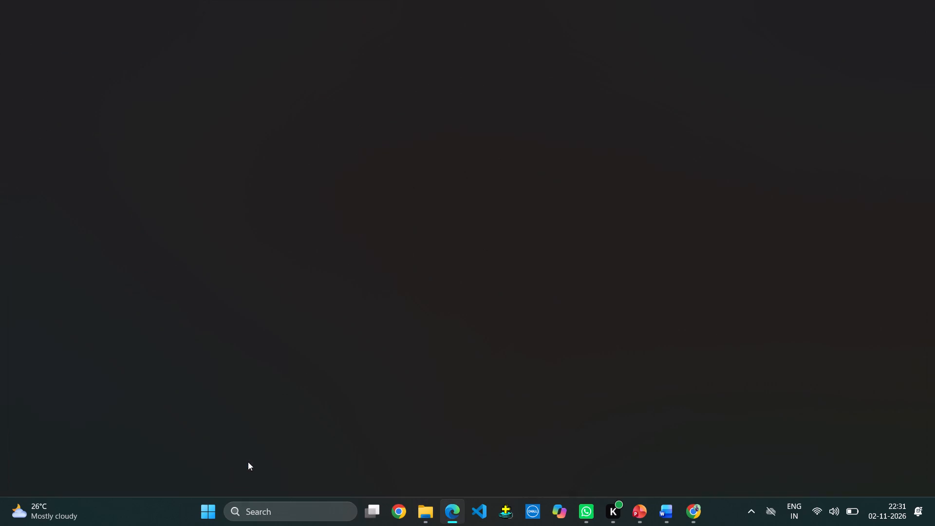
scroll(538, 294, "up", 2)
scroll(538, 294, "down", 6)
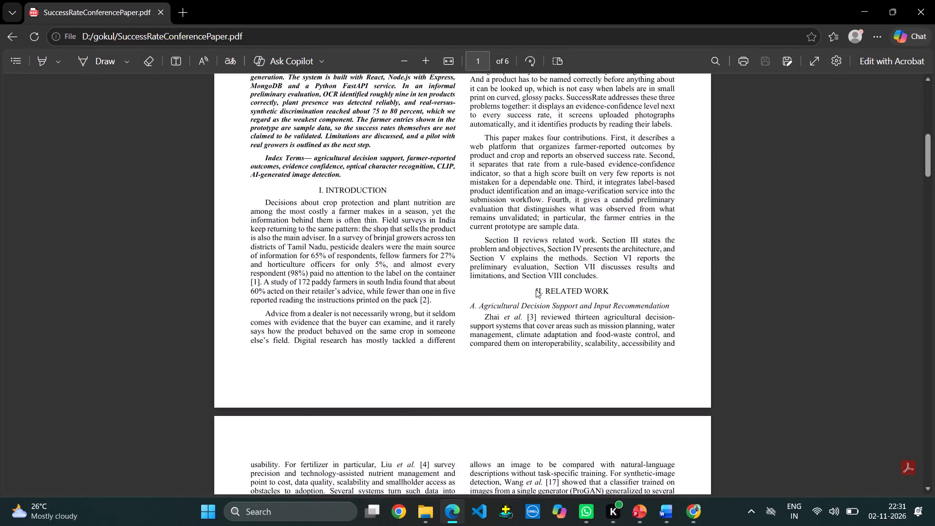
scroll(535, 288, "up", 6)
scroll(537, 286, "down", 14)
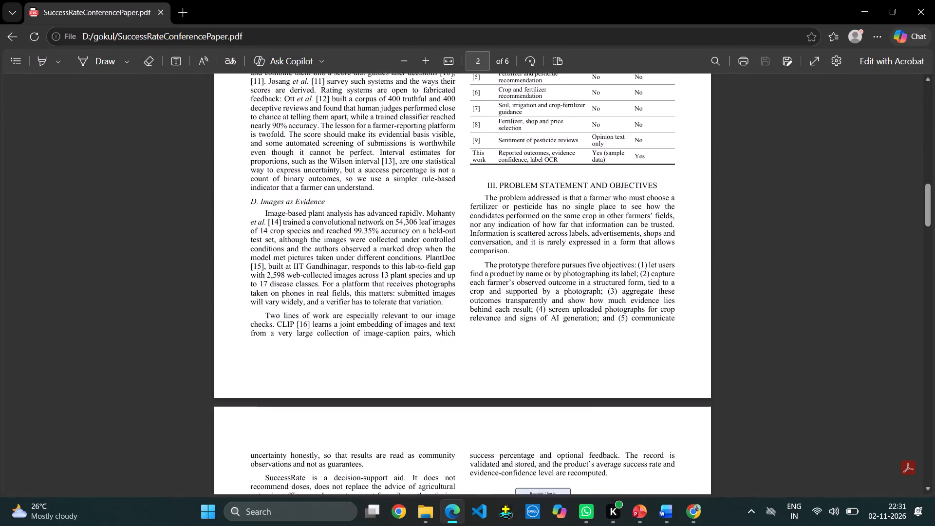
scroll(542, 298, "down", 16)
scroll(542, 303, "up", 13)
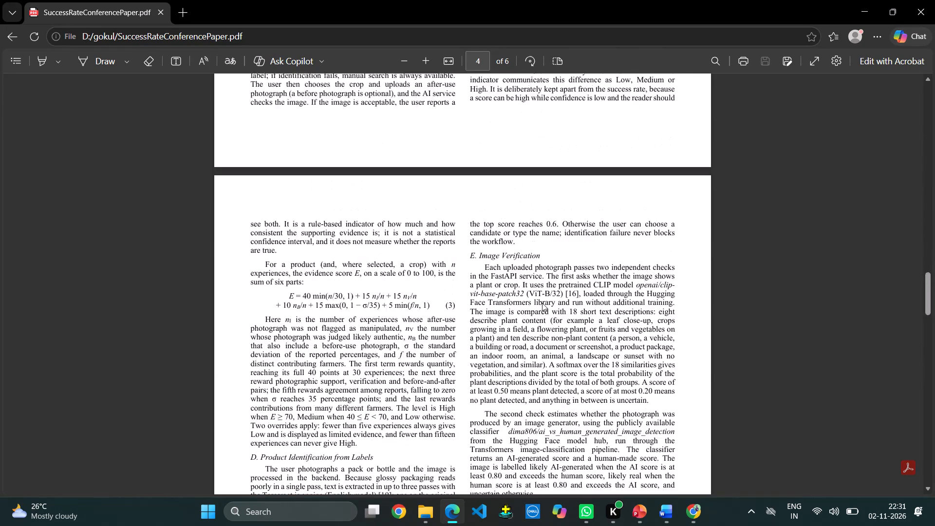
scroll(542, 308, "down", 20)
scroll(542, 308, "down", 5)
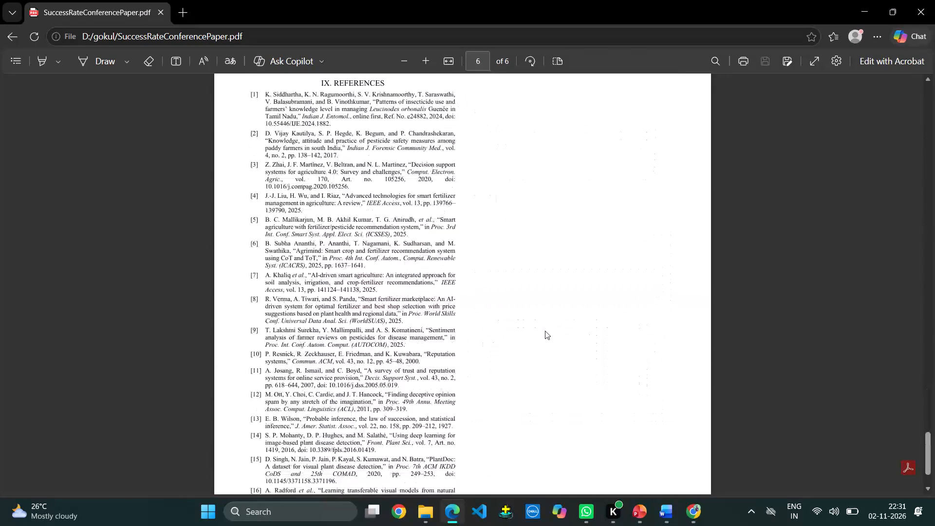
scroll(545, 331, "up", 7)
scroll(545, 331, "up", 17)
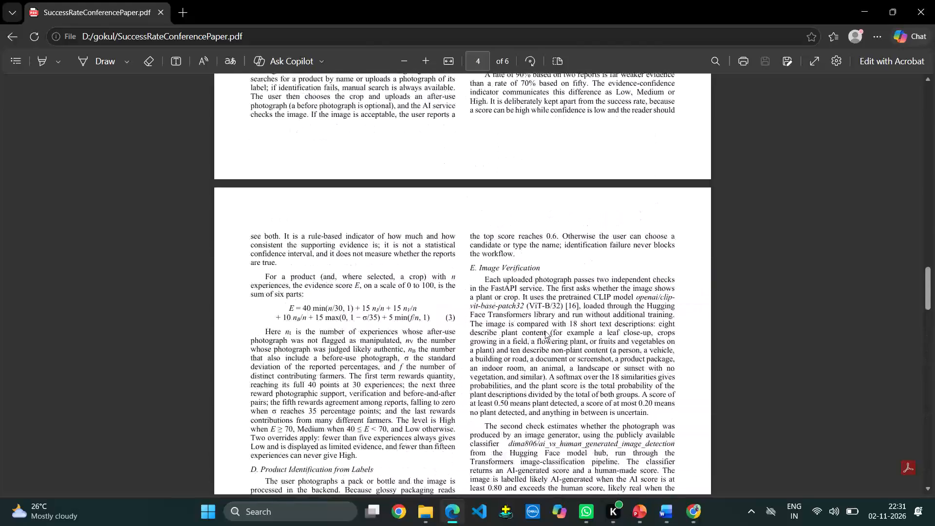
Finish looking over the SuccessRateConferencePaper PDF and close it.
scroll(545, 331, "up", 20)
scroll(545, 331, "up", 1)
left_click(914, 0)
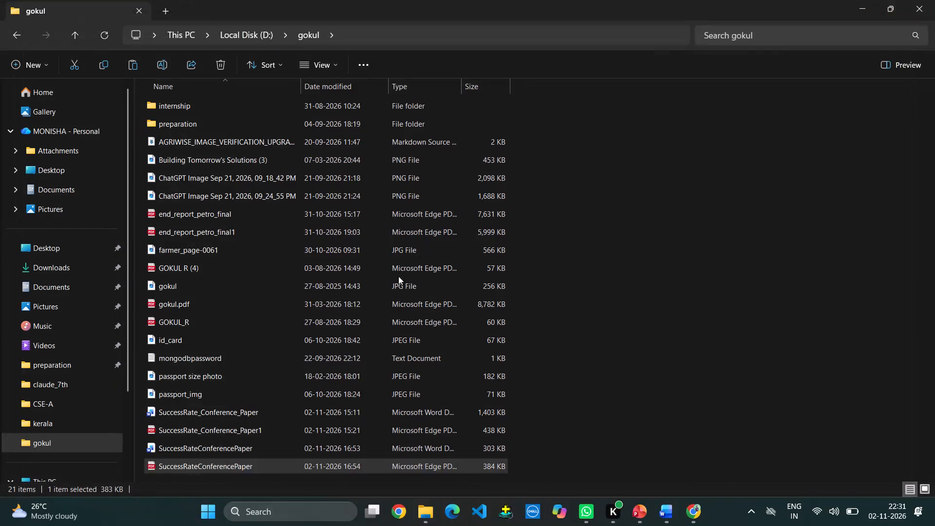
Open the SuccessRate_Conference_Paper1 PDF from the gokul folder and skim its pages, including the preliminary evaluation and discussion sections.
double_click(253, 431)
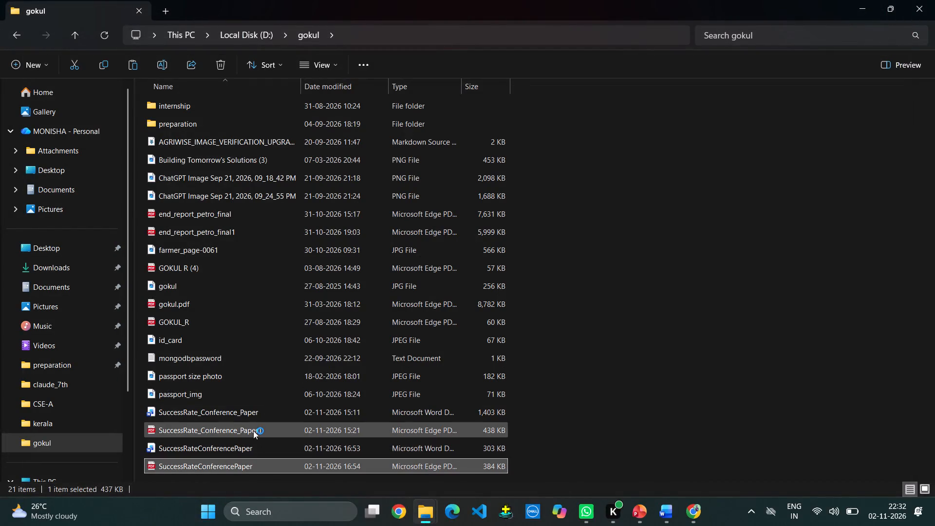
scroll(593, 336, "up", 2)
scroll(594, 335, "down", 8)
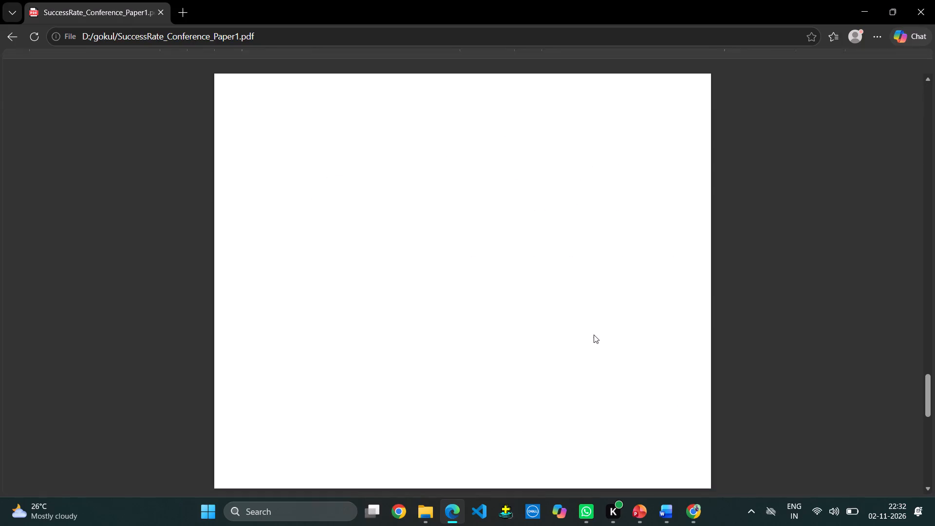
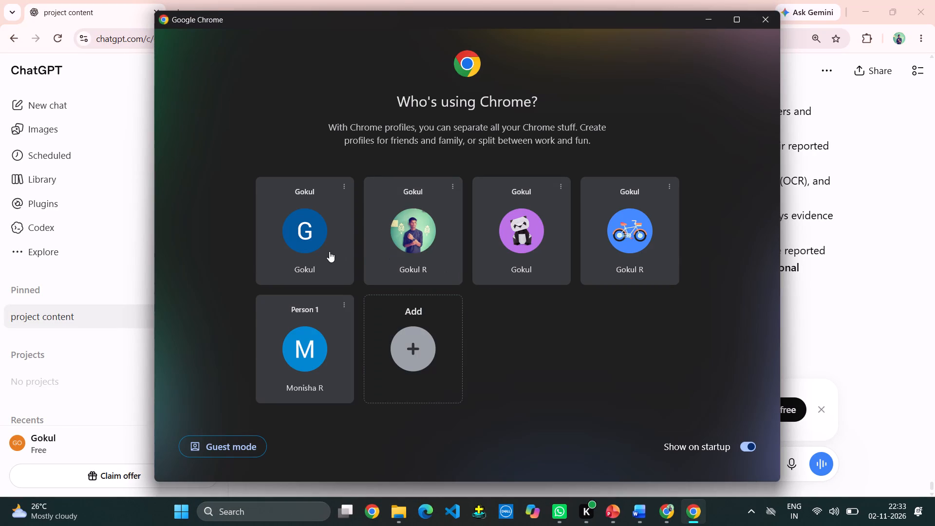
Return to the Chrome window holding the project content chat and open a new browser tab.
left_click(844, 317)
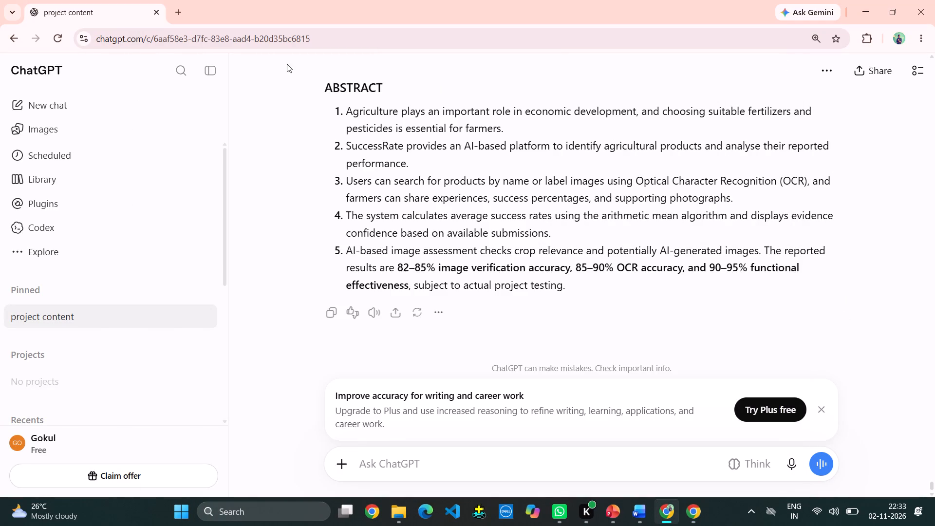
left_click(176, 7)
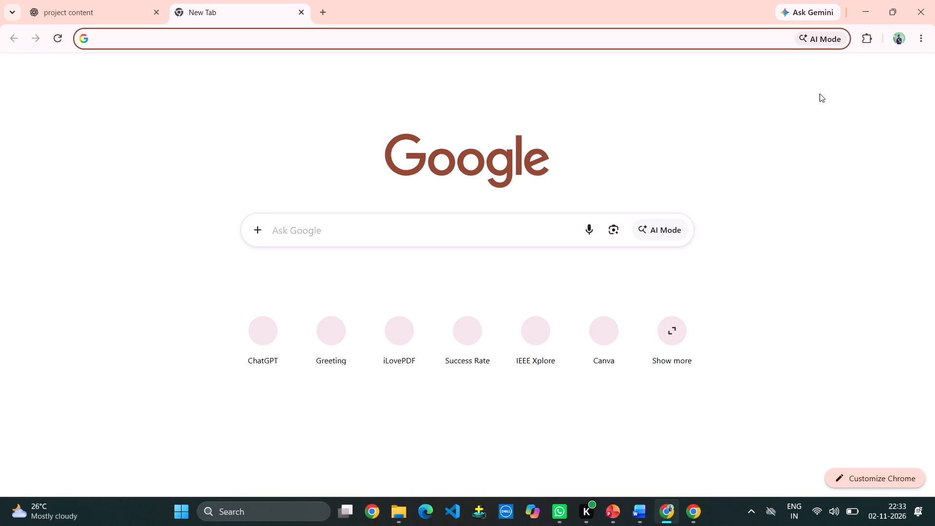
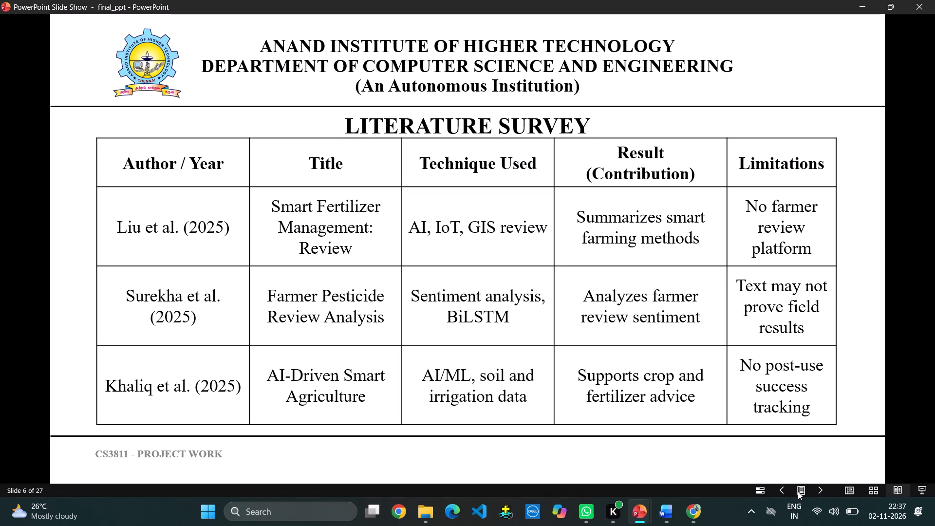
Look through the final_ppt slides in reading view, from the literature survey to the Module 2 farmer experience and evidence management description.
scroll(668, 418, "down", 4)
scroll(591, 422, "down", 2)
scroll(529, 418, "down", 6)
scroll(530, 406, "up", 4, "ctrl")
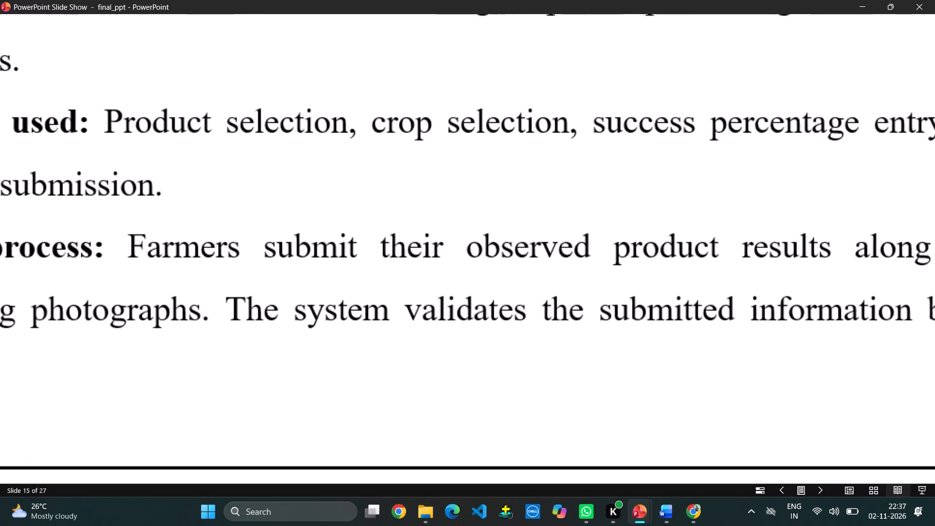
scroll(531, 391, "down", 15, "ctrl")
scroll(535, 394, "up", 5, "ctrl")
scroll(535, 394, "down", 9, "ctrl")
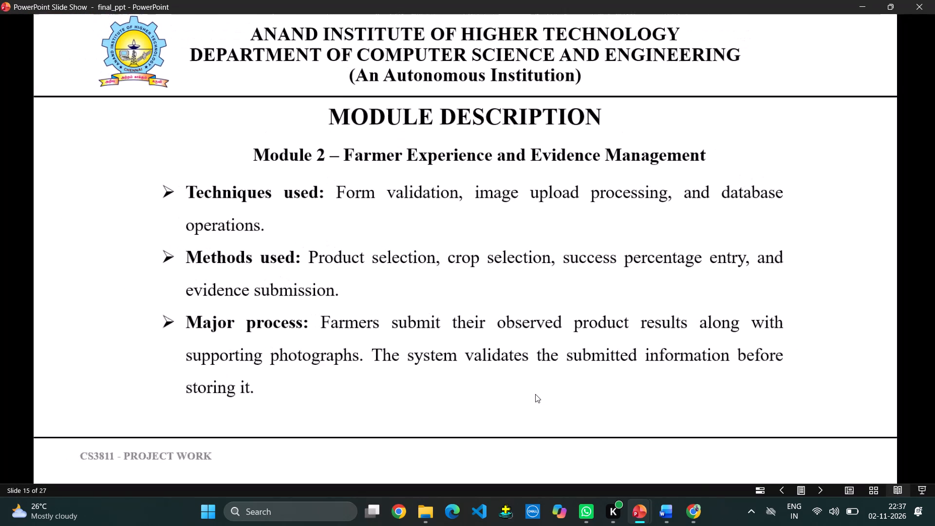
Leave reading view and return the final_ppt presentation to Normal view.
scroll(535, 394, "down", 3, "ctrl")
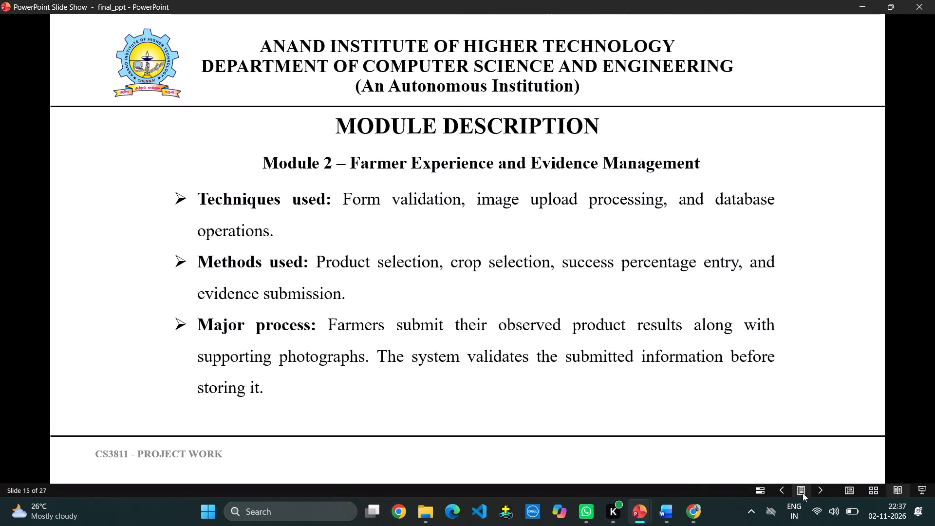
left_click(848, 487)
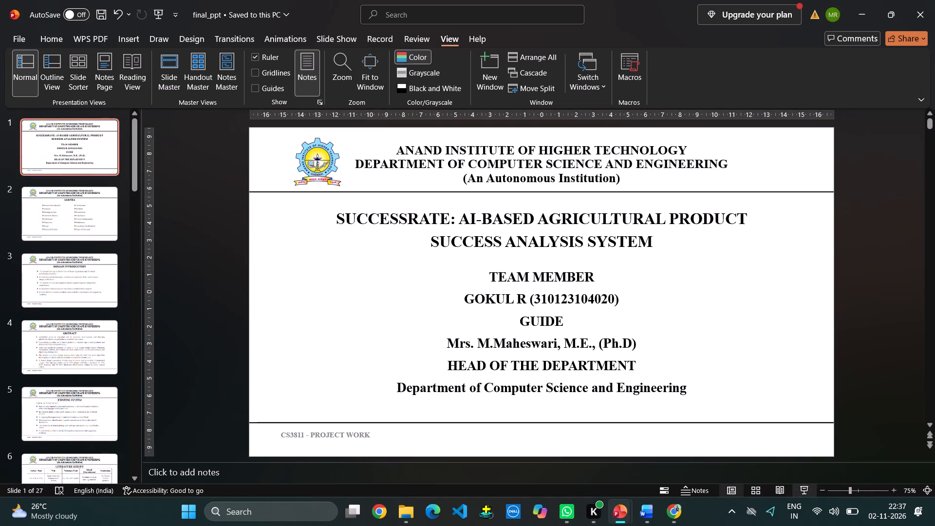
Look through the final_ppt slides one by one, from the agenda through the abstract and existing system to the literature survey.
scroll(46, 312, "up", 7)
left_click(79, 224)
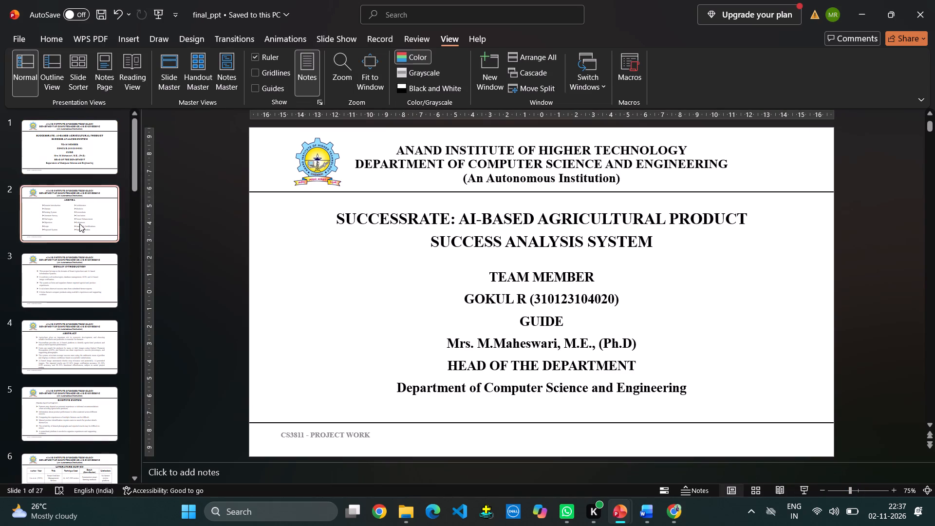
left_click(82, 260)
left_click(83, 306)
left_click(81, 339)
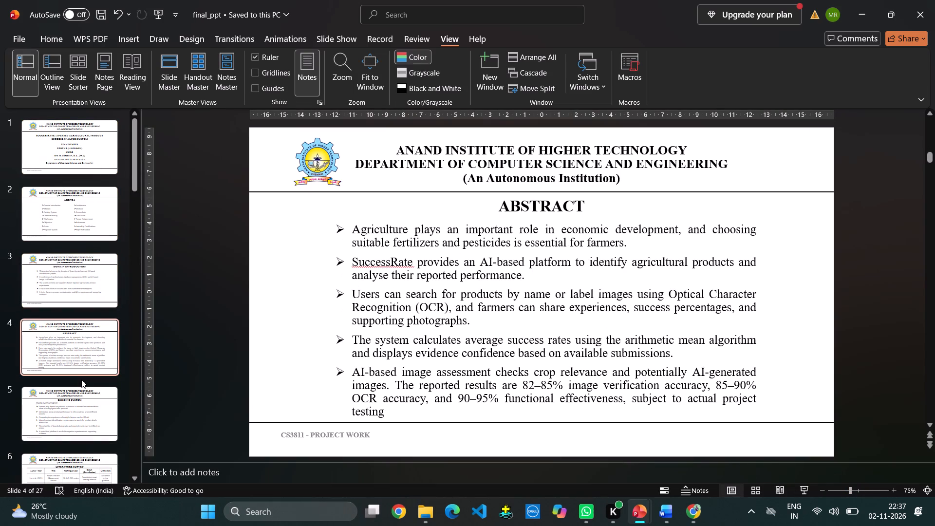
left_click(78, 390)
left_click(69, 439)
left_click(66, 458)
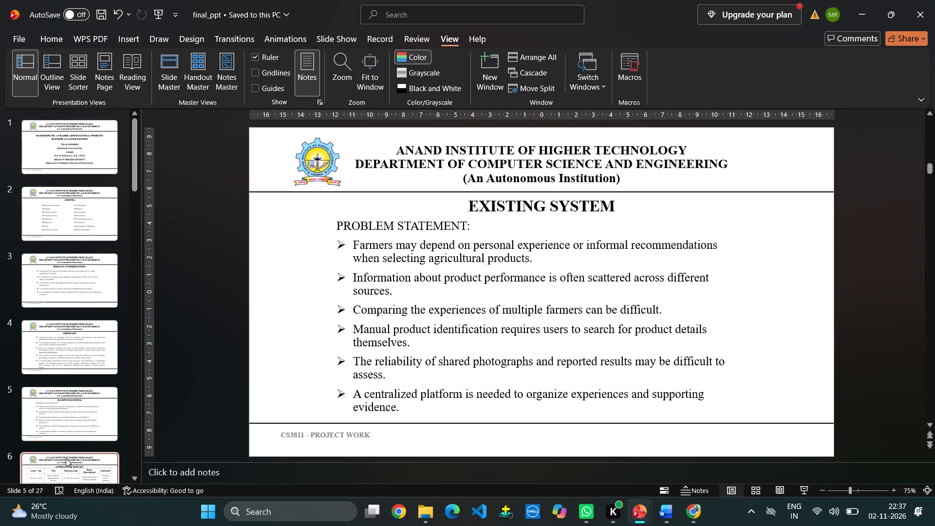
scroll(74, 450, "down", 4)
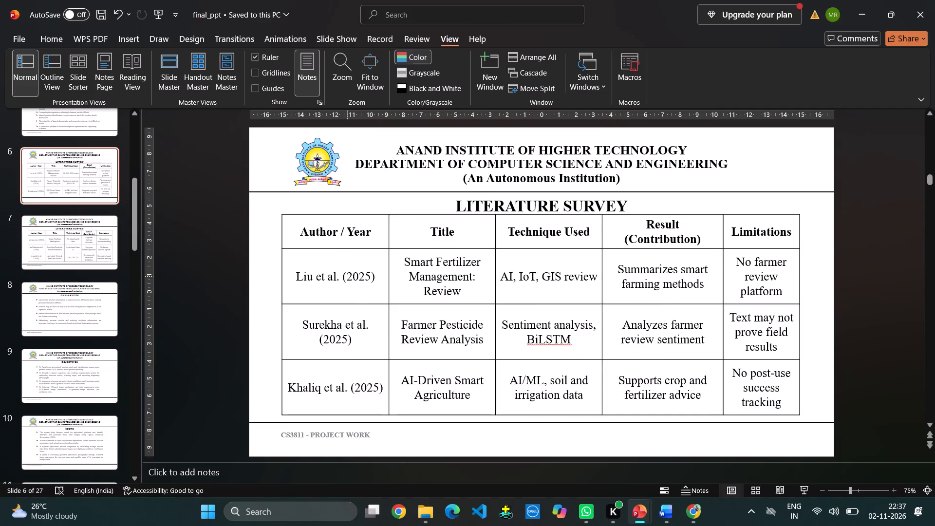
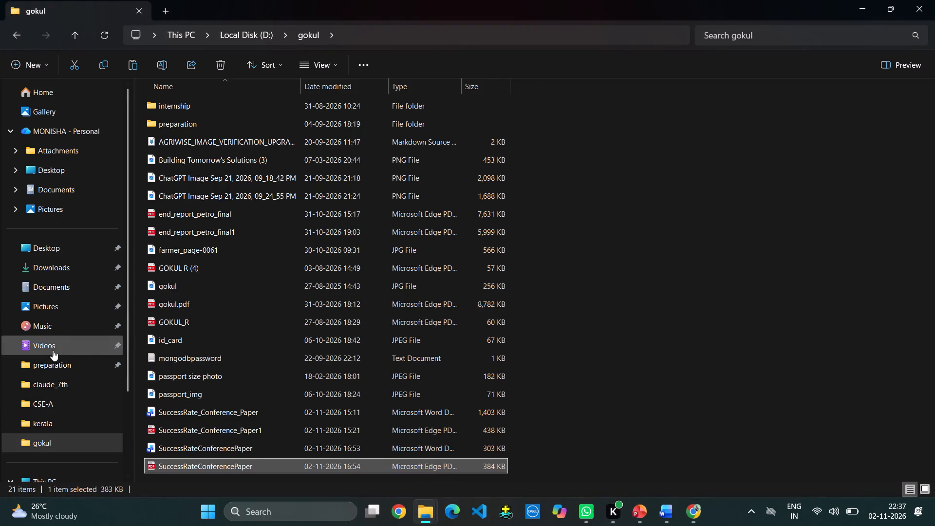
Go to the claude_7th folder and choose to open the final_ppt presentation with another app.
left_click(55, 390)
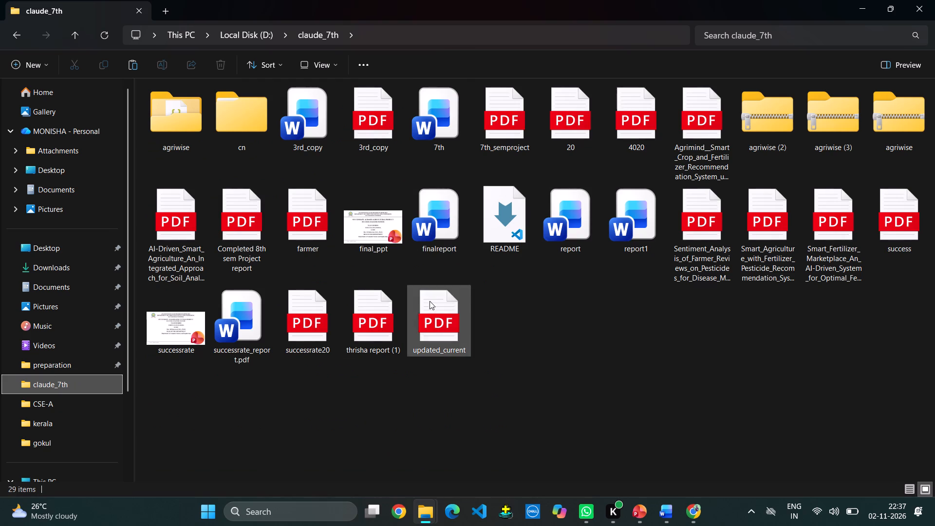
left_click(363, 241)
right_click(363, 241)
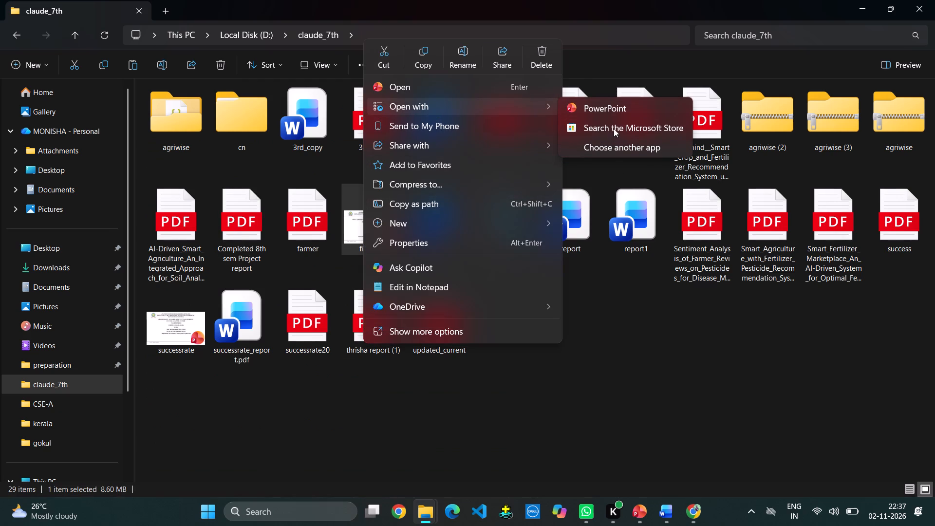
left_click(617, 143)
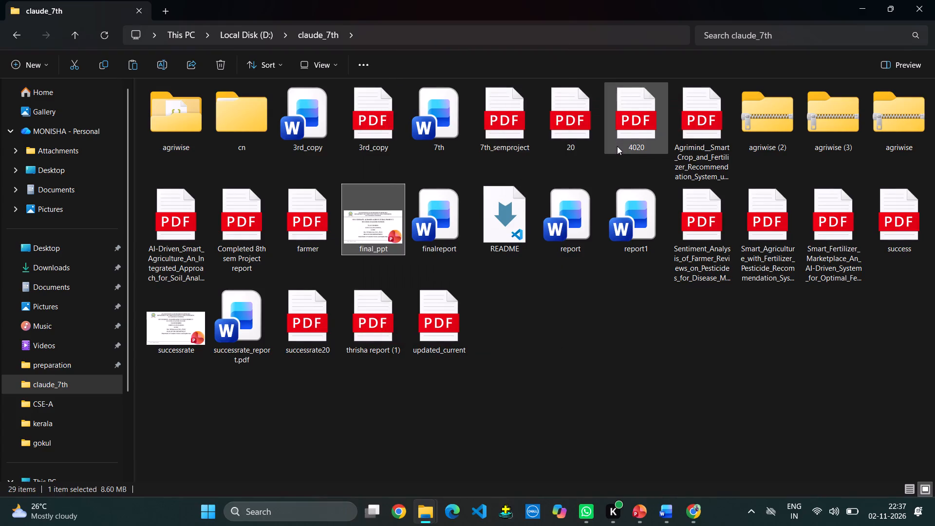
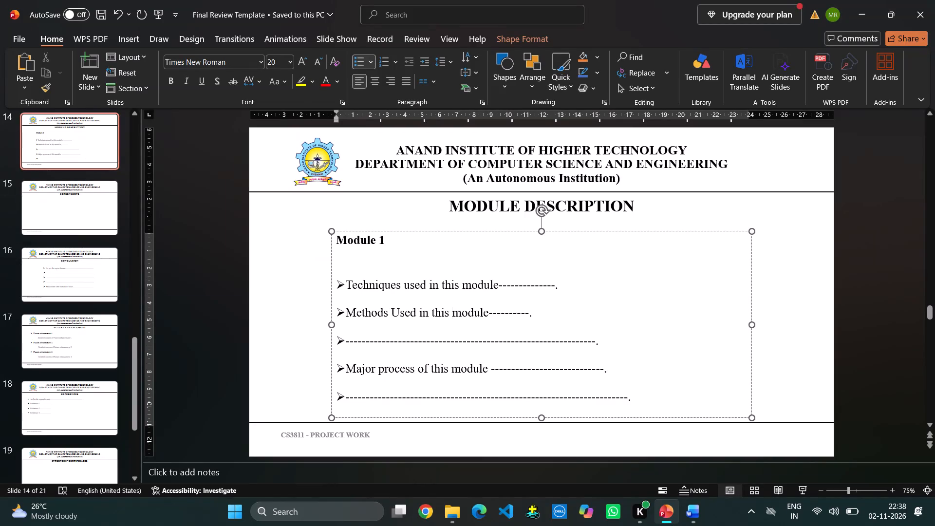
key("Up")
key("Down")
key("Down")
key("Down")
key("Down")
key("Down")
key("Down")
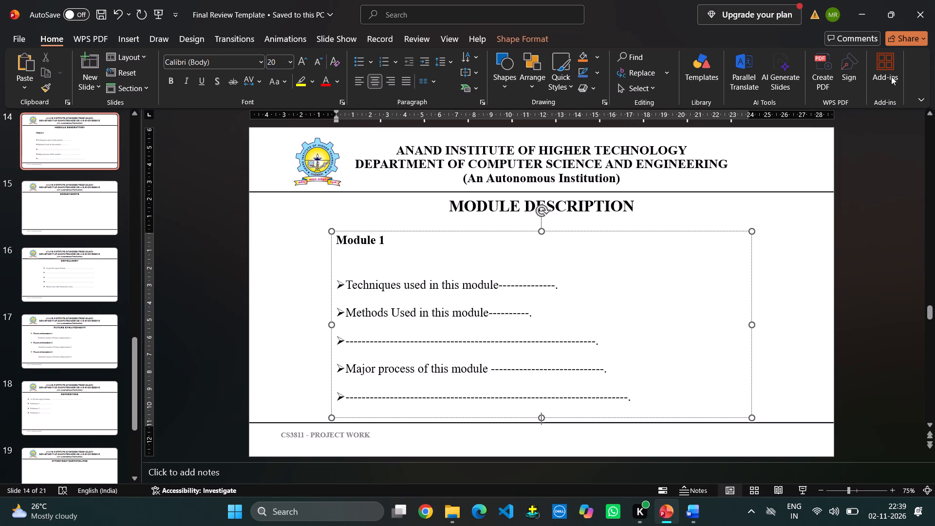
Close the Final Review Template presentation without saving its changes.
left_click(934, 0)
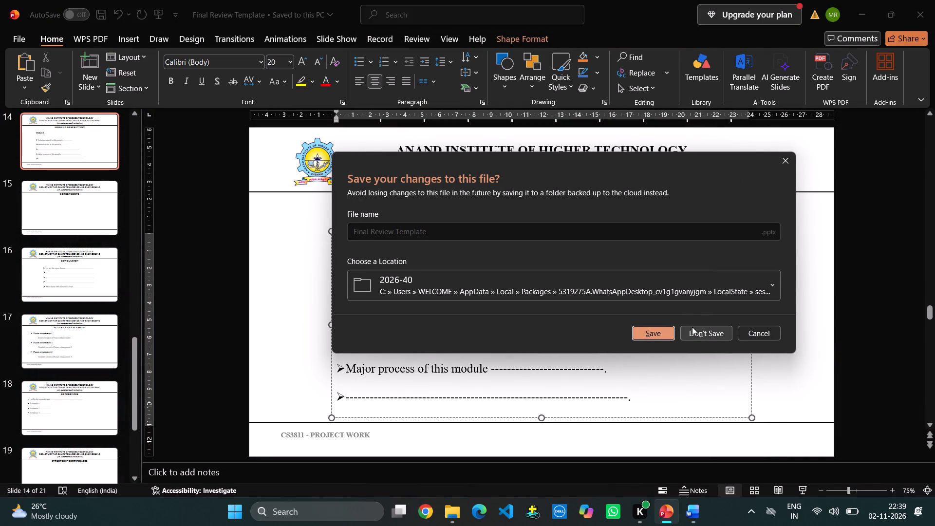
left_click(694, 330)
Close the successrate_report.pdf document in Word.
left_click(920, 5)
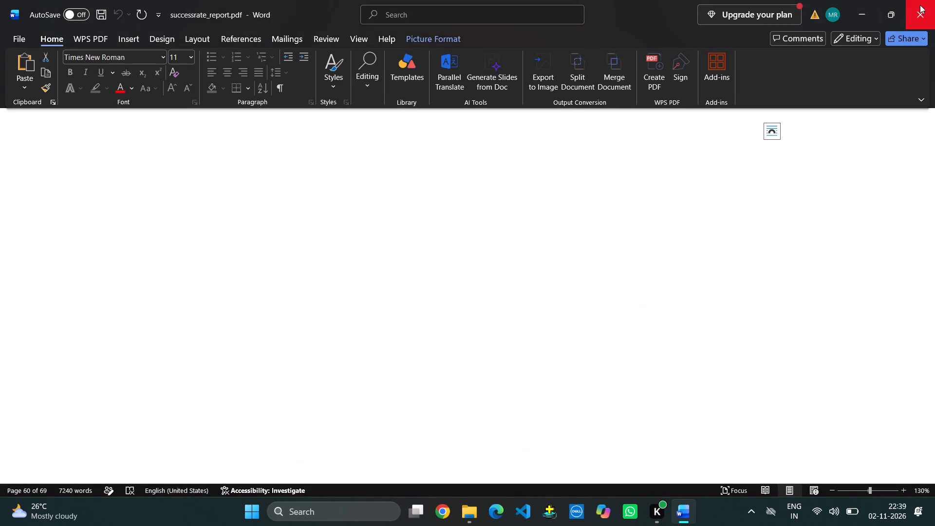